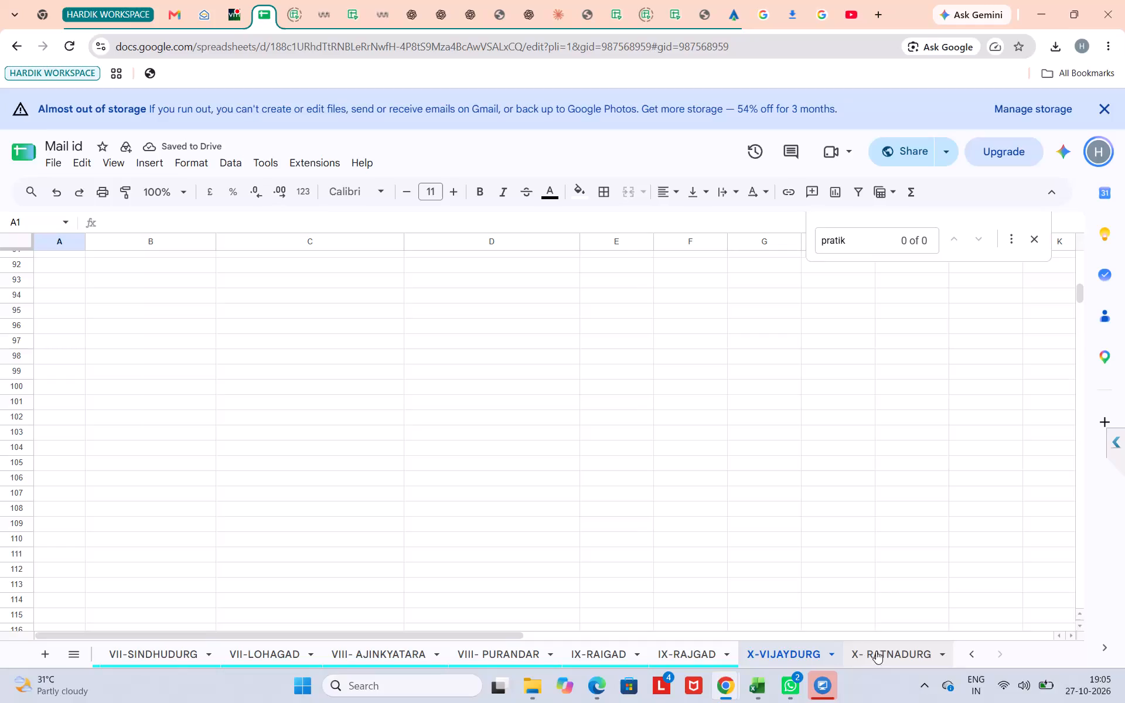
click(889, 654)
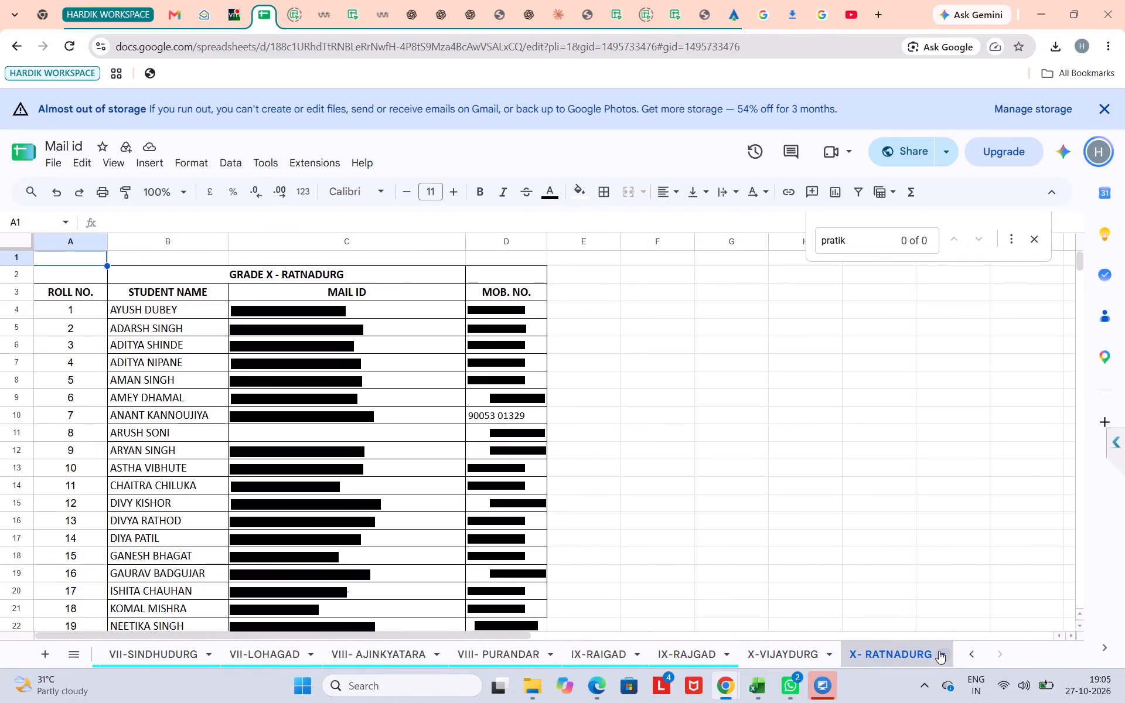
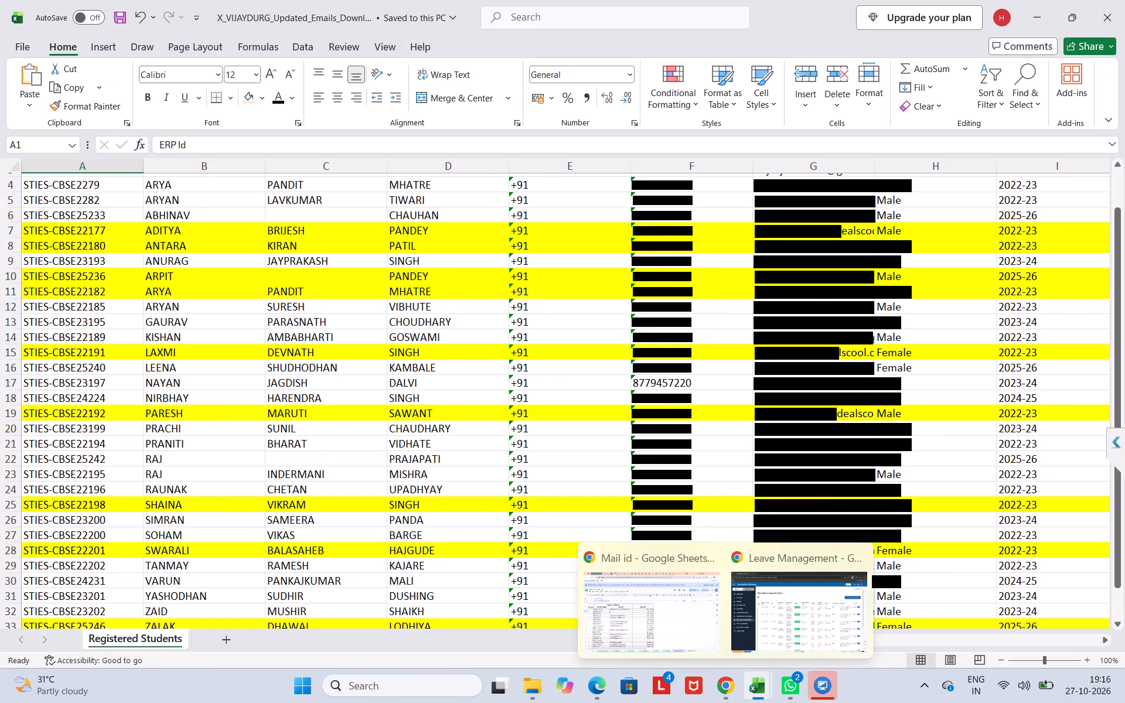
click(731, 679)
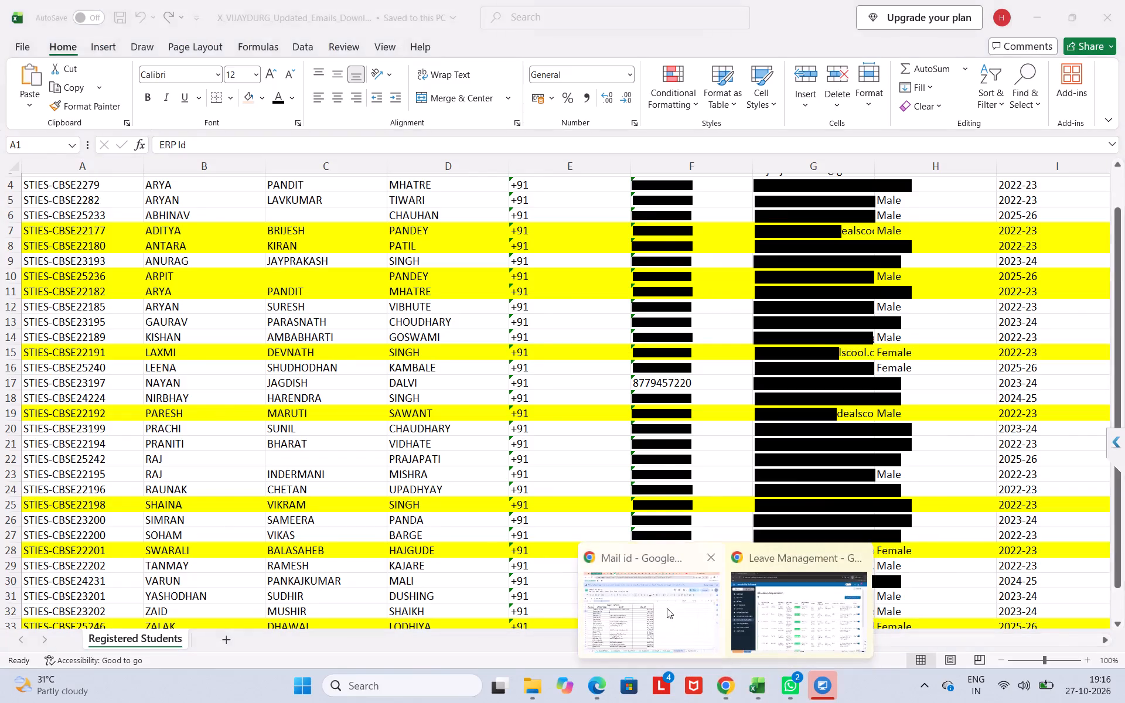
click(667, 608)
click(115, 392)
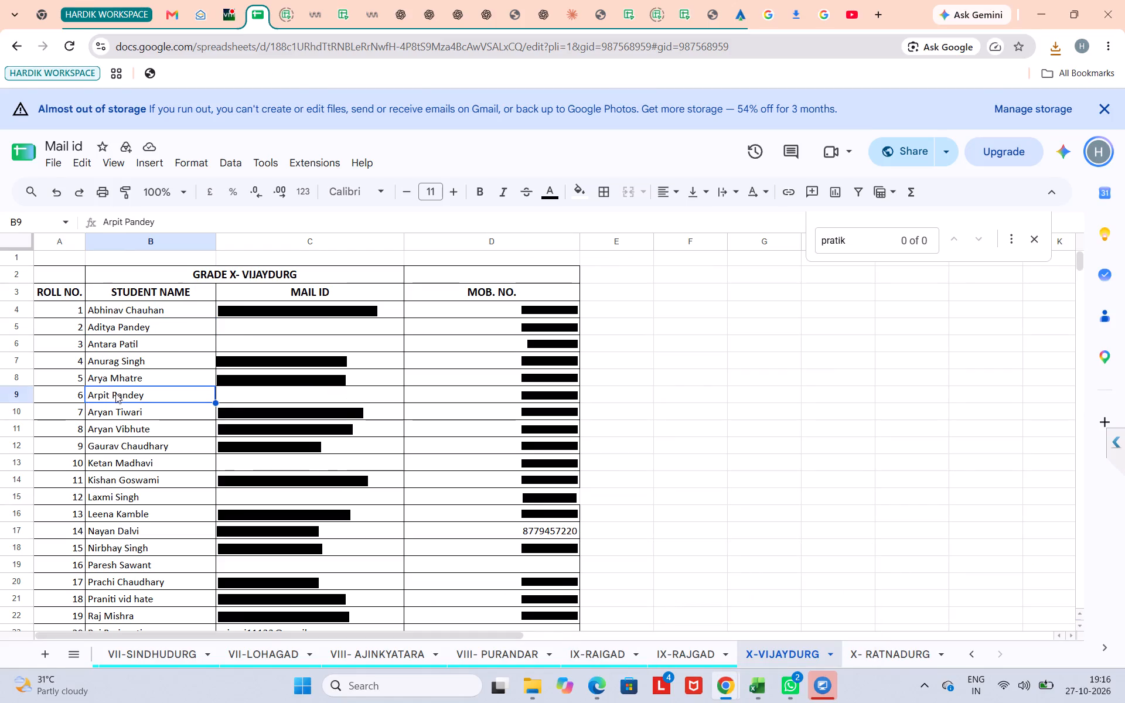
click(117, 410)
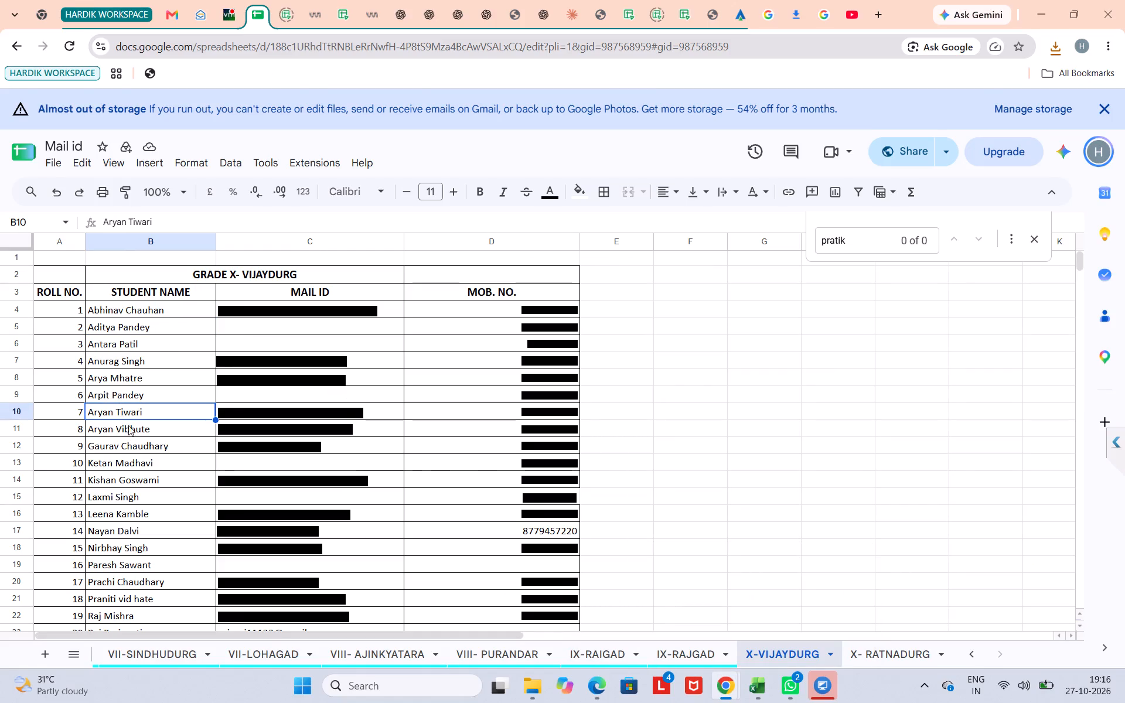
Copy the roll number 5 student's mail ID from the Mail id spreadsheet into Email Id cell G11 of the Excel workbook.
click(120, 373)
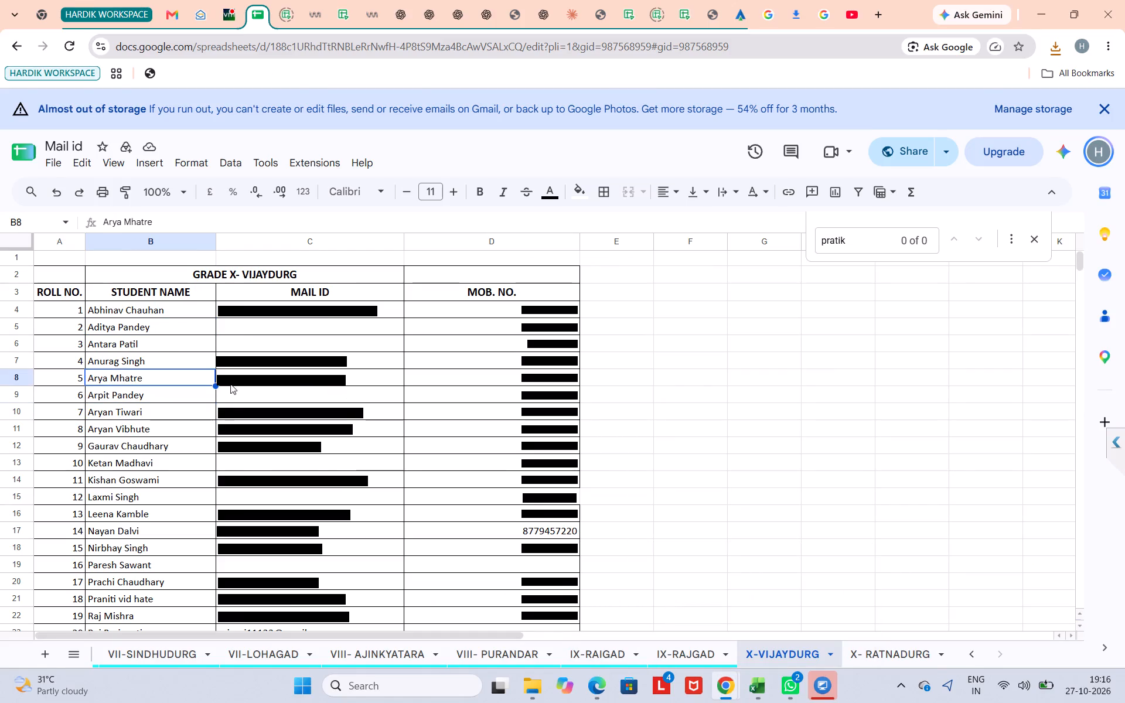
click(247, 379)
key(ctrl+c)
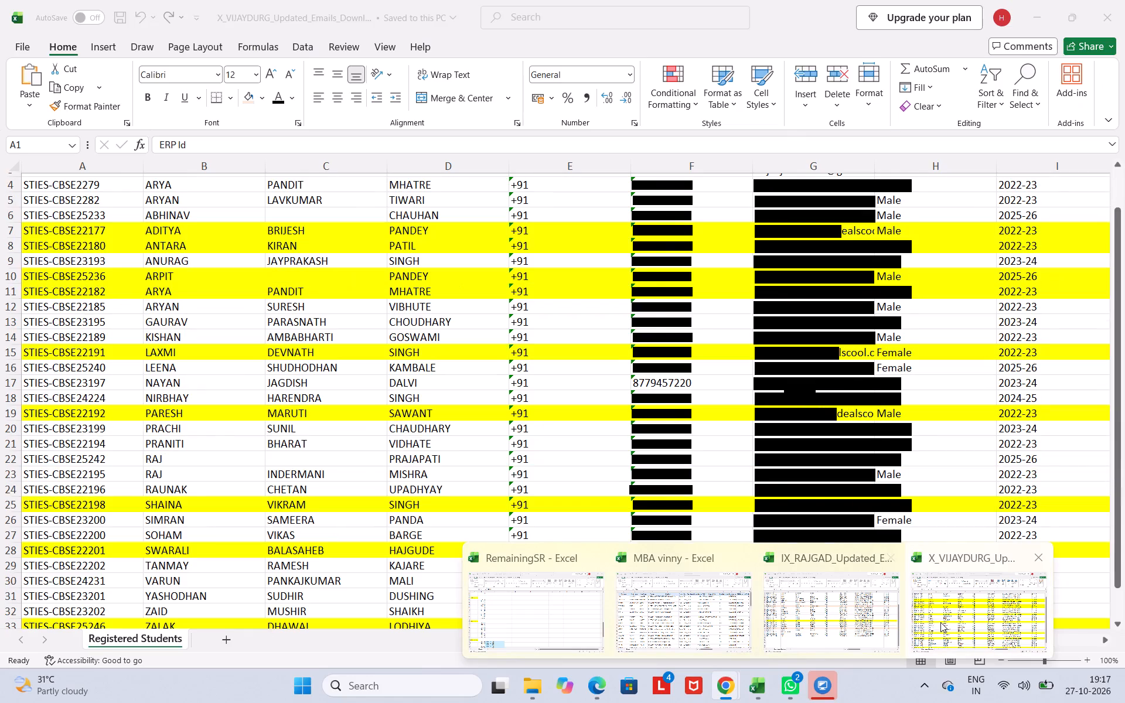
click(940, 622)
click(785, 295)
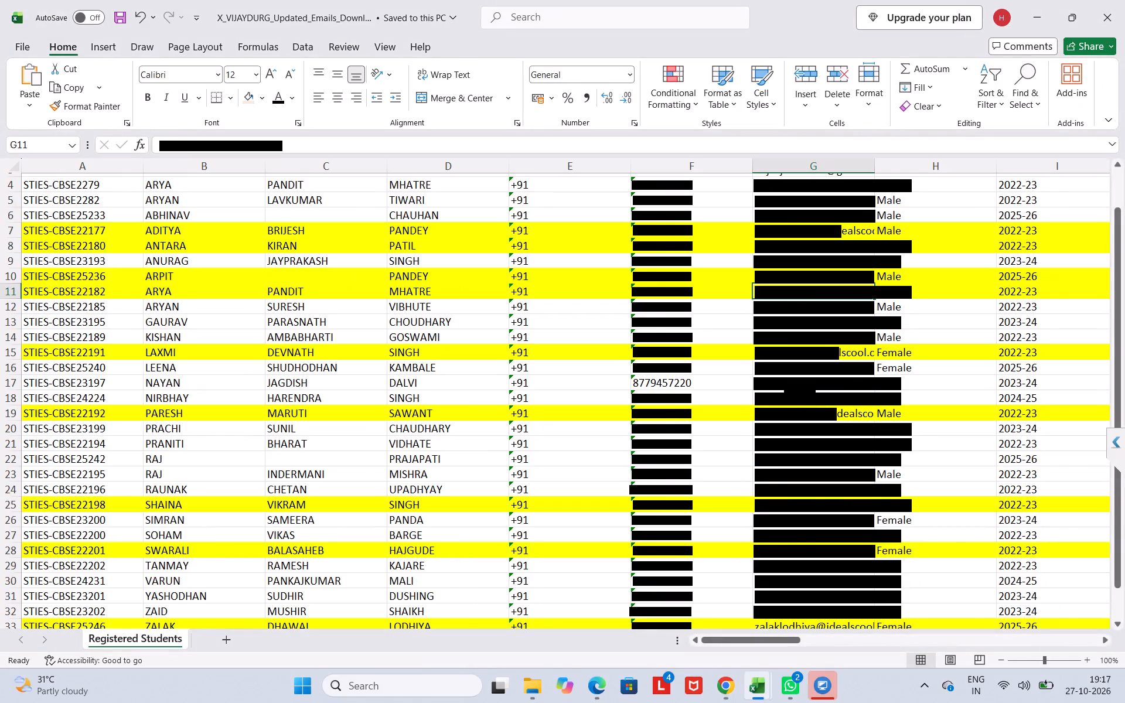
key(ctrl+v)
Replace the first letter of the mail ID in Email Id cell G11 with a lowercase "a".
click(761, 291)
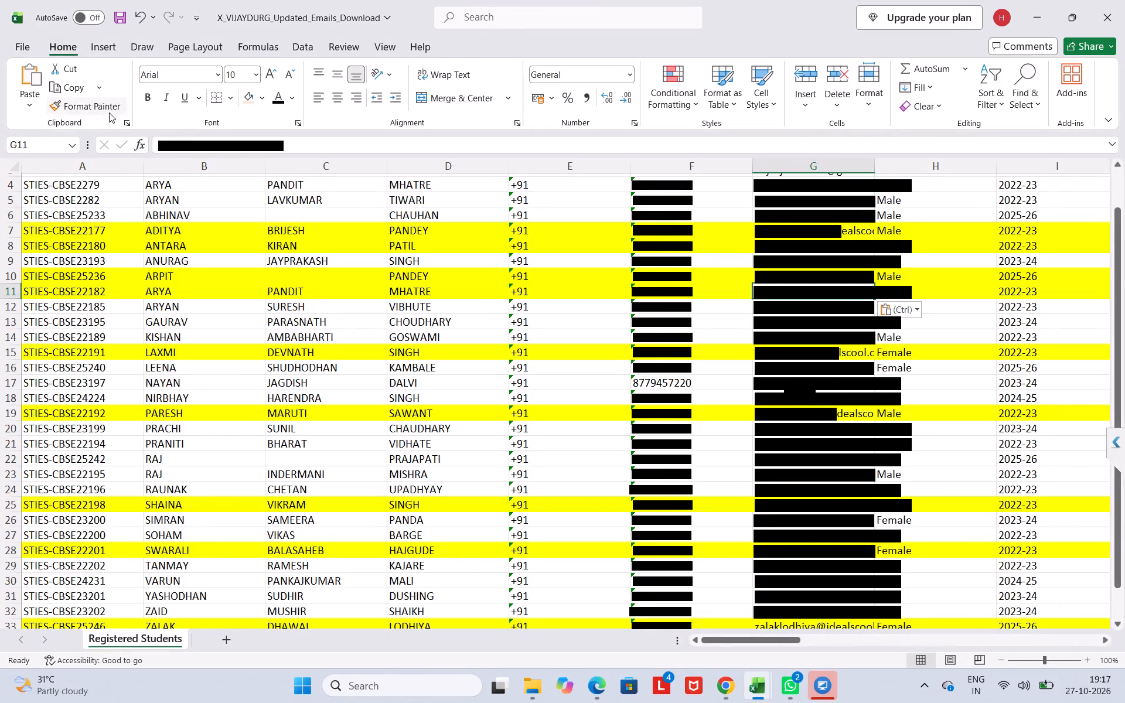
click(162, 148)
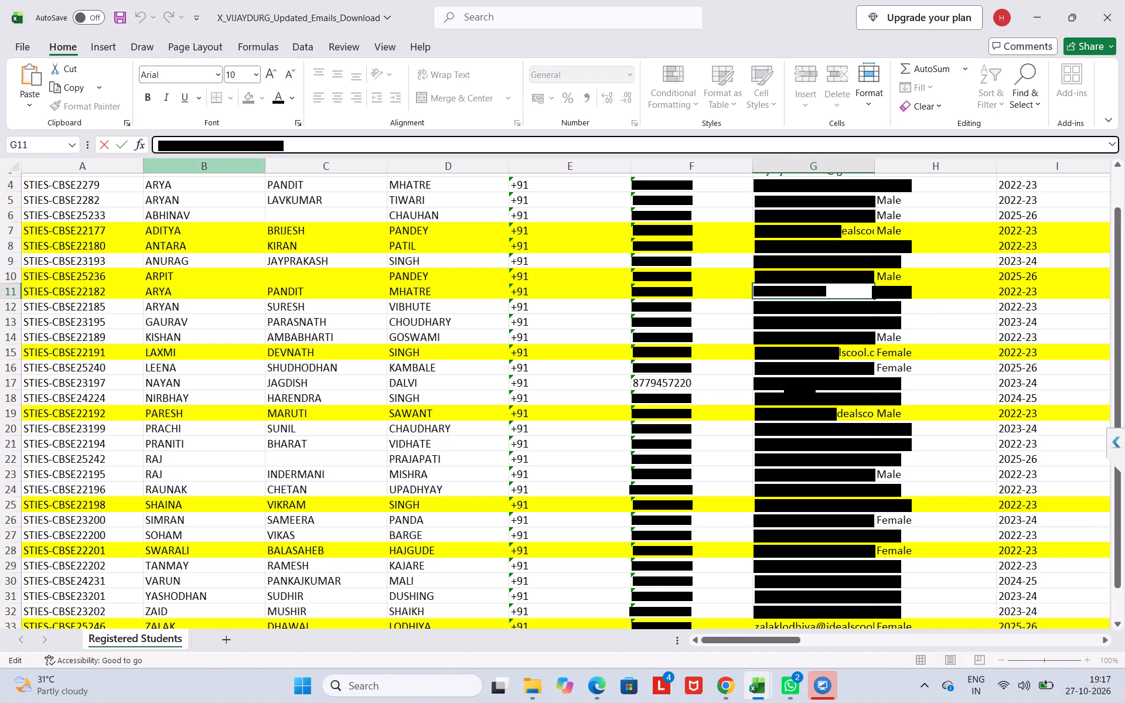
click(166, 144)
key(BackSpace)
key(a)
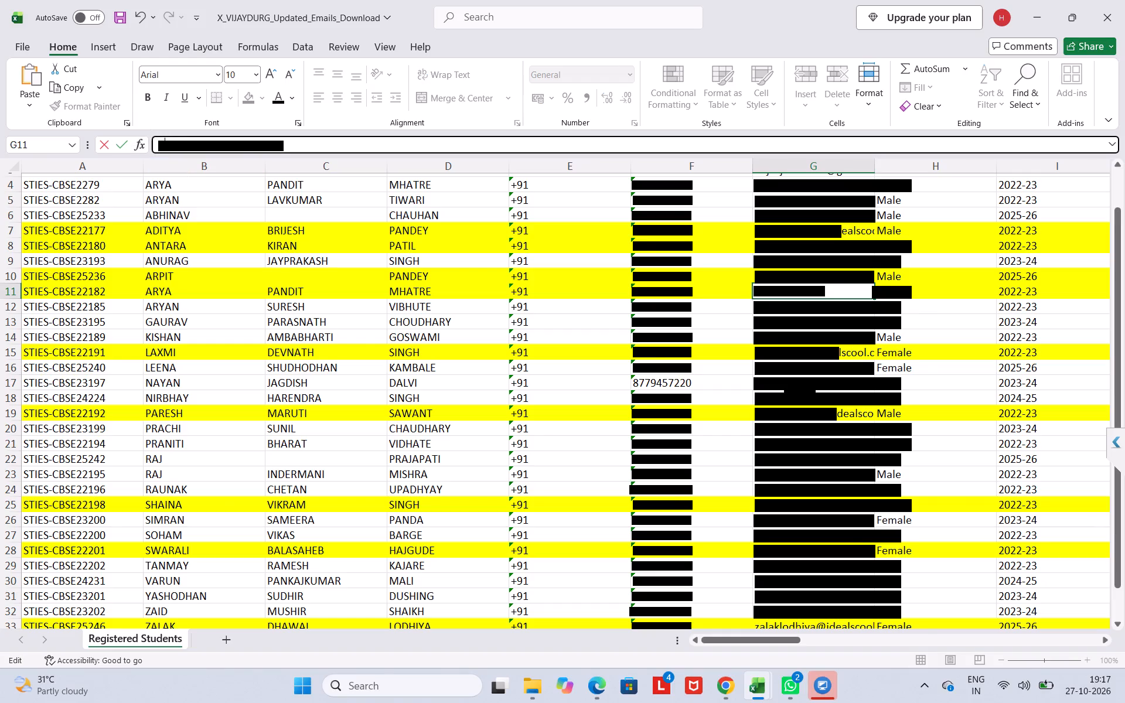
click(763, 260)
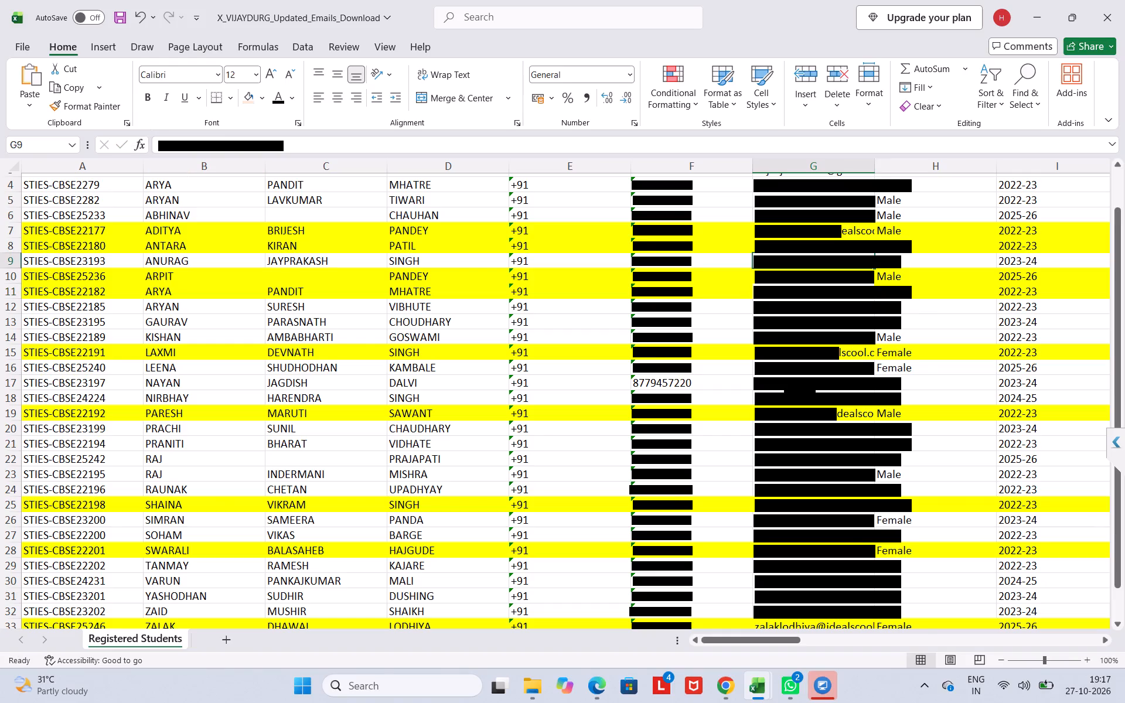
Save the X_VIJAYDURG_Updated_Emails_Download workbook with the corrected mail ID.
scroll(759, 221, up, 2)
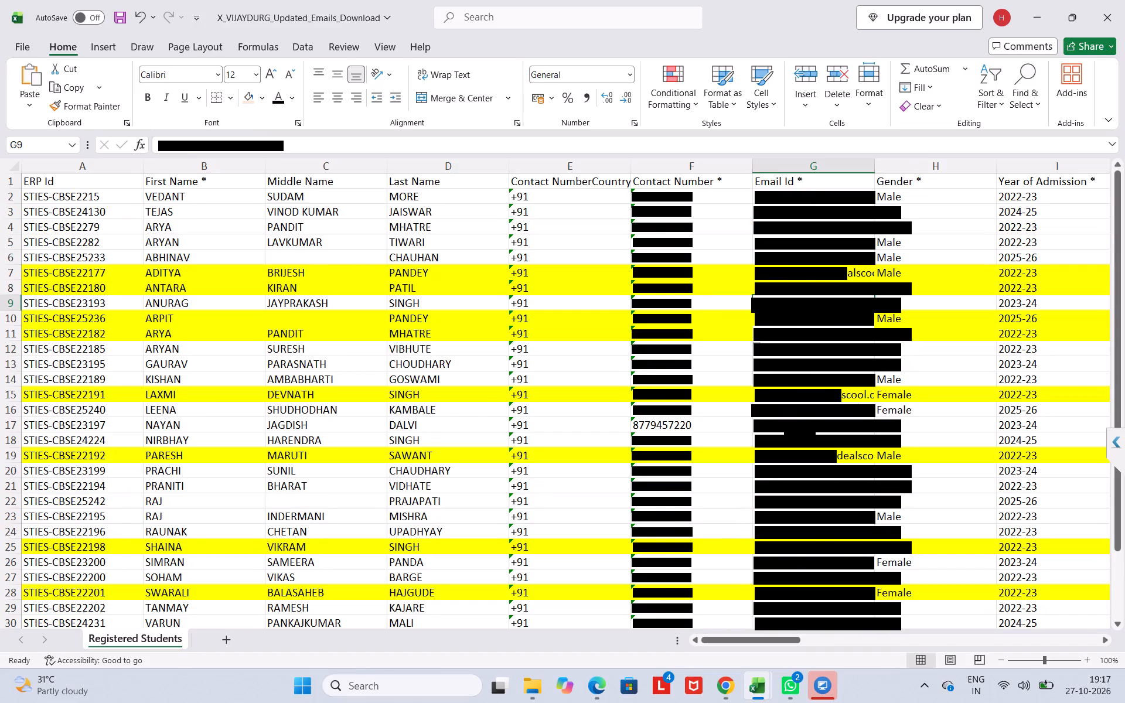
key(ctrl+s)
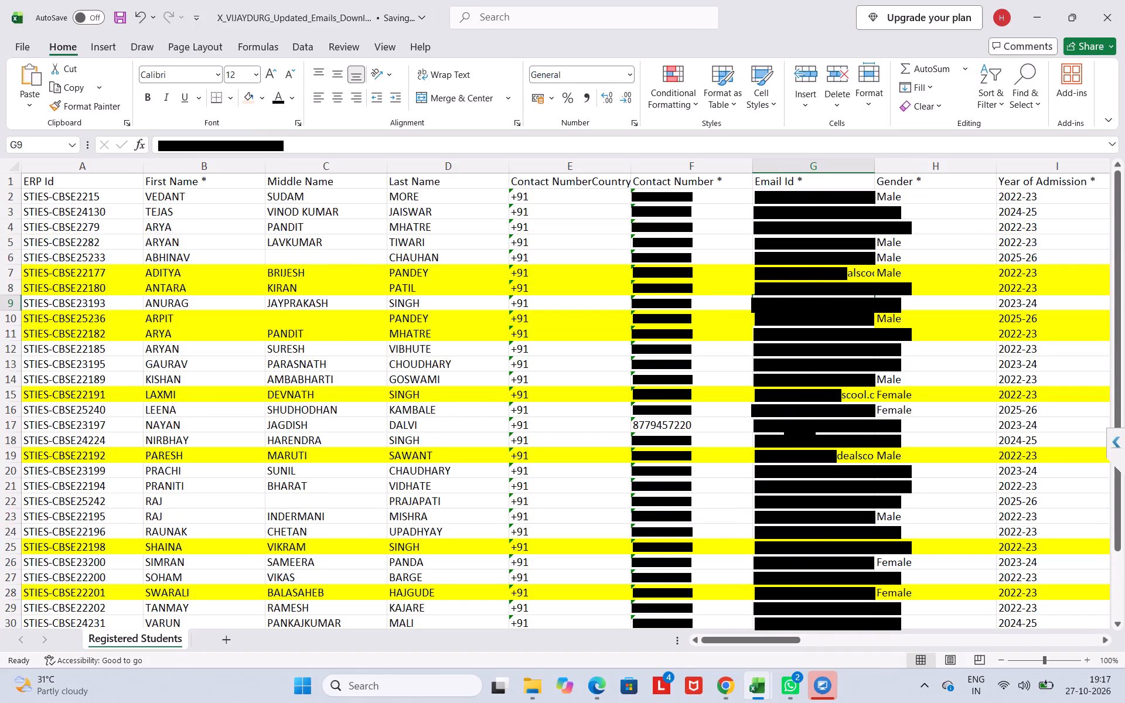
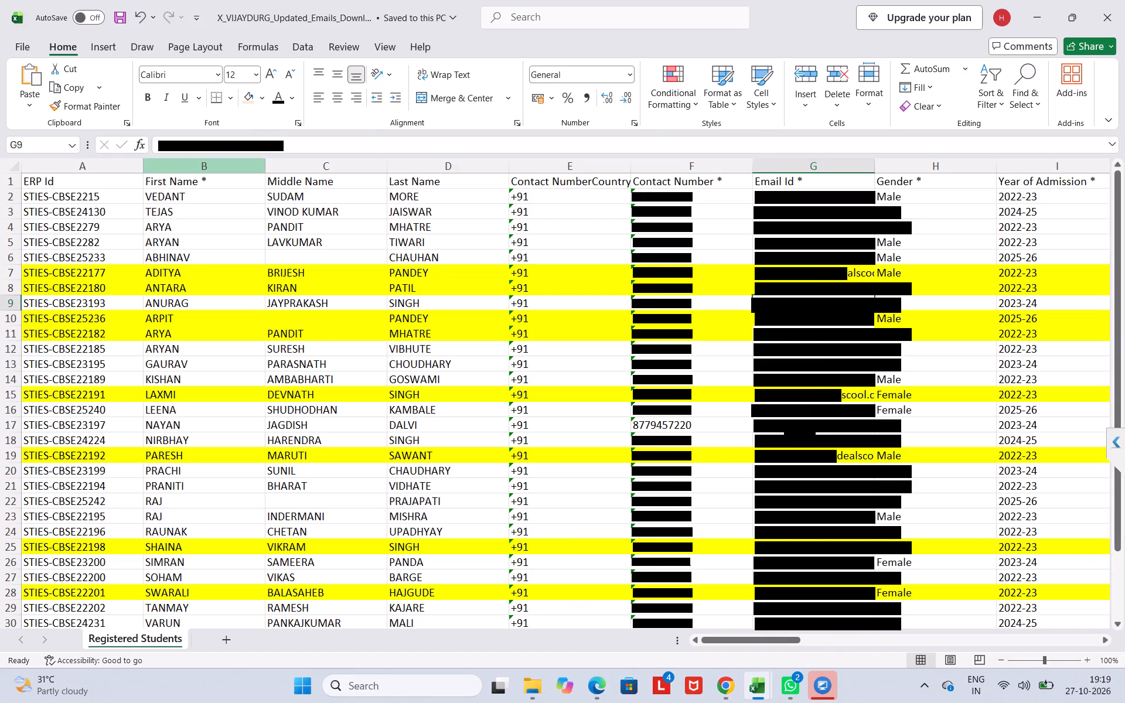
Change the first letter of the mail ID in Email Id cell G11 to a capital "A" and save the workbook.
click(787, 337)
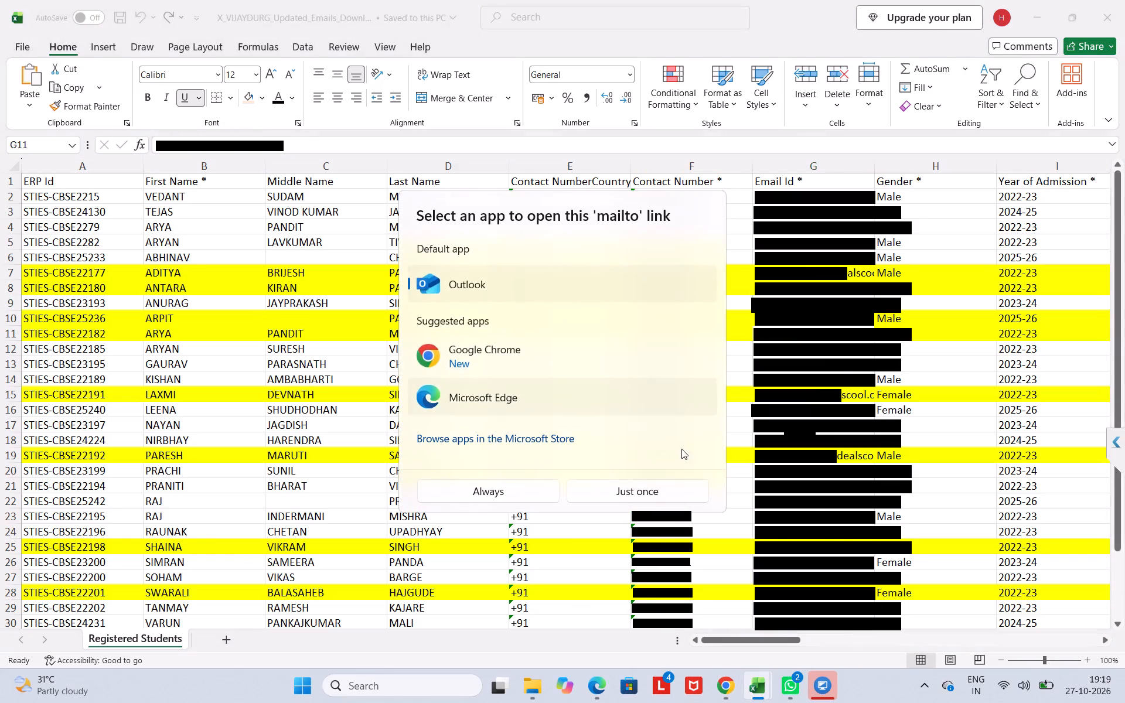
click(565, 518)
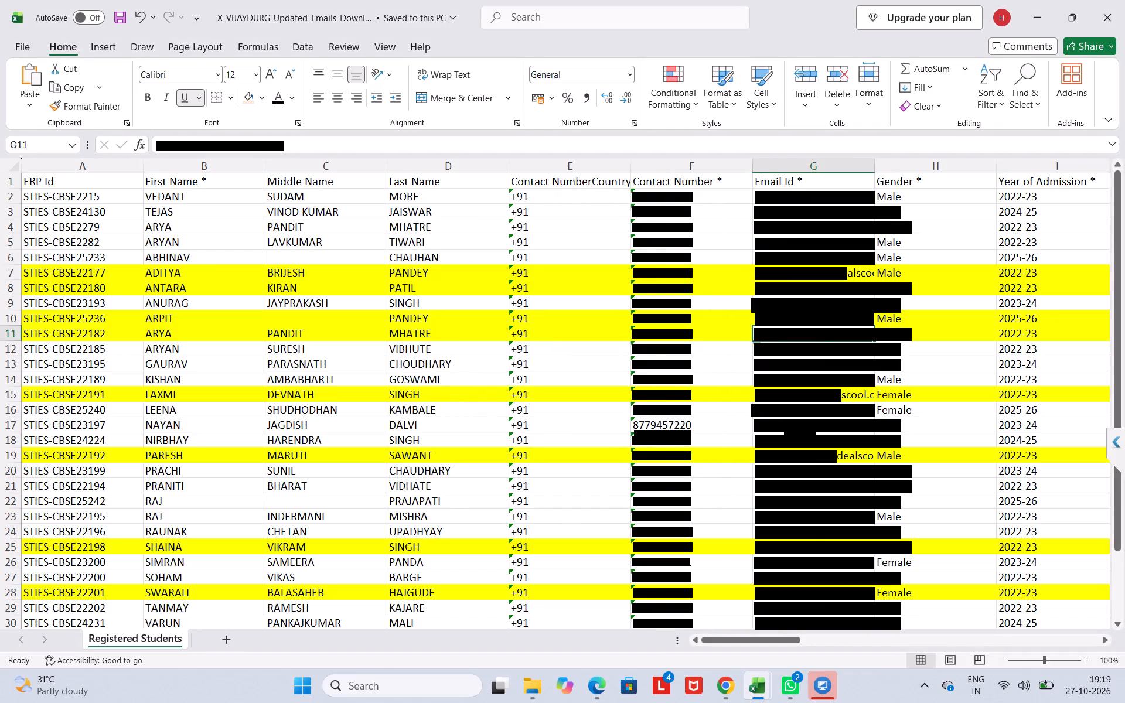
click(163, 146)
key(BackSpace)
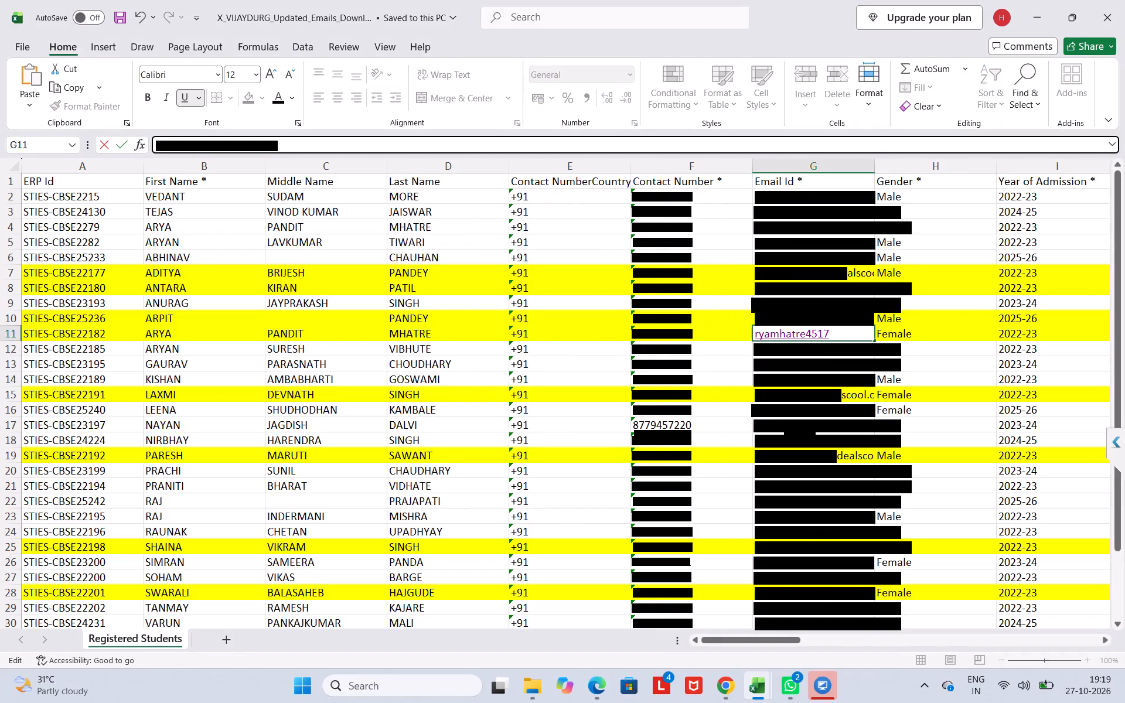
key(shift+a)
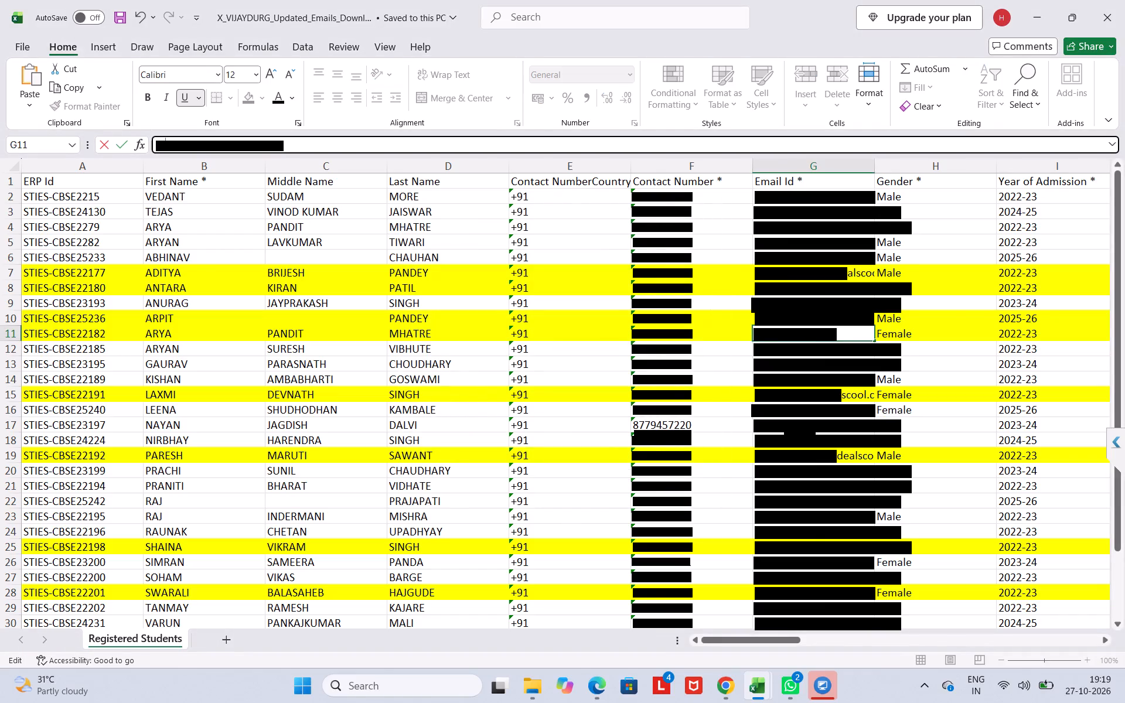
click(776, 380)
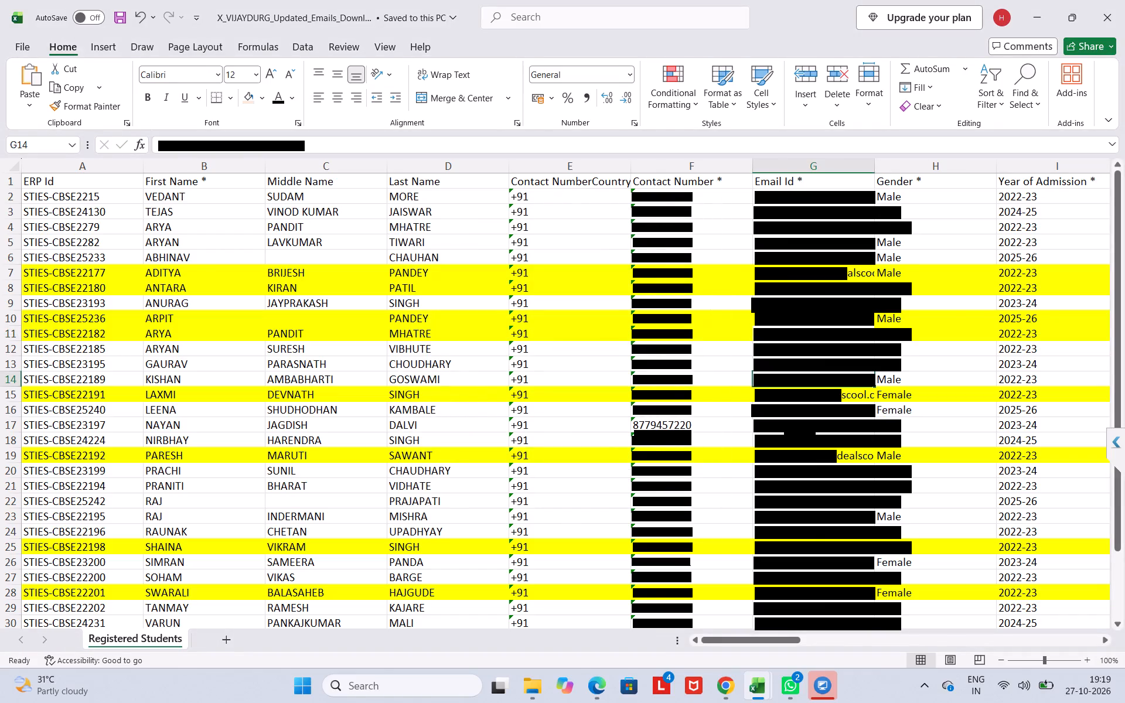
key(ctrl+s)
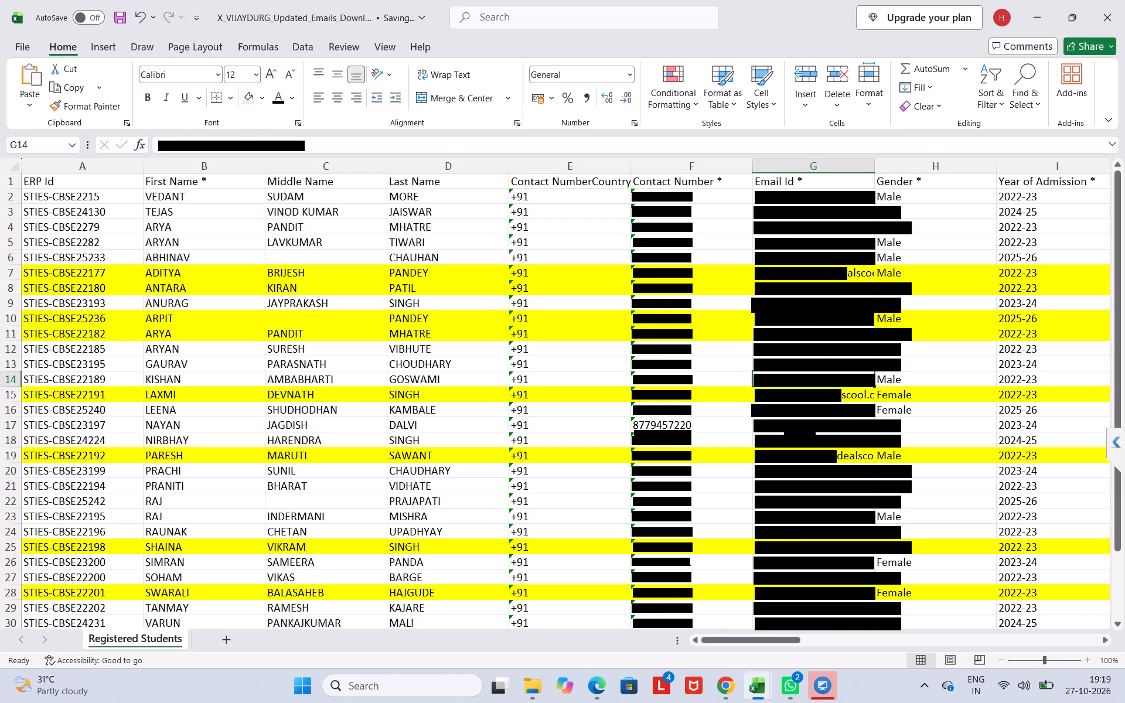
click(794, 365)
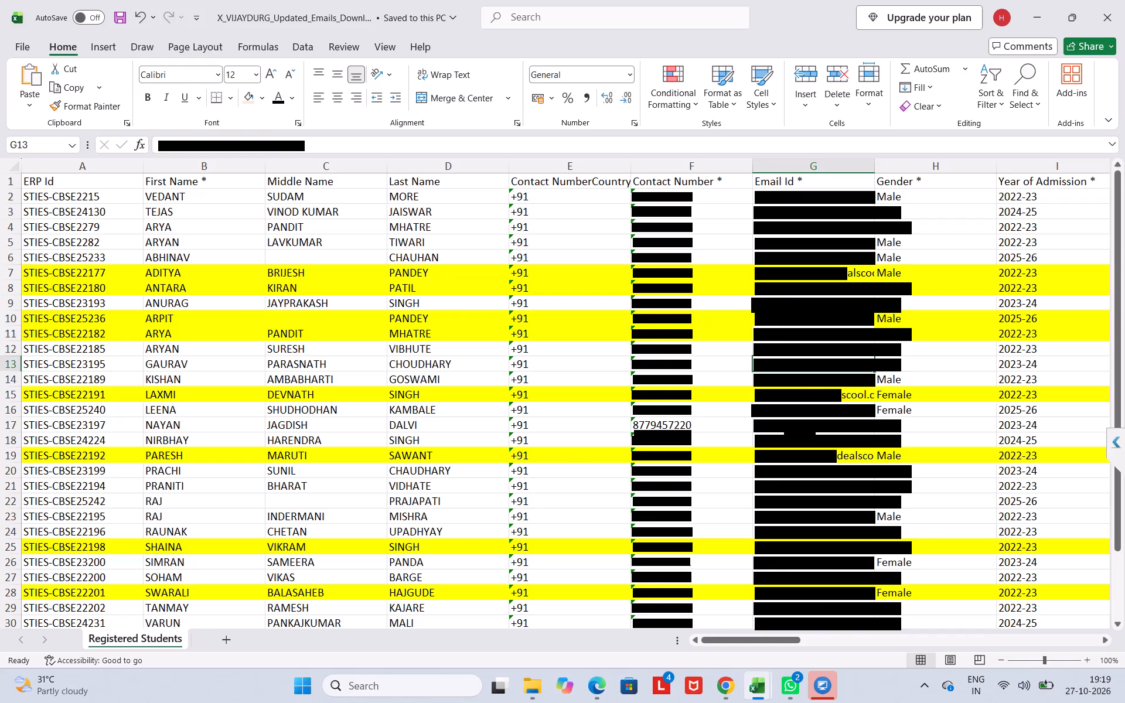
click(172, 333)
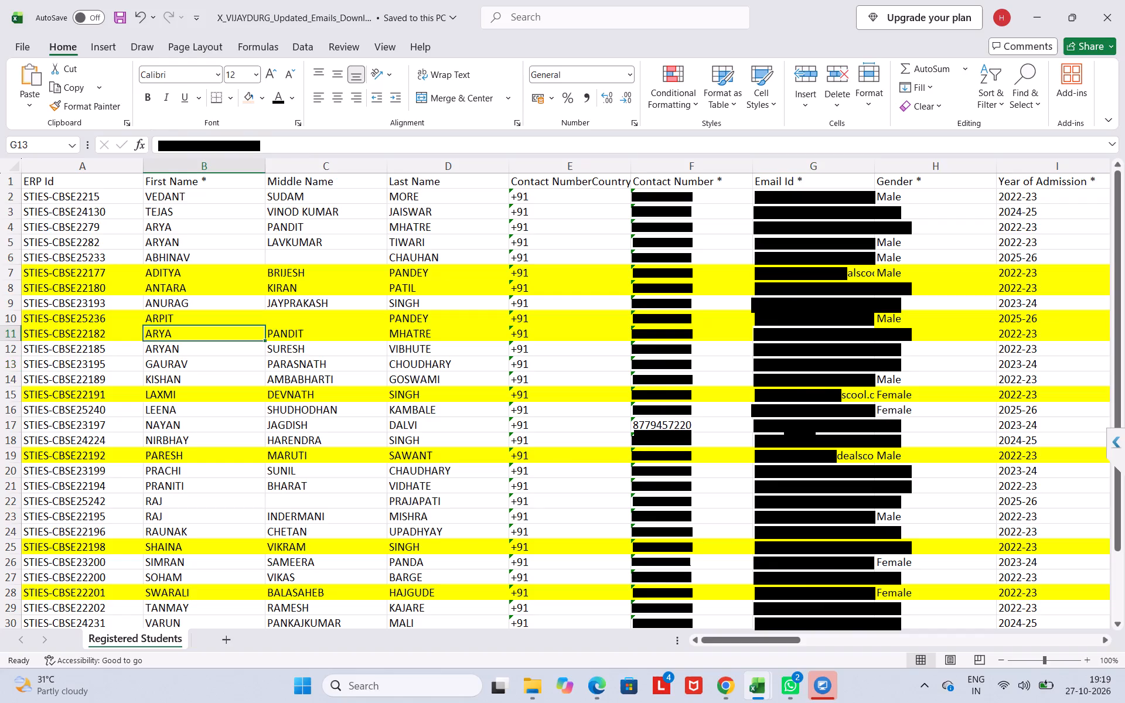
click(4, 337)
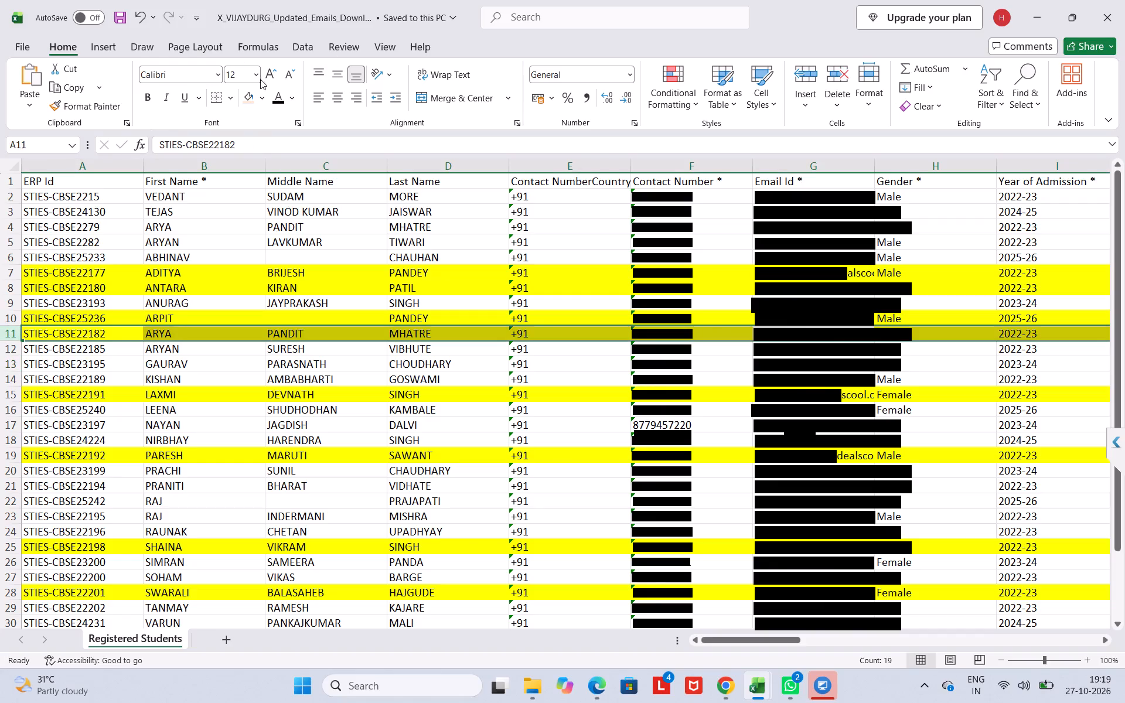
click(261, 94)
click(251, 166)
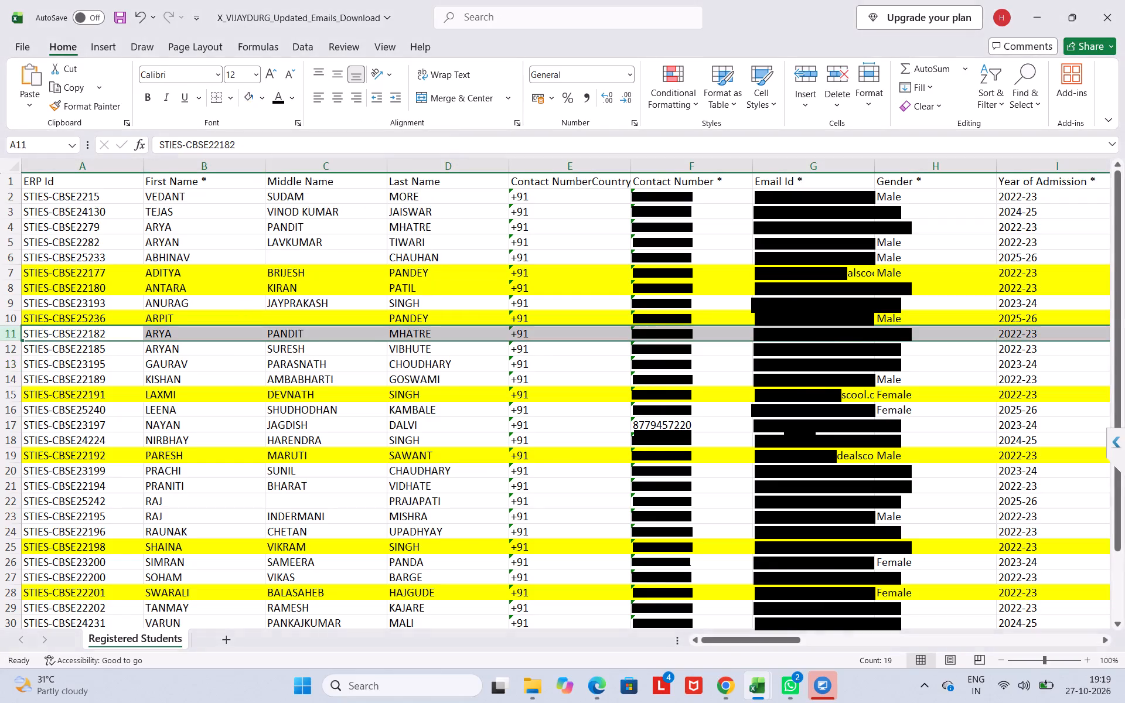
click(448, 381)
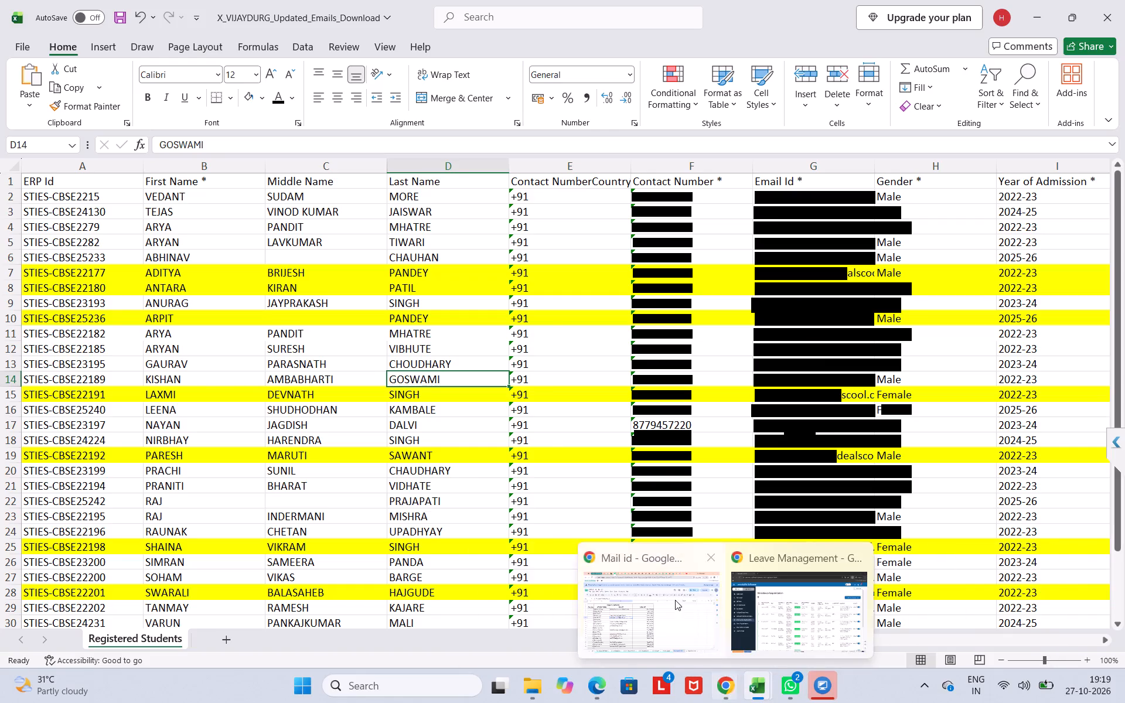
Check the remaining highlighted students in the workbook, down to row 33, against the X-VIJAYDURG sheet of the Mail id spreadsheet in Chrome.
click(675, 600)
scroll(139, 424, down, 2)
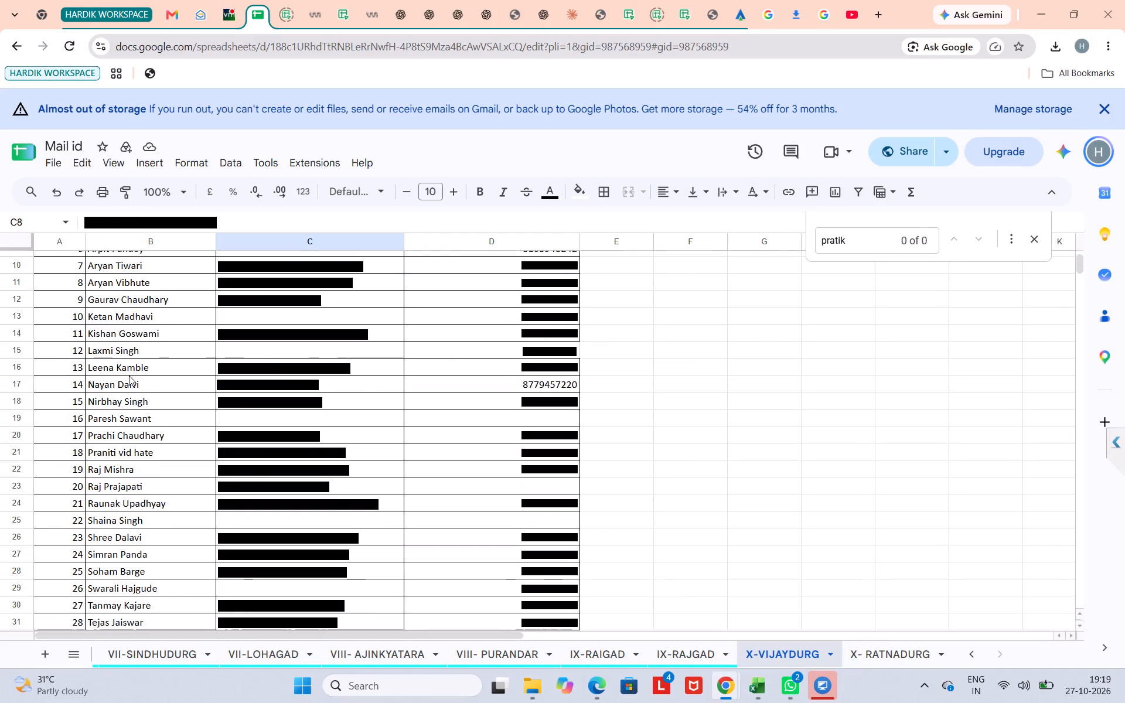
scroll(129, 405, down, 2)
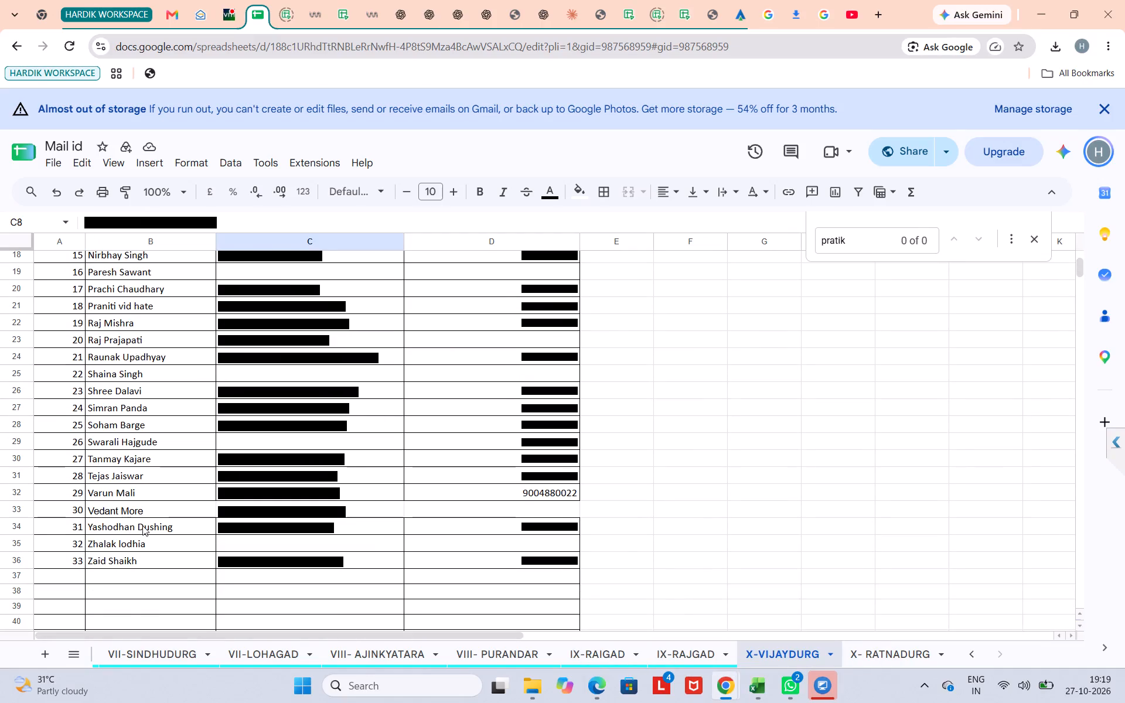
scroll(145, 530, up, 2)
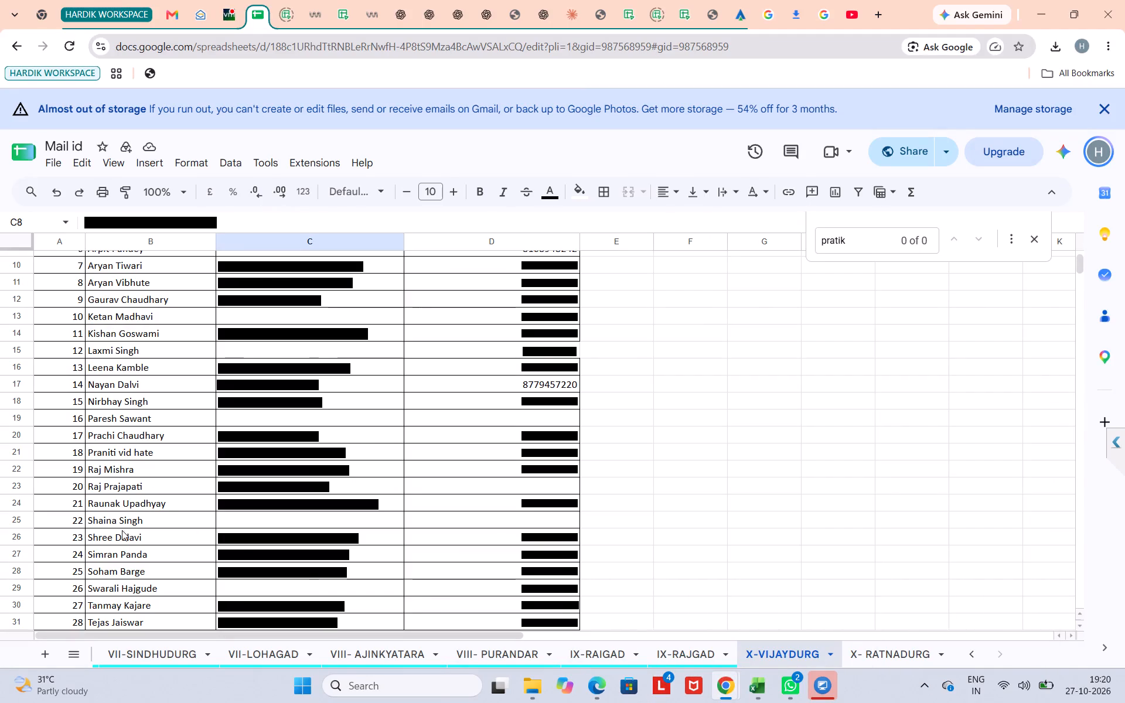
scroll(196, 595, down, 1)
click(115, 511)
scroll(210, 535, down, 2)
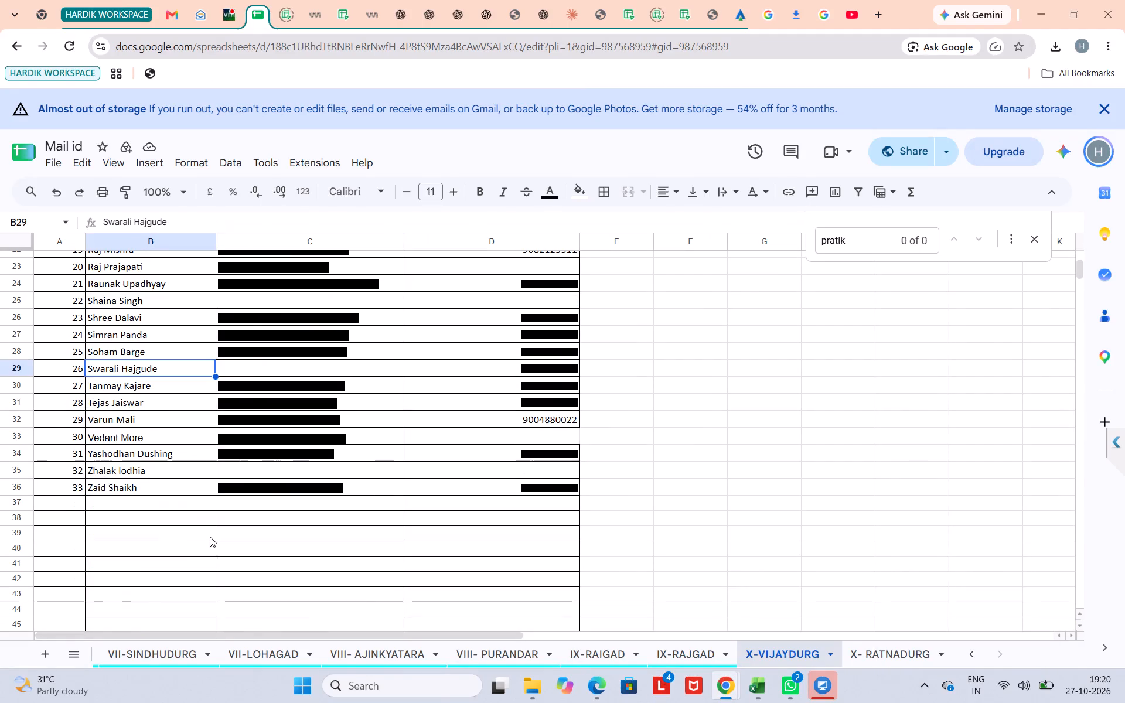
click(146, 473)
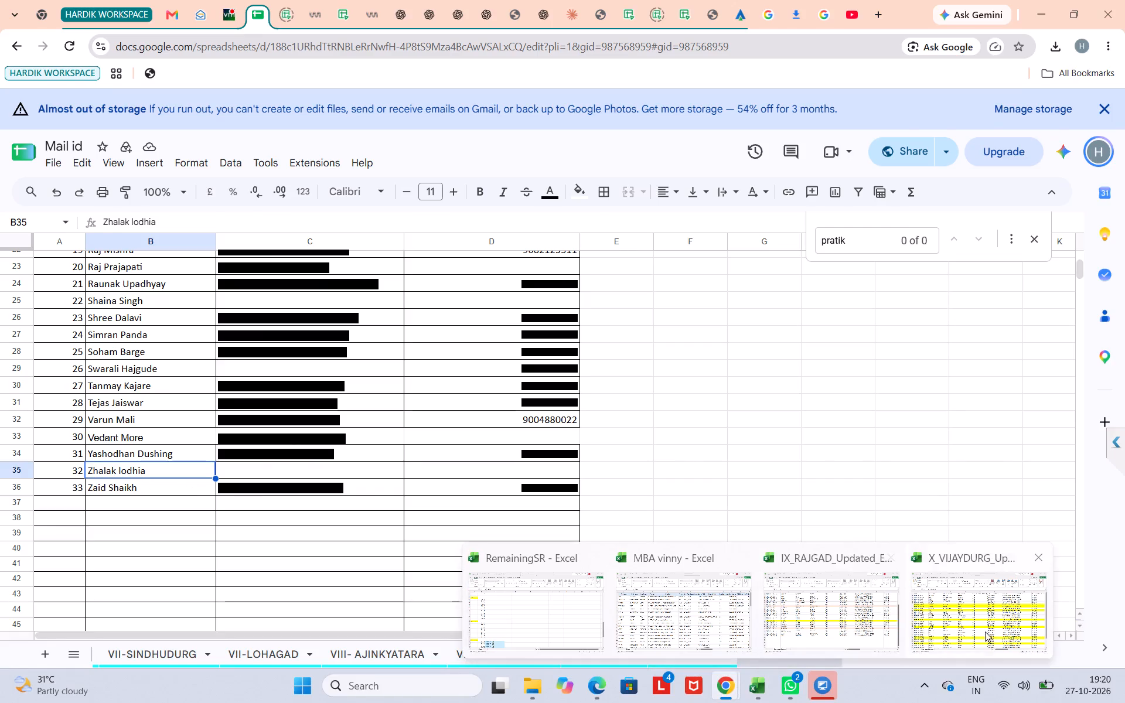
click(955, 629)
scroll(264, 574, down, 3)
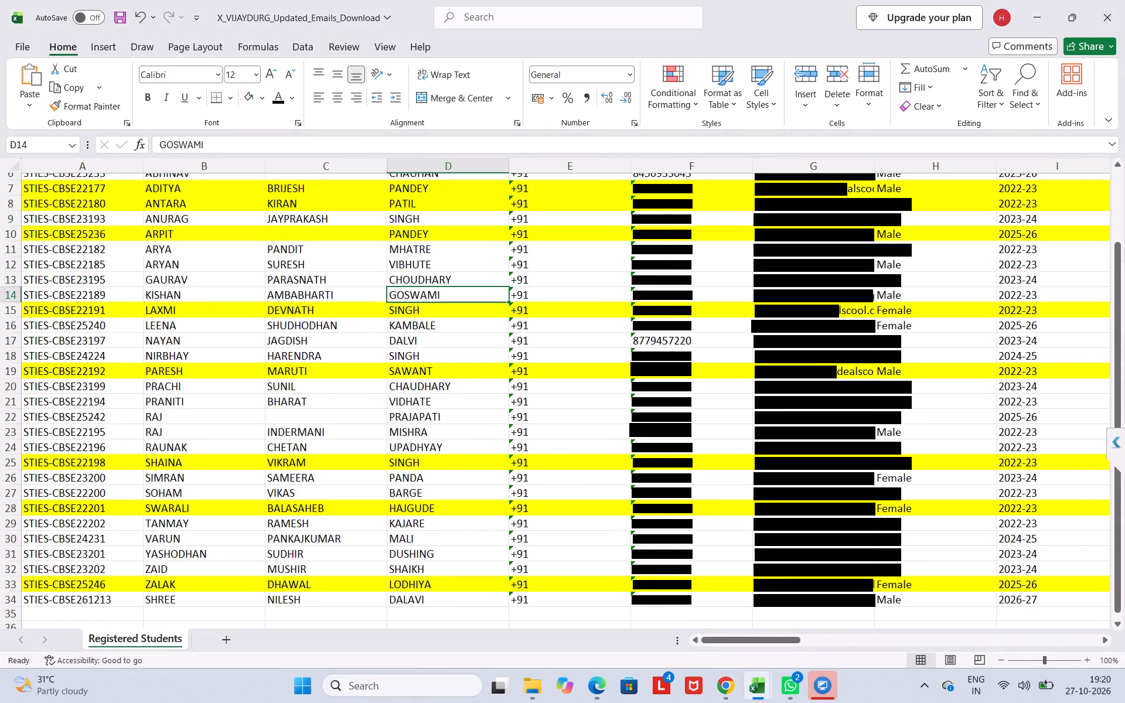
click(773, 542)
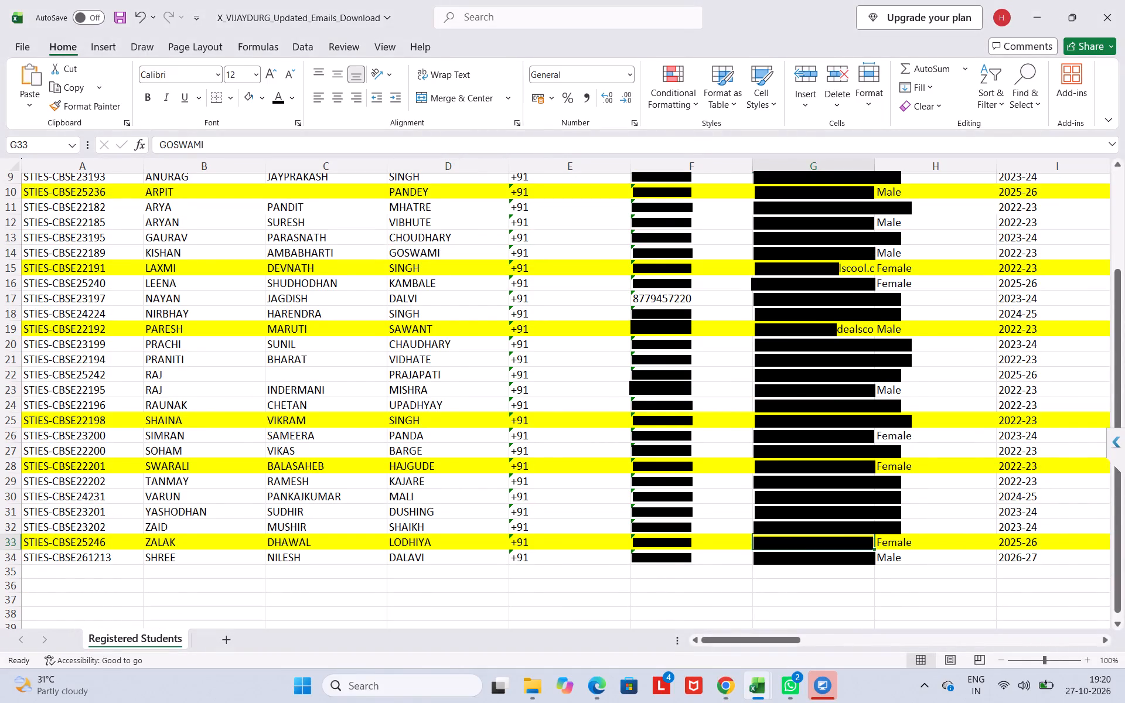
scroll(584, 544, up, 1)
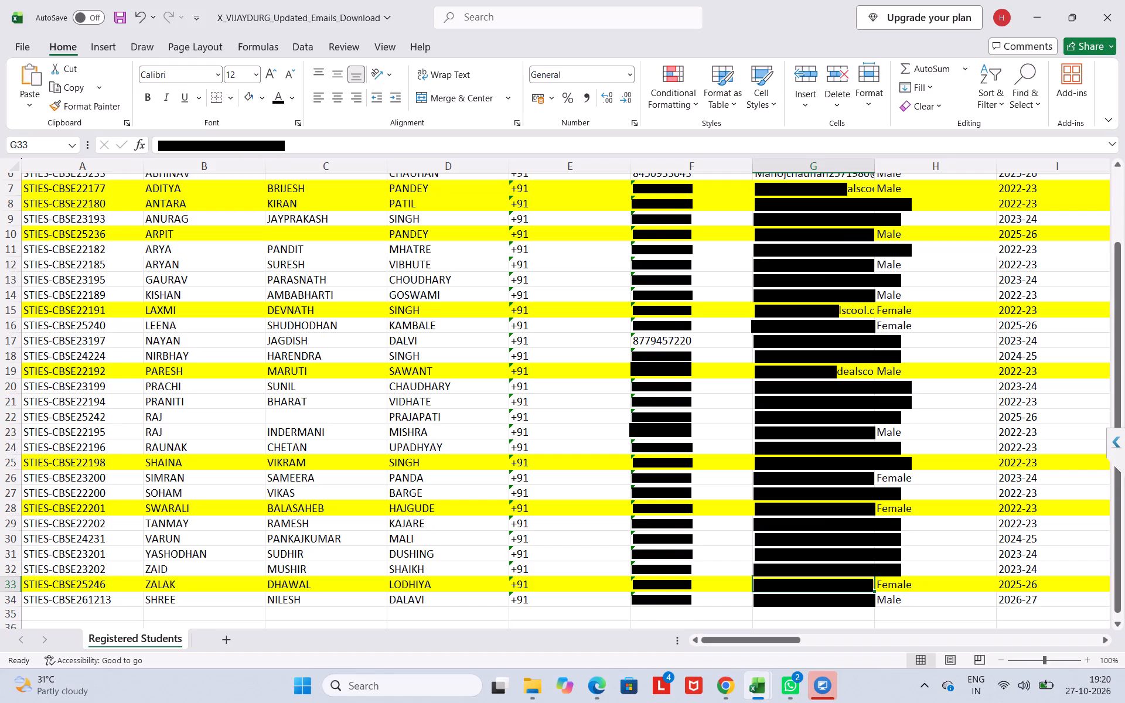
scroll(724, 493, down, 5)
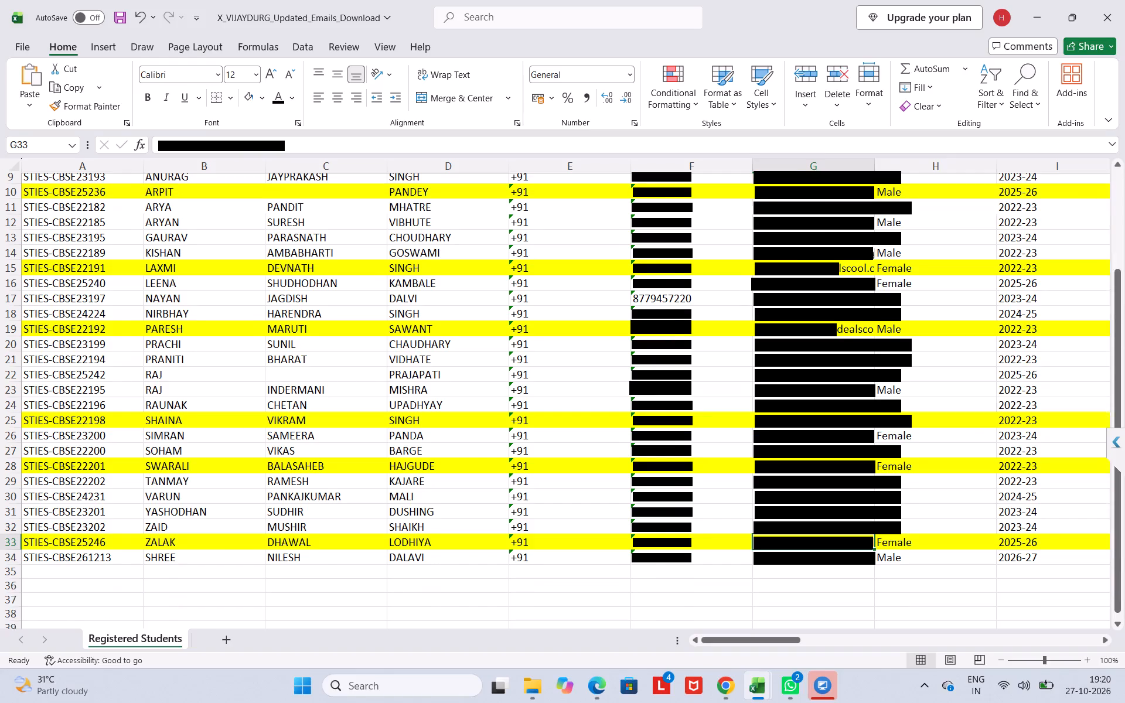
scroll(216, 414, up, 3)
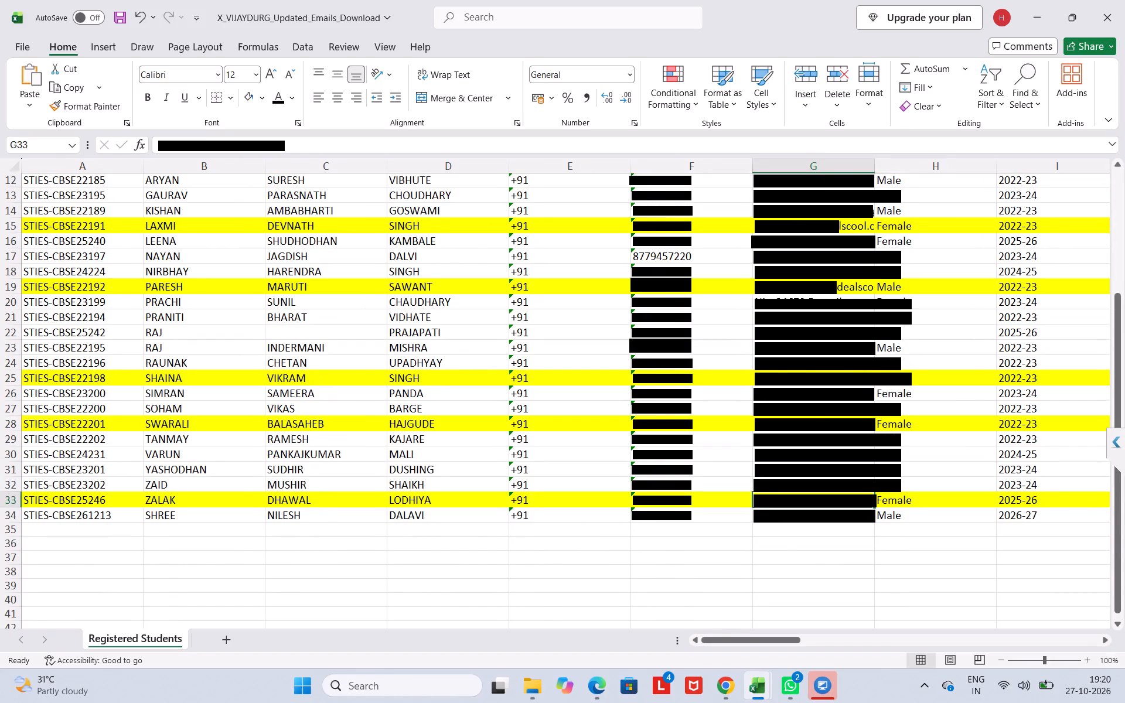
Save the X_VIJAYDURG_Updated_Emails_Download workbook.
key(ctrl+s)
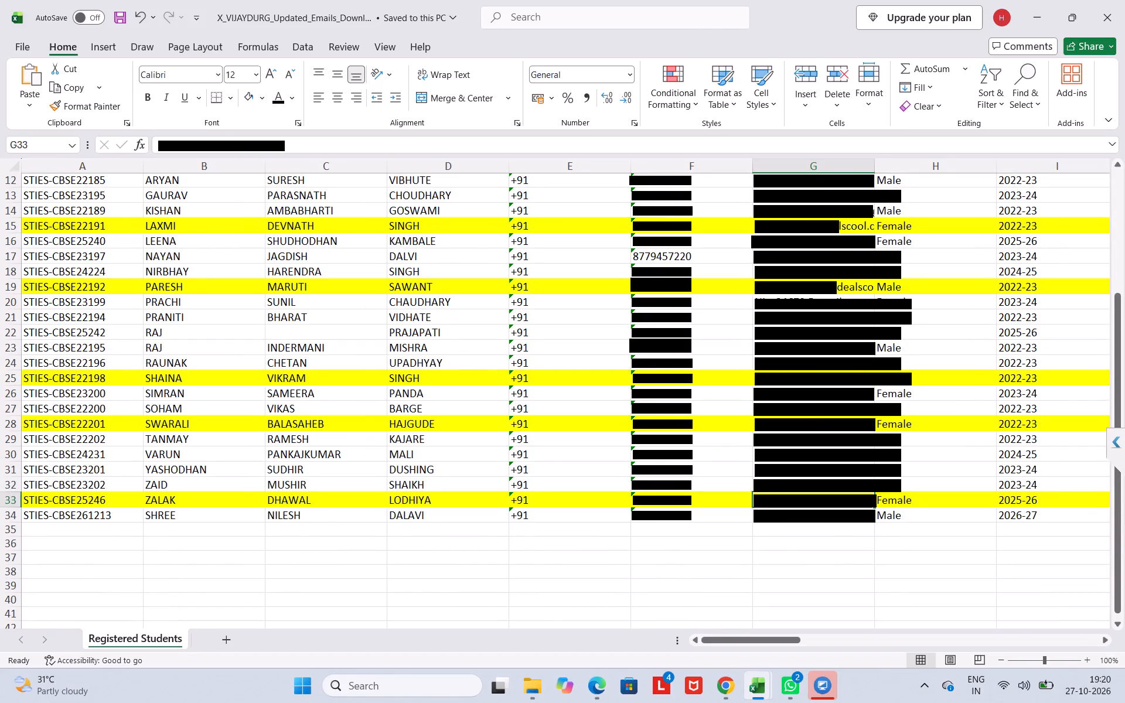
scroll(525, 494, up, 3)
scroll(571, 411, up, 2)
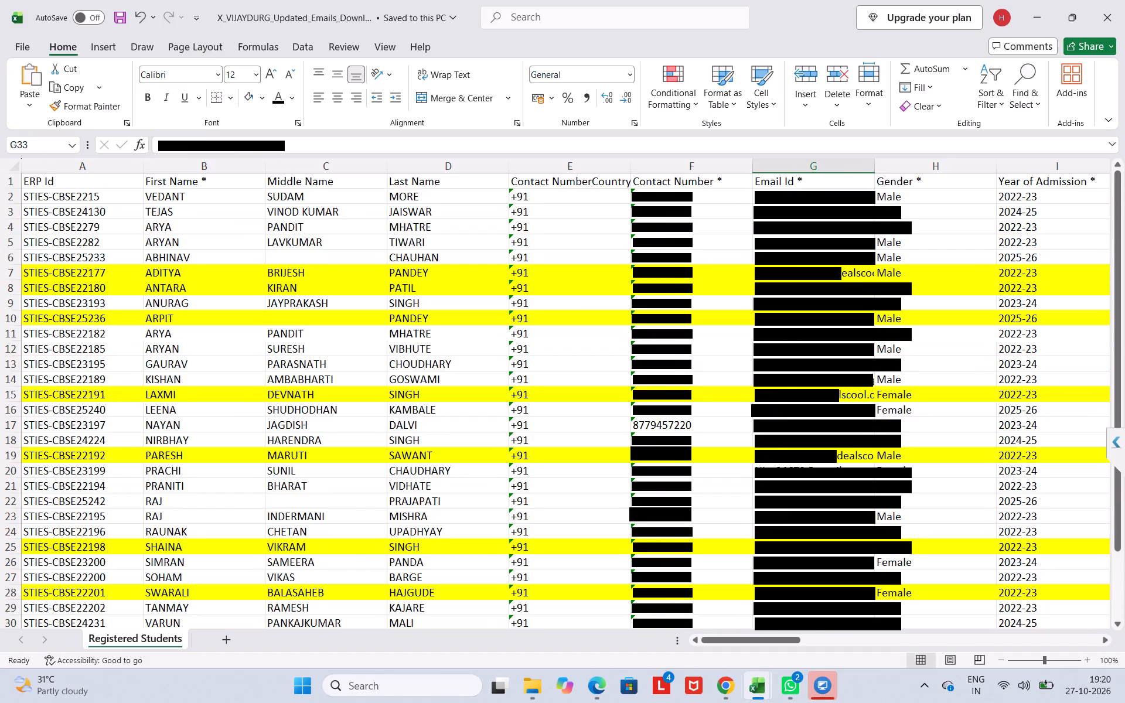
scroll(684, 347, up, 4)
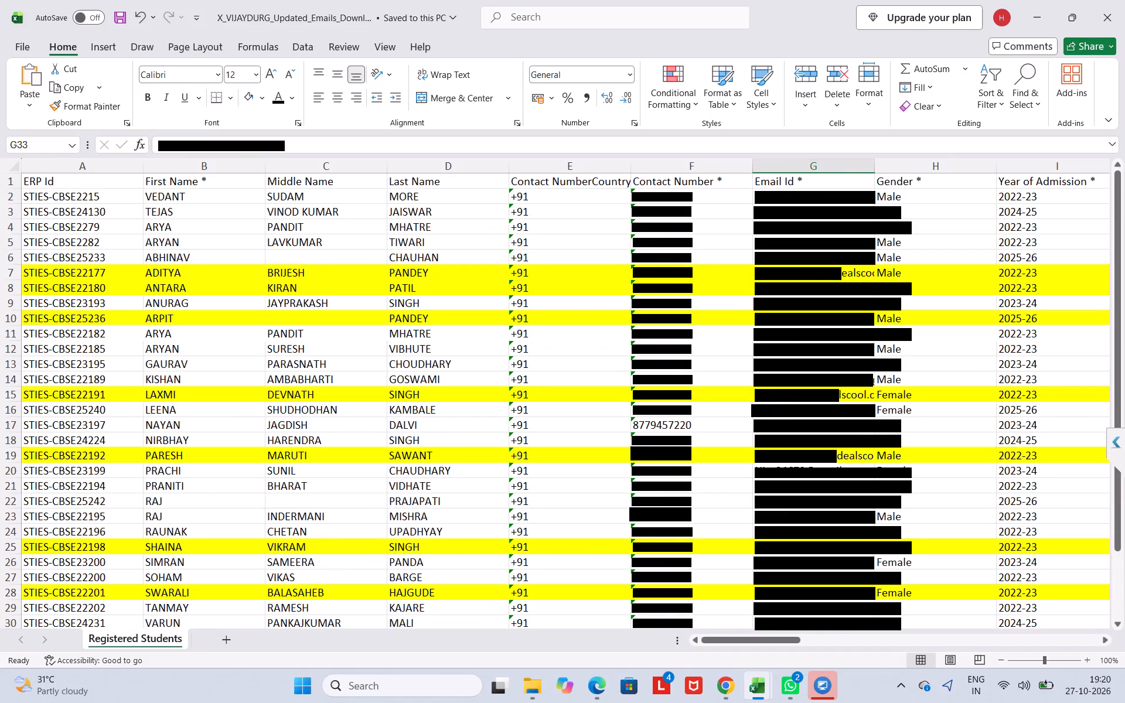
key(ctrl+s)
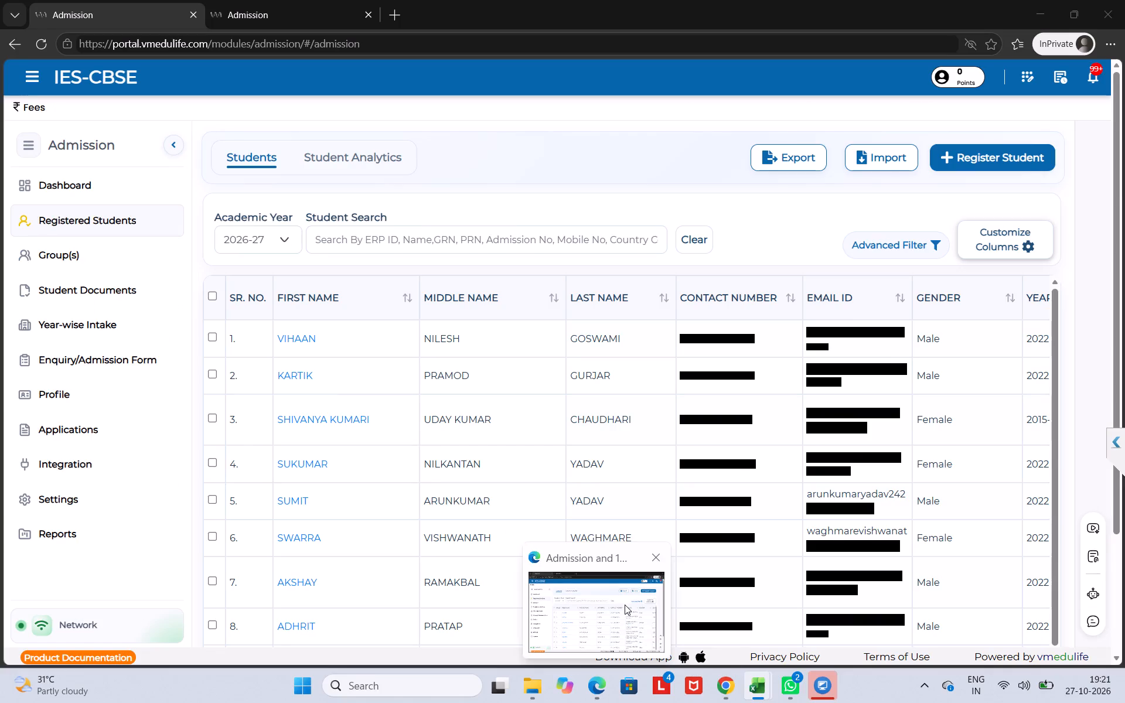
Switch to the Vmedulife Admission portal in Edge, open Update Student Details with Import and clear the number of records per batch.
click(625, 606)
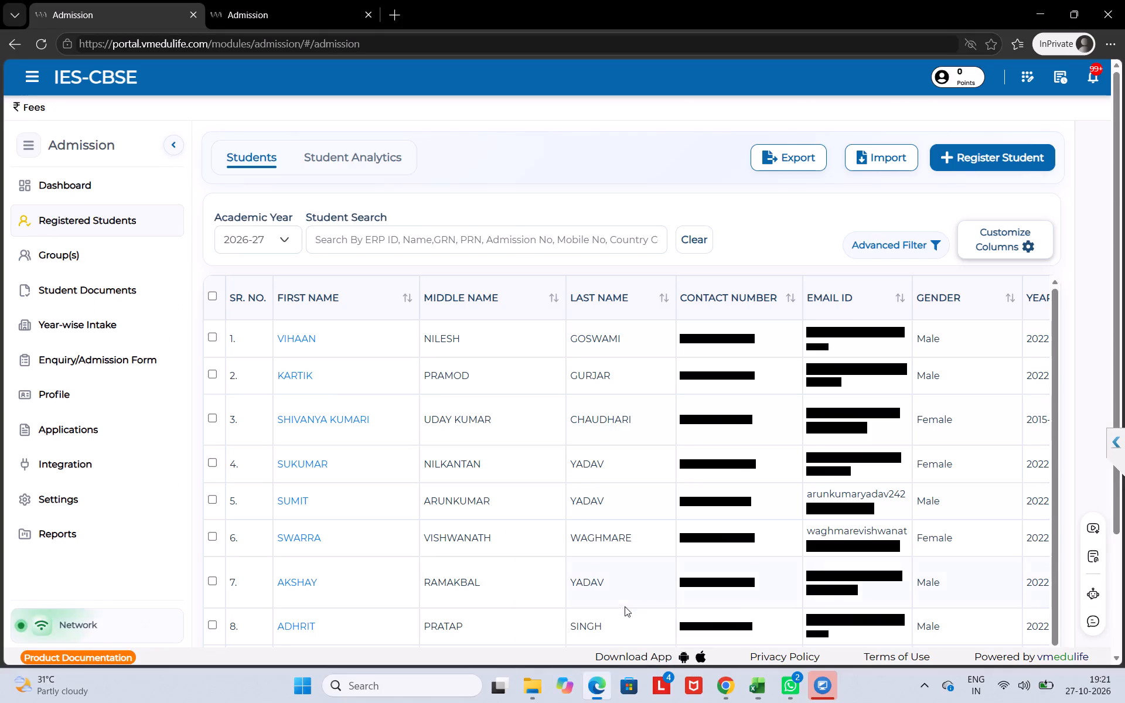
click(893, 156)
click(882, 207)
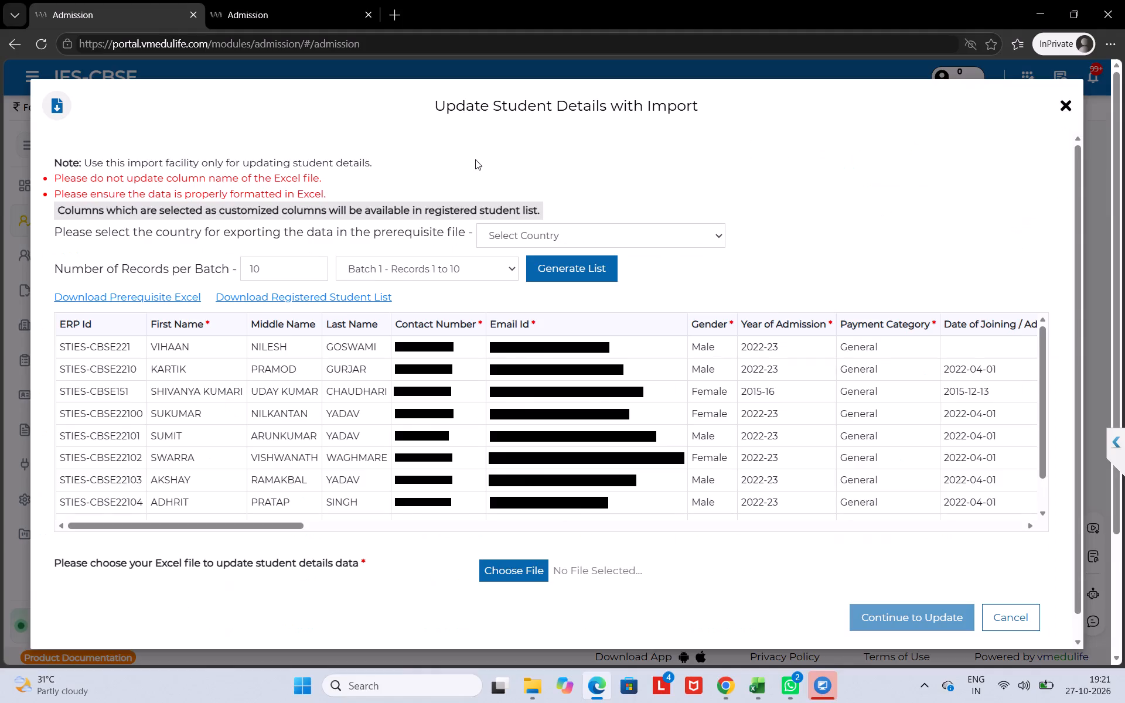
drag(293, 267, 212, 265)
key(BackSpace)
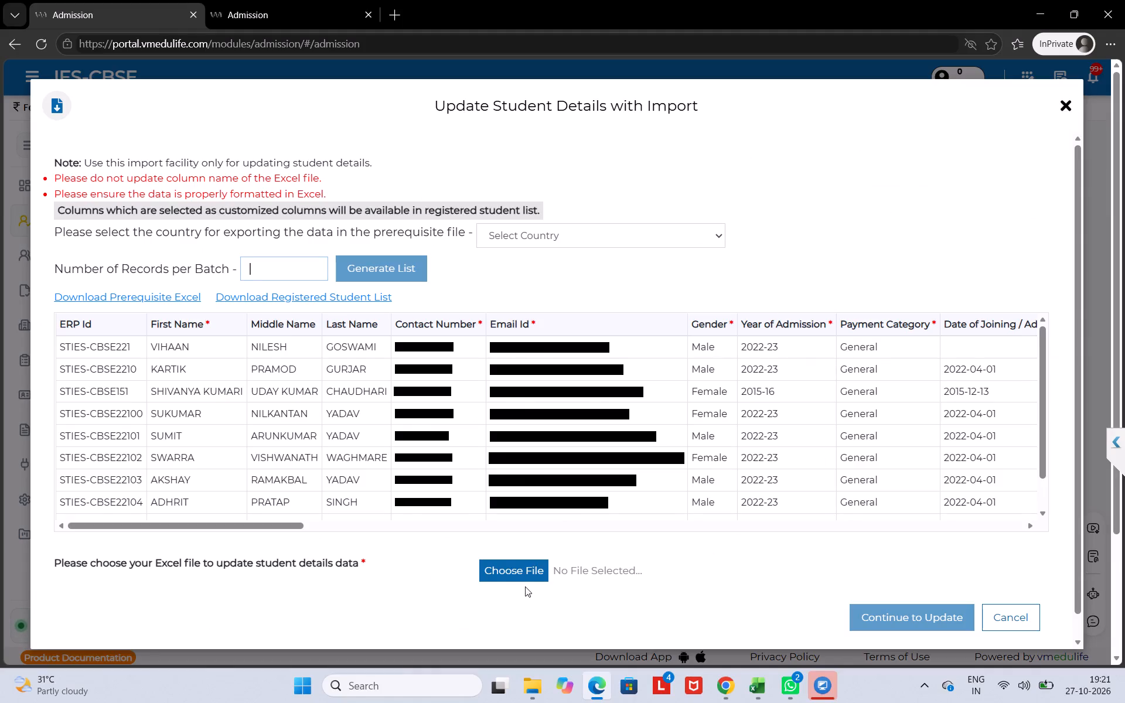
Choose X_VIJAYDURG_Updated_Emails_Download from Downloads as the student details file and continue to the update preview.
click(503, 559)
click(507, 566)
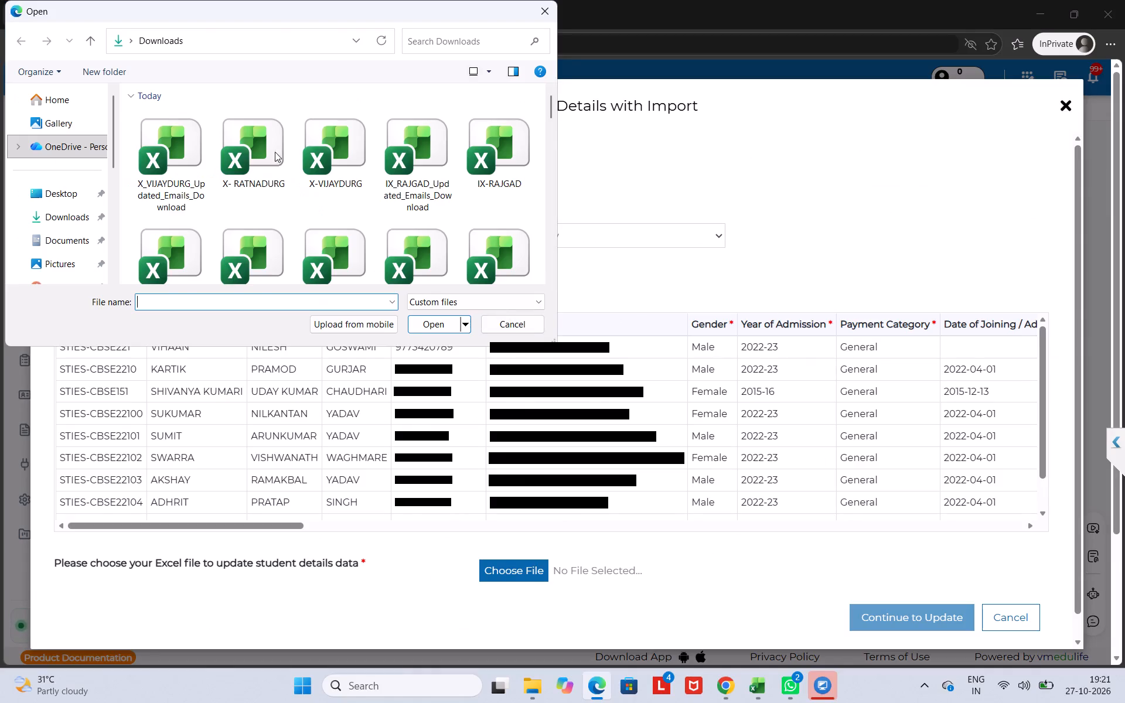
click(164, 151)
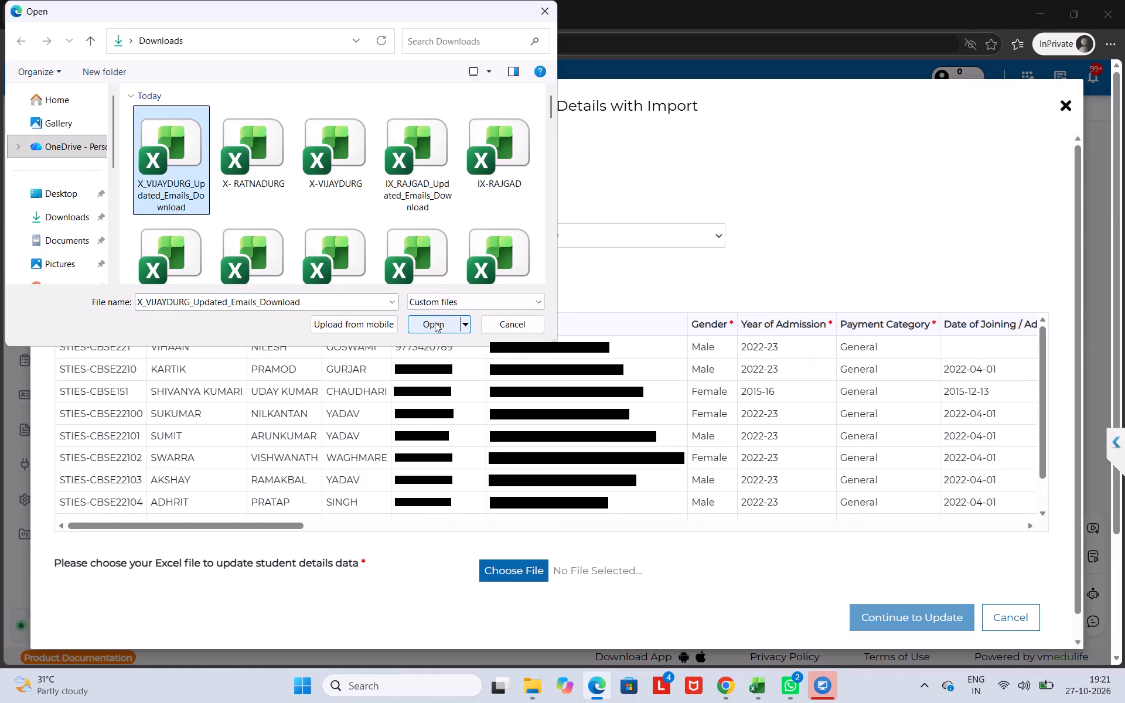
click(435, 322)
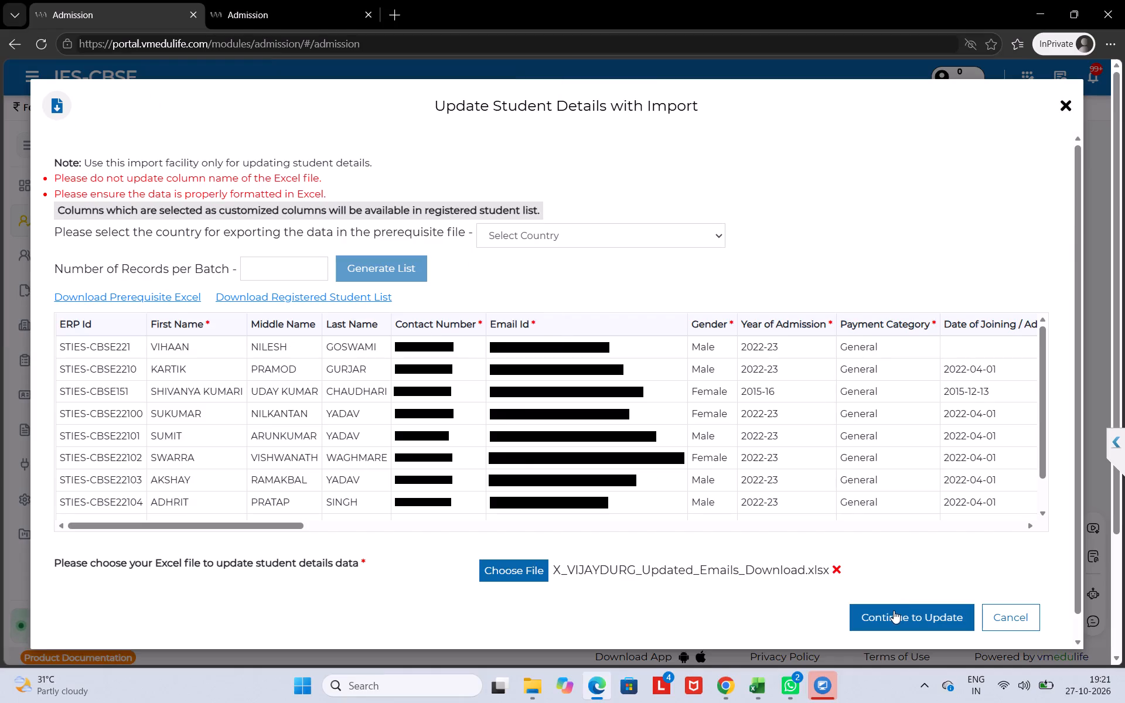
click(892, 610)
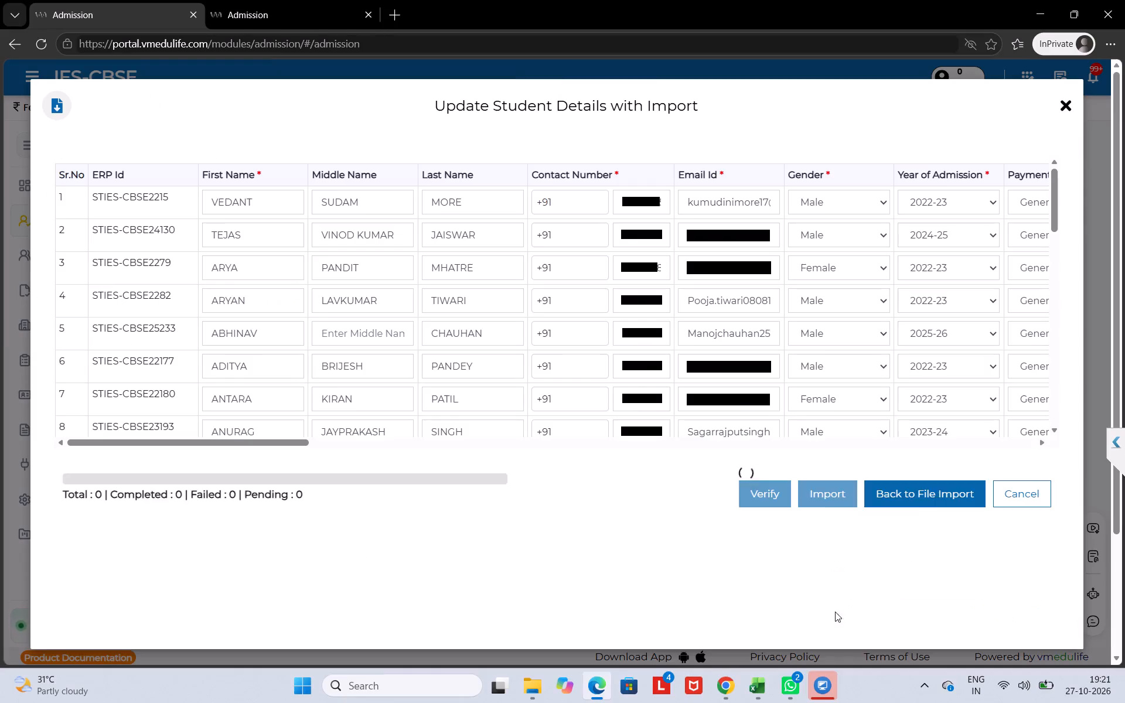
Copy the flagged Email Id of row 15 in the update preview and search the registered students for it in the second Admission tab.
scroll(702, 267, down, 12)
scroll(704, 317, up, 8)
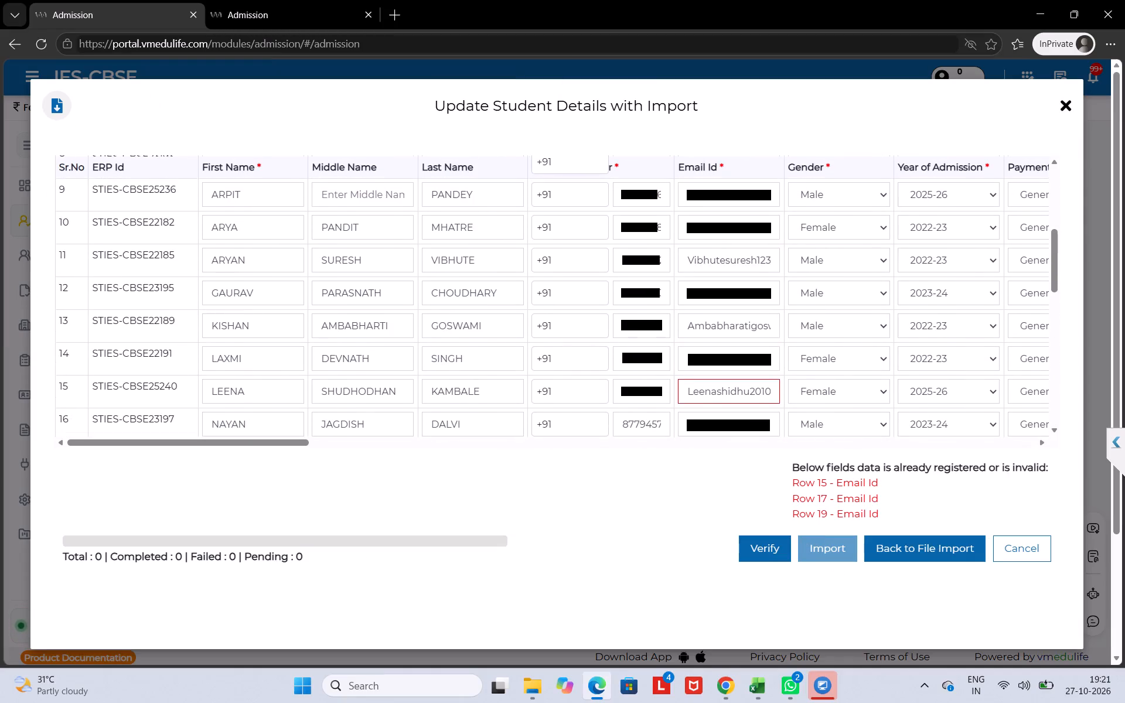
drag(682, 392, 716, 392)
drag(721, 392, 807, 392)
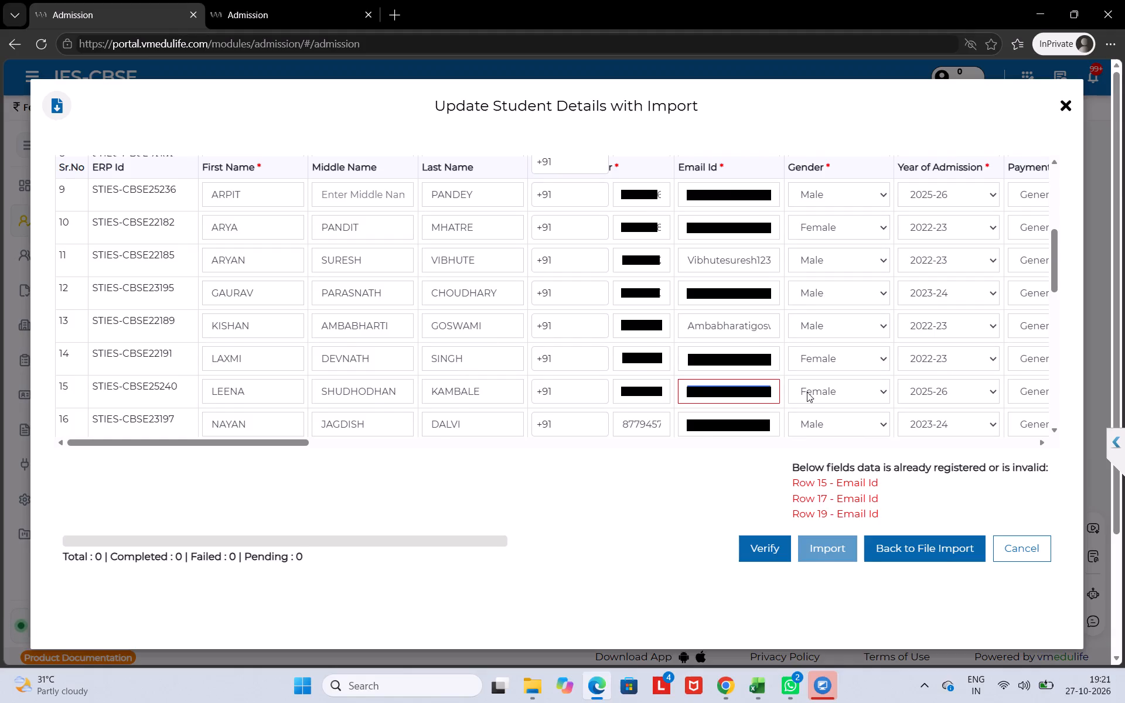
click(775, 393)
drag(772, 394, 608, 383)
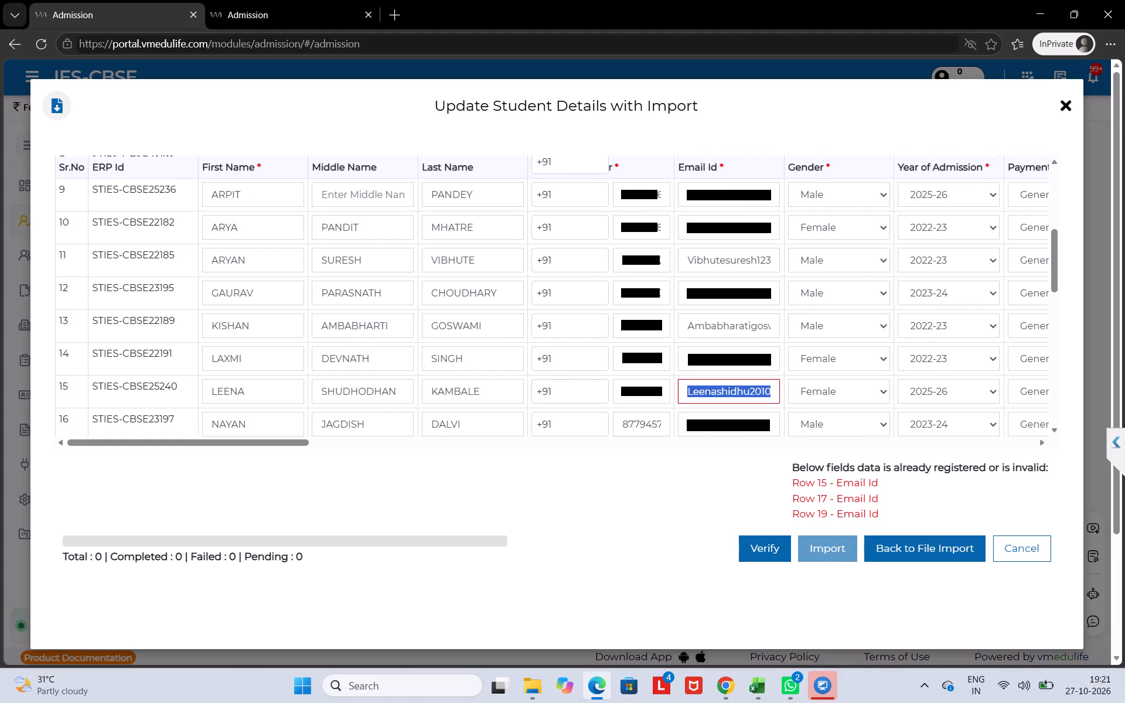
key(ctrl+c)
click(246, 16)
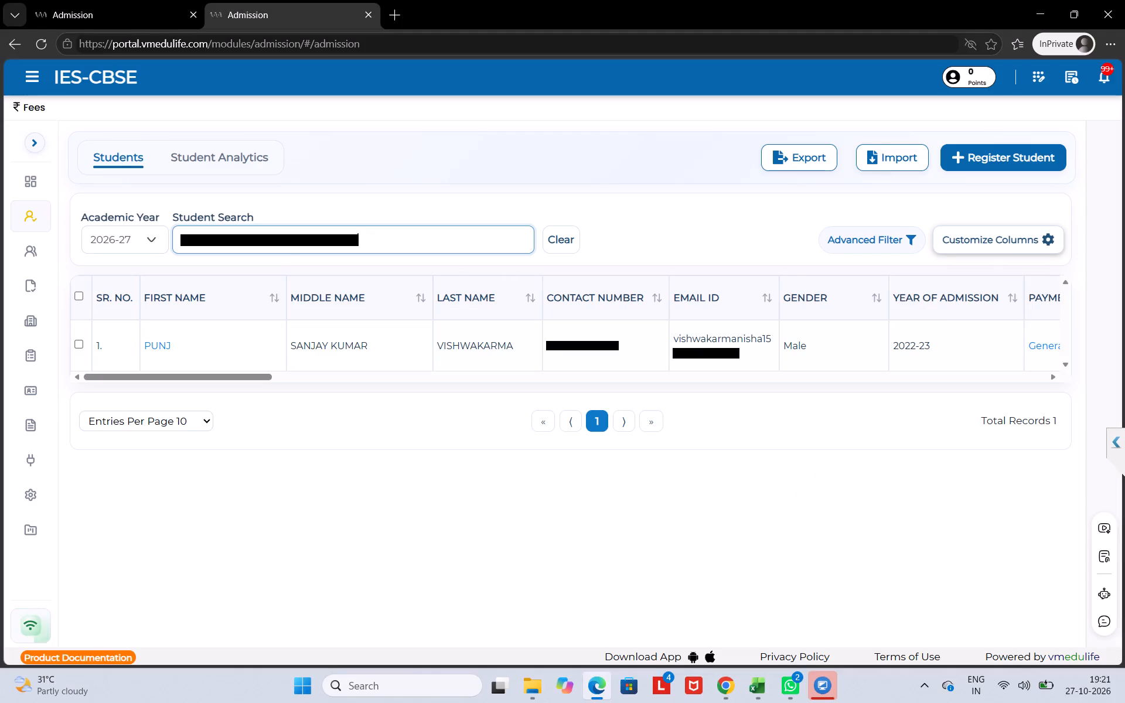
click(551, 237)
click(484, 239)
key(ctrl+v)
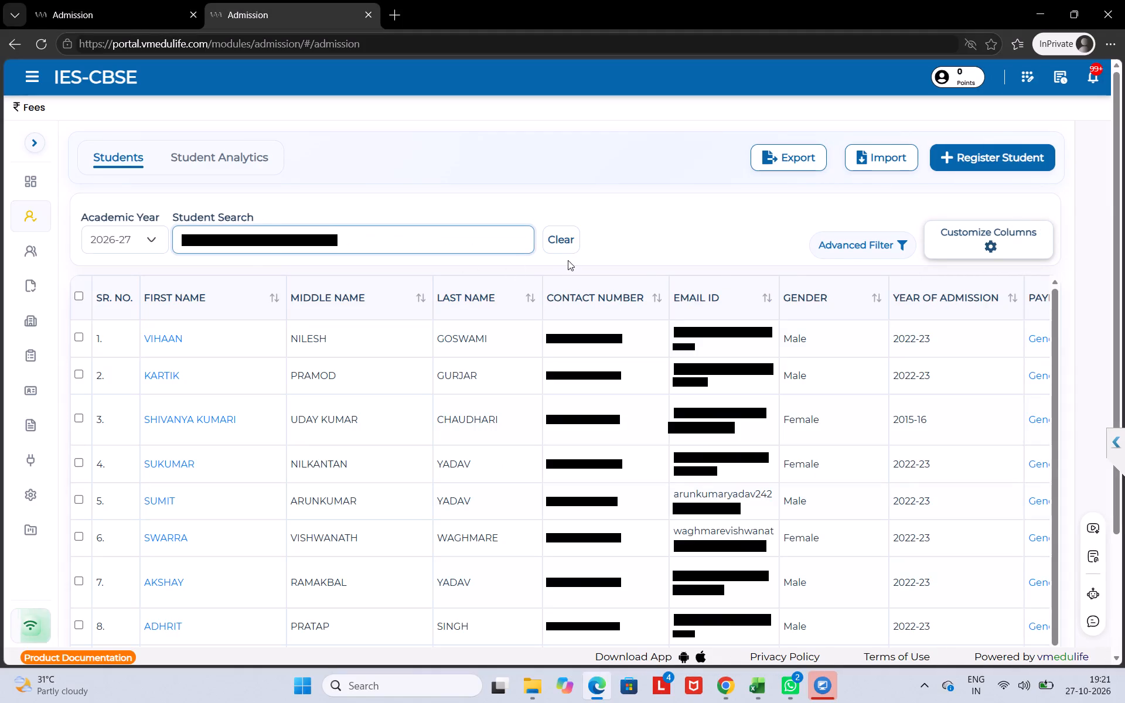
key(Return)
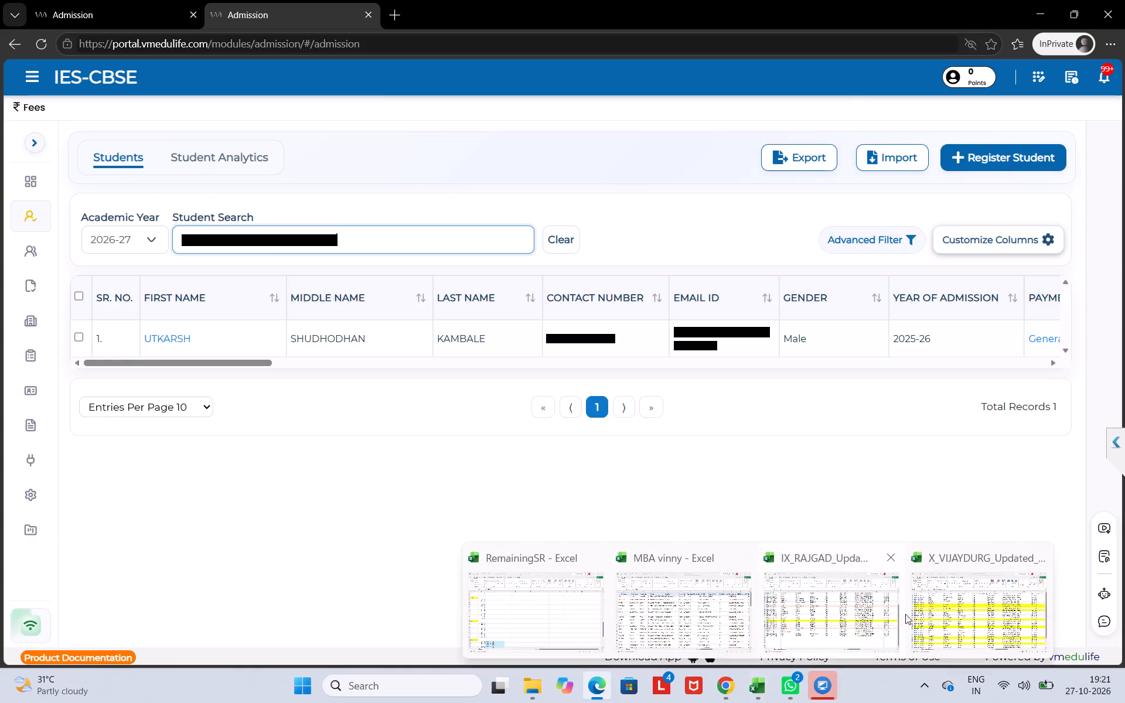
Check the X_VIJAYDURG_Updated_Emails_Download workbook and the X-VIJAYDURG sheet of Mail id, and compare with preview row 15.
click(922, 619)
scroll(155, 484, down, 1)
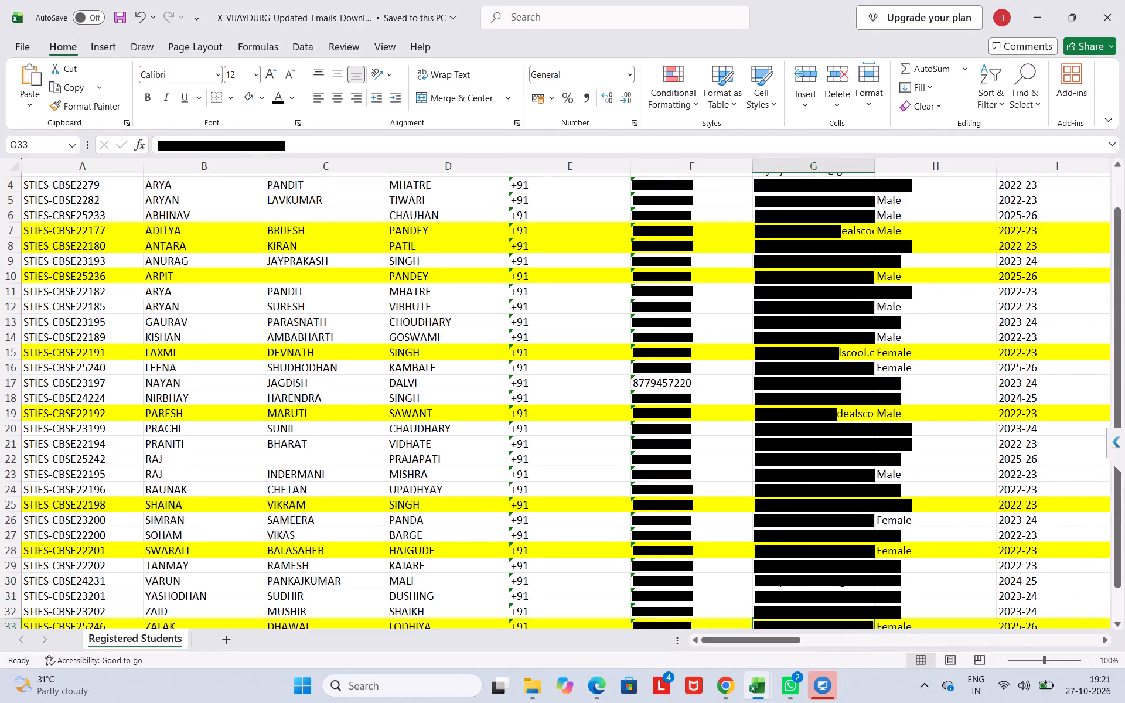
scroll(155, 484, down, 1)
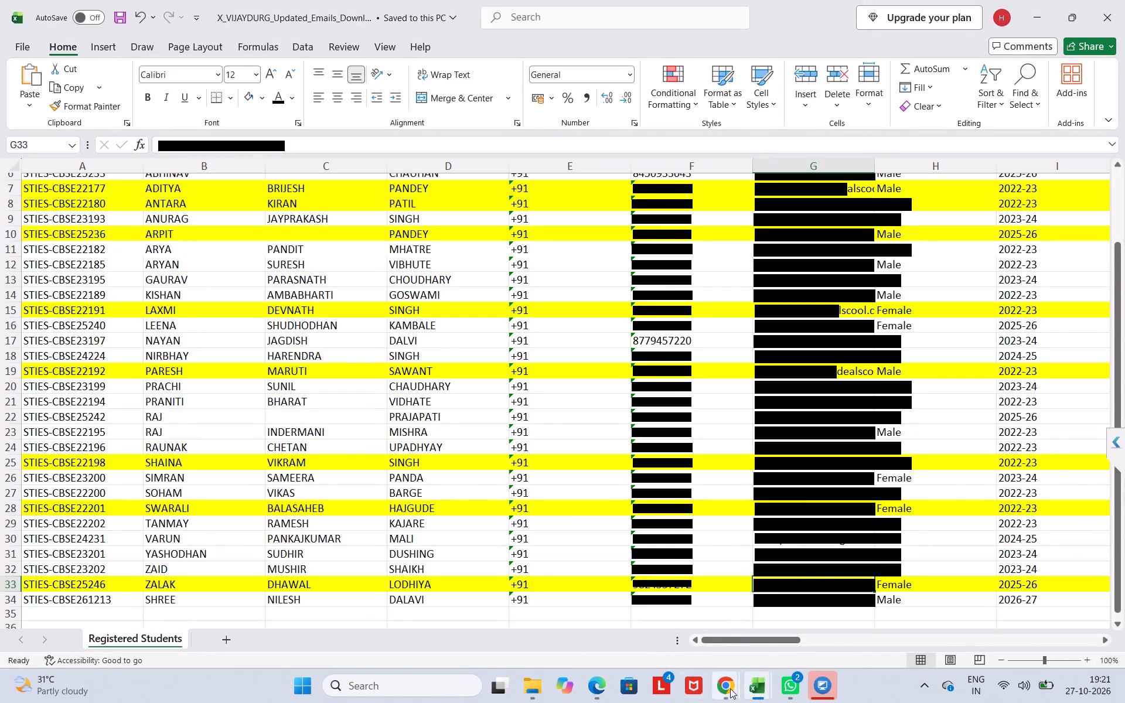
click(703, 627)
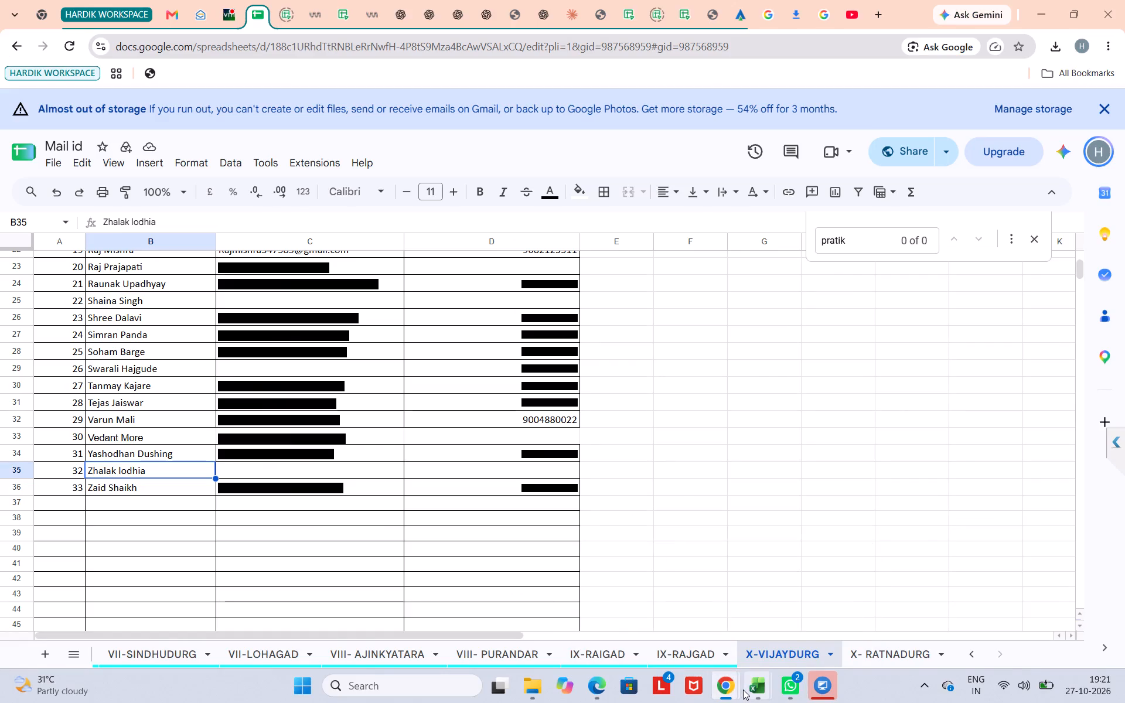
click(953, 640)
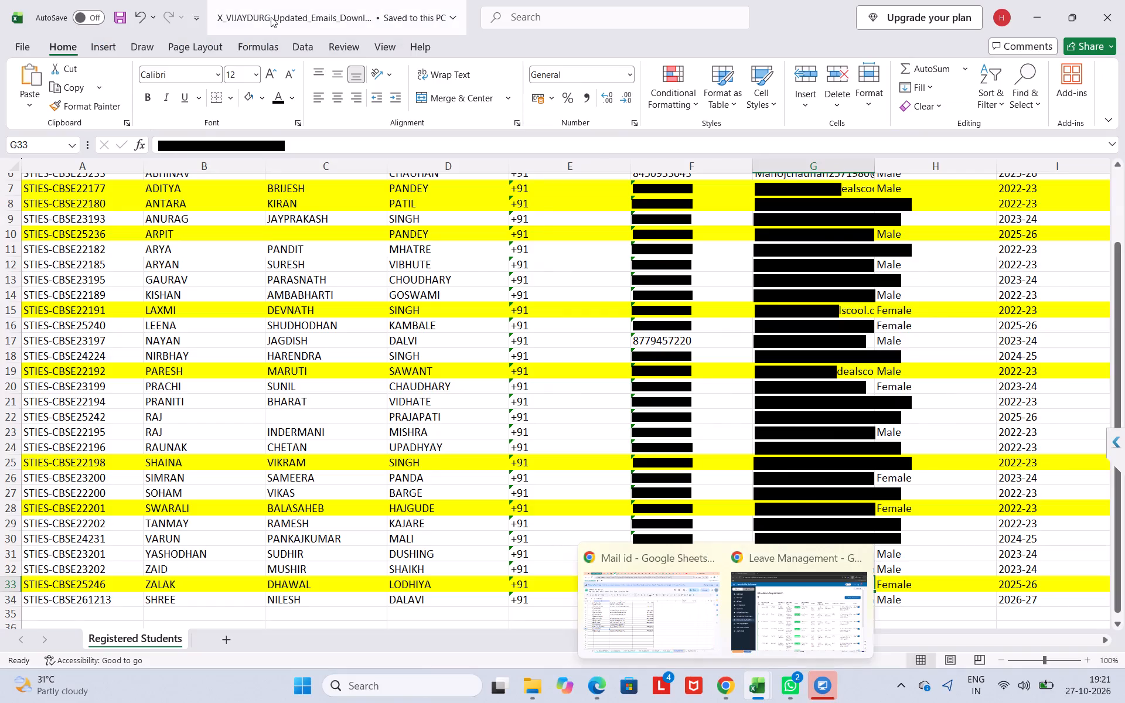
click(598, 680)
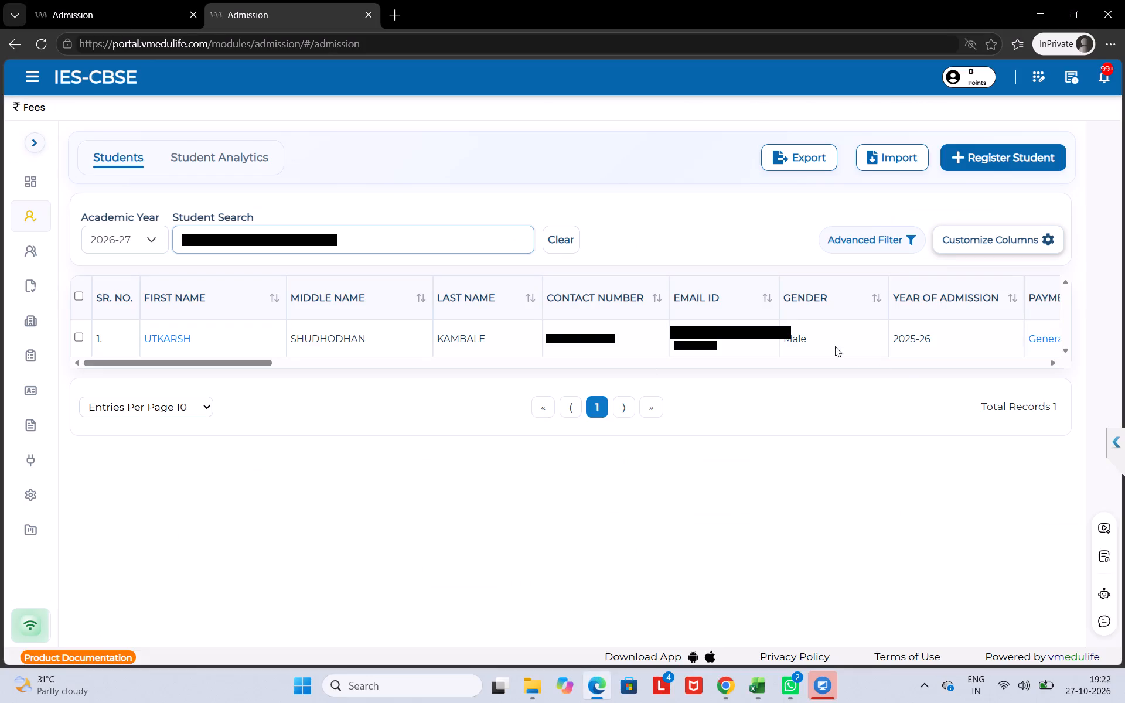
click(152, 4)
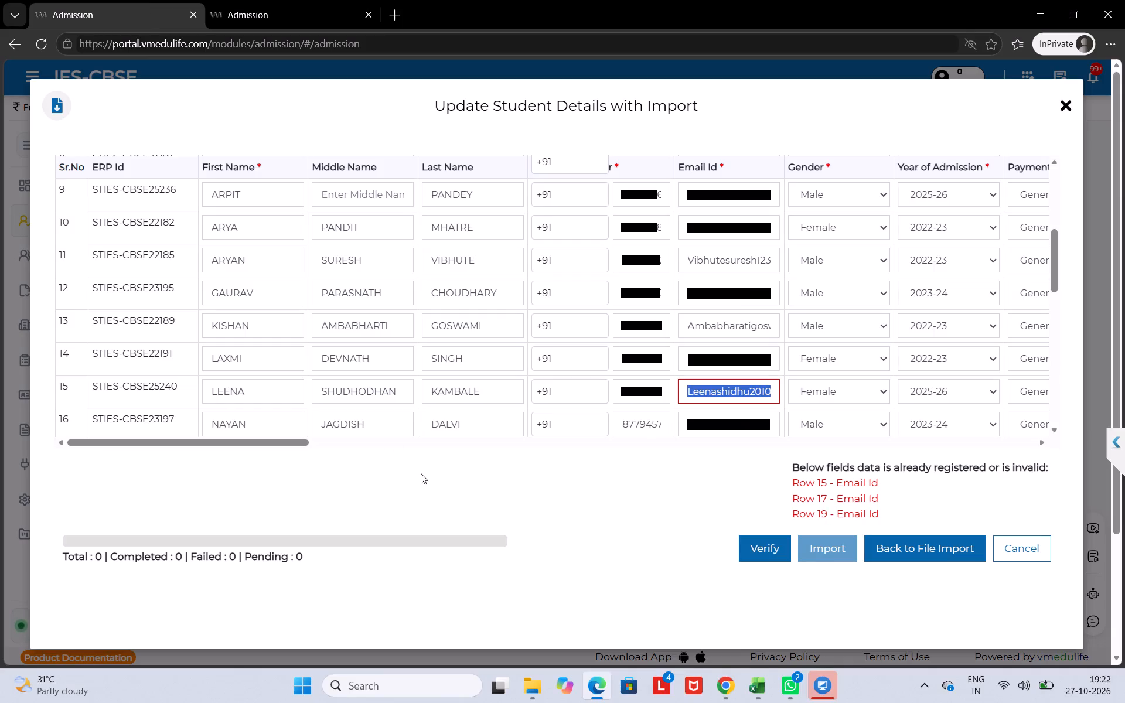
drag(201, 393, 255, 387)
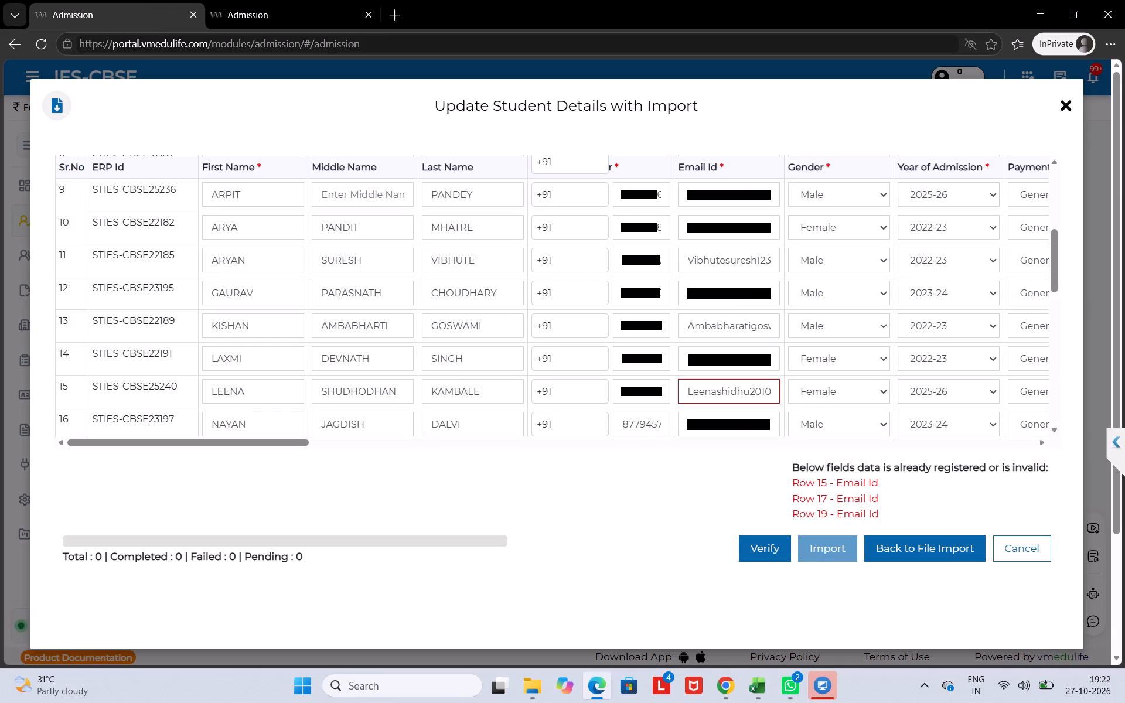
Copy the flagged Email Id of row 17 in the update preview and search the registered students for it in the other Admission tab.
scroll(676, 429, down, 1)
scroll(697, 371, down, 1)
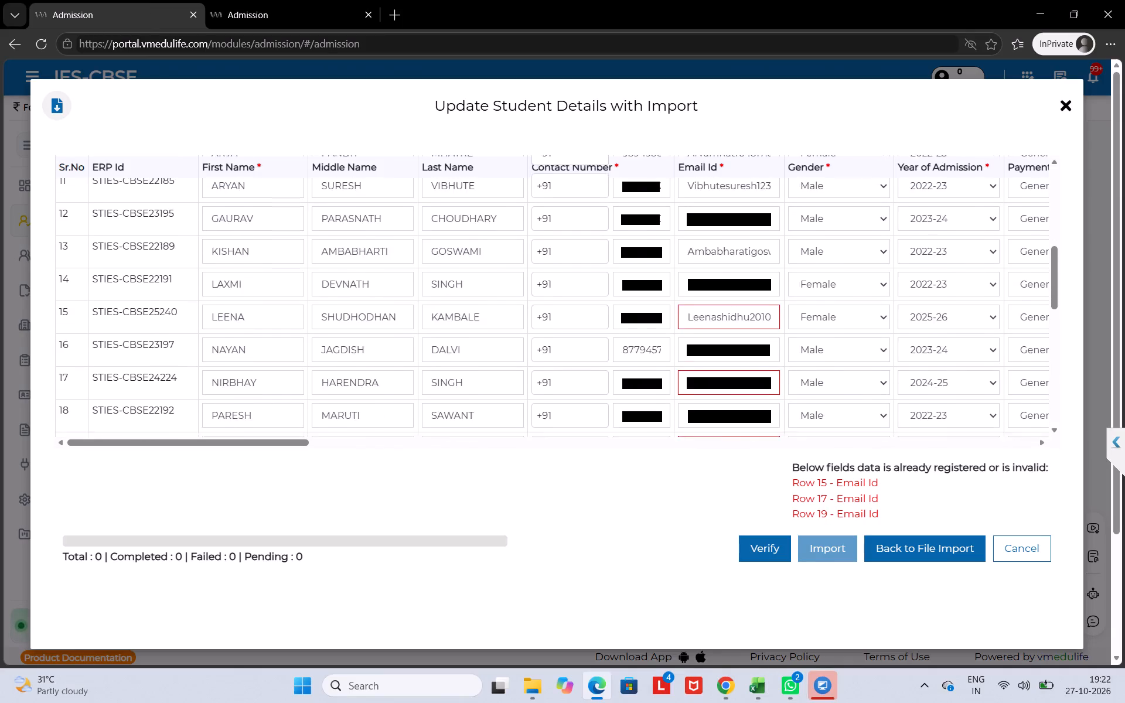
drag(685, 309, 819, 303)
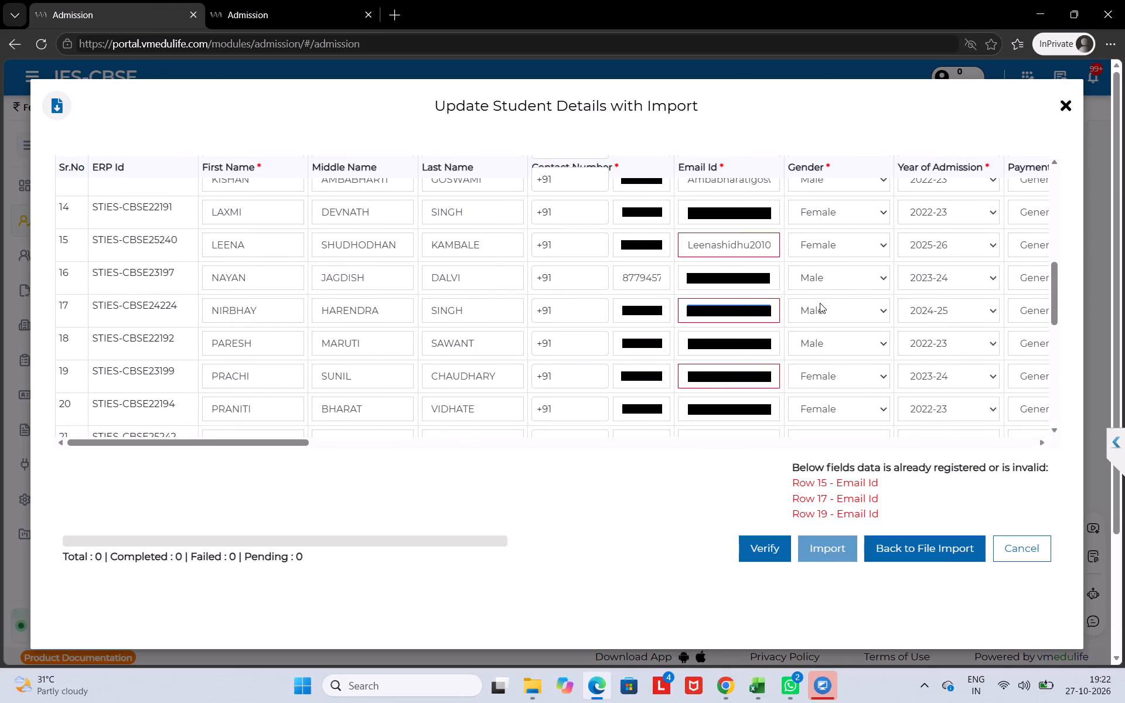
key(ctrl+c)
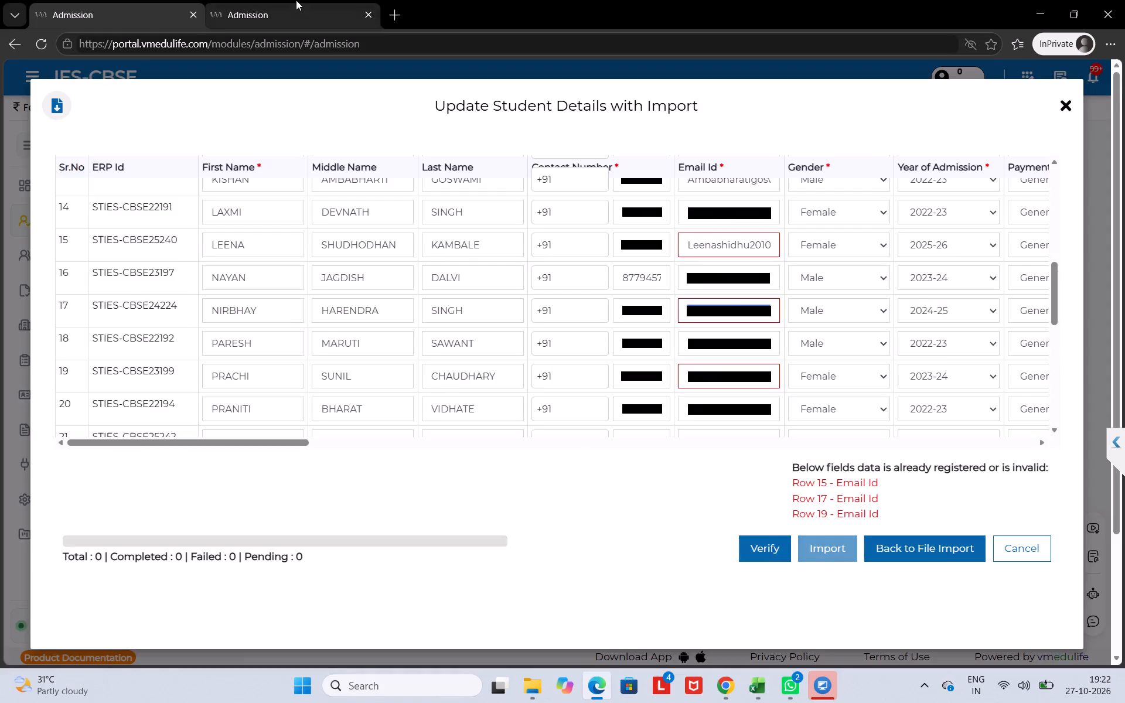
click(296, 0)
click(550, 228)
click(423, 241)
key(ctrl+v)
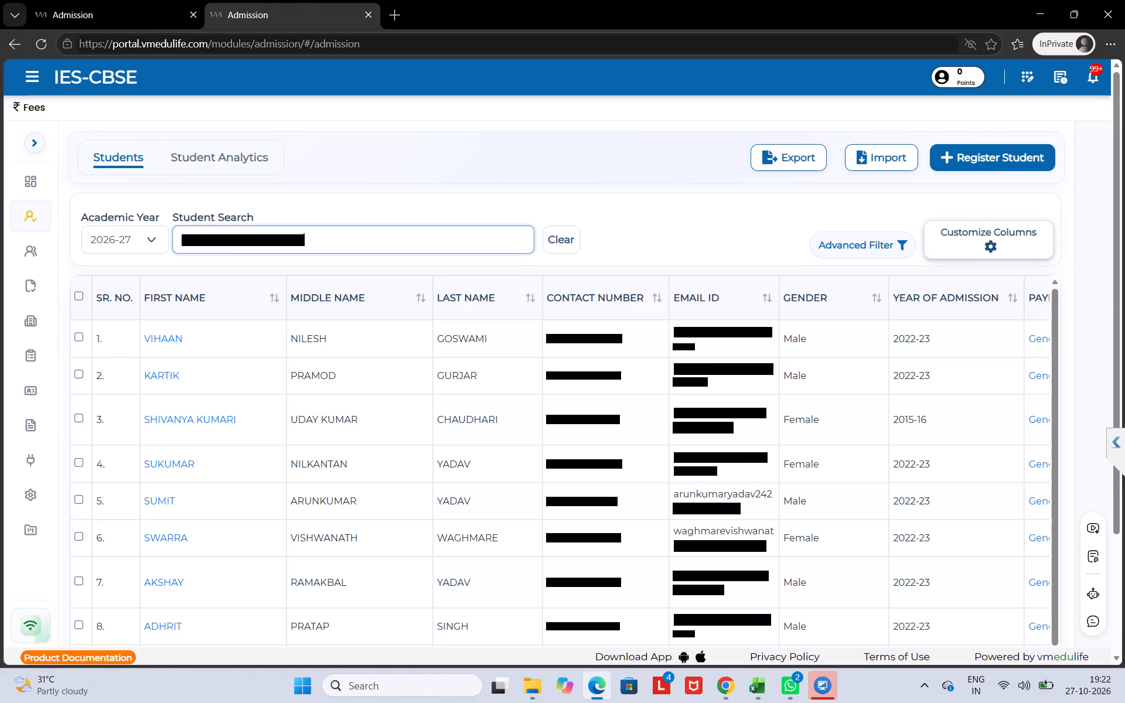
key(Return)
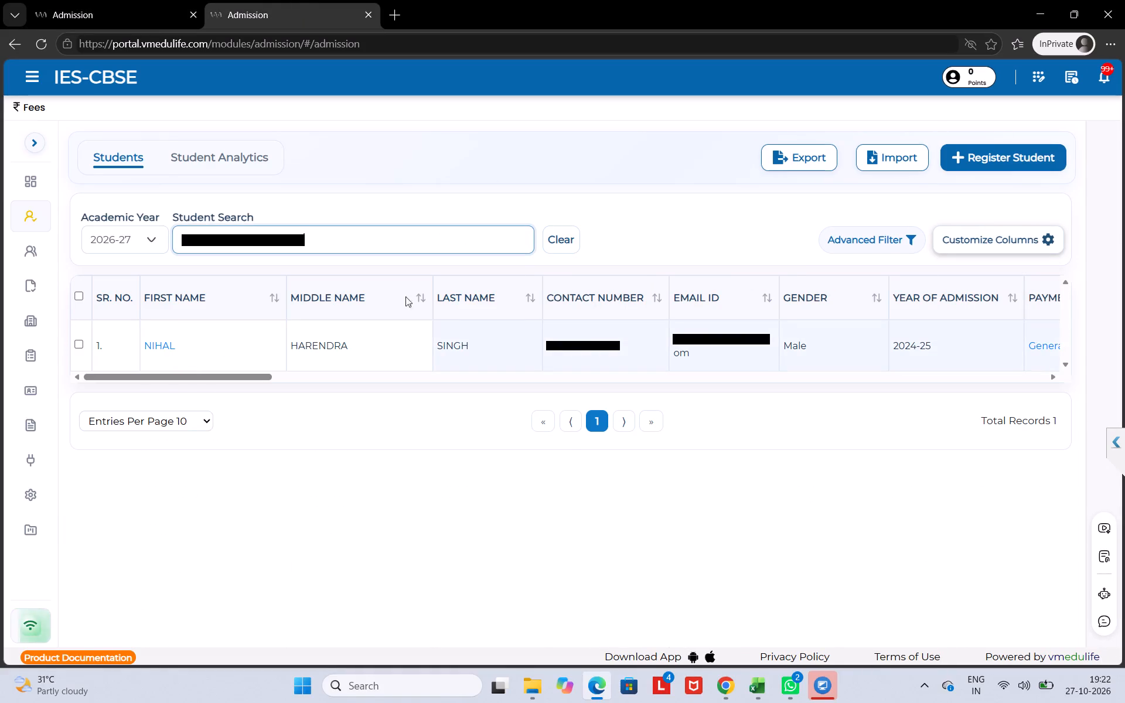
Search the registered students for the flagged Email Id of preview row 19 and compare the match with the preview.
click(98, 9)
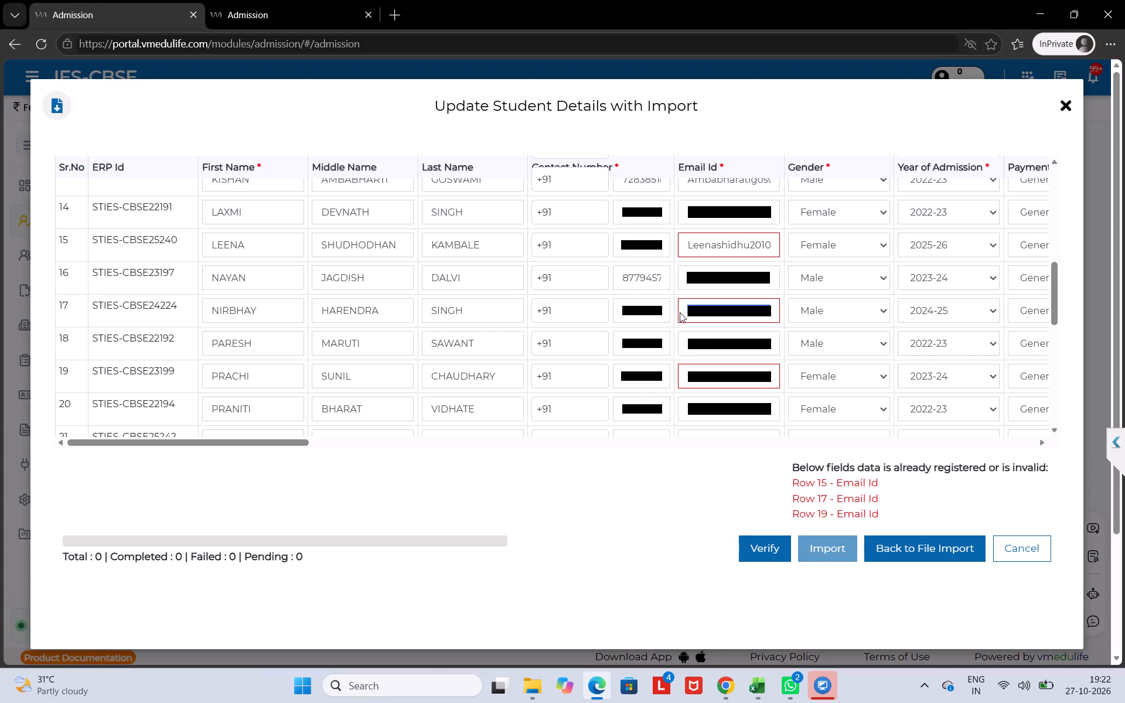
drag(683, 374, 840, 376)
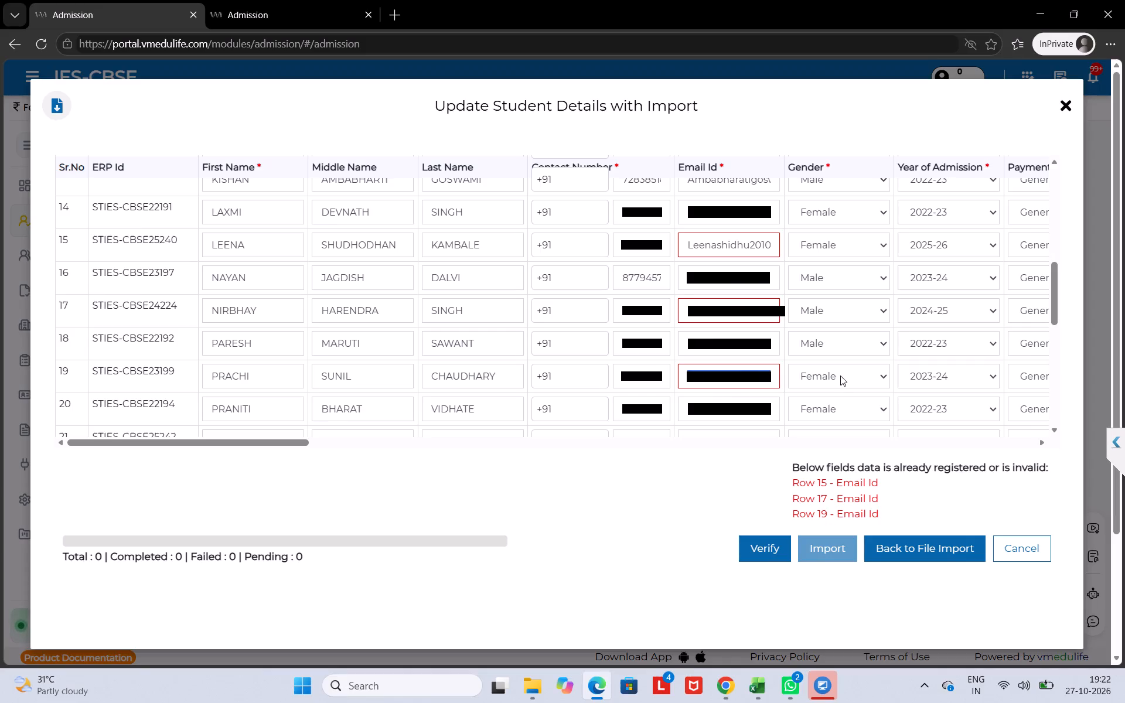
key(ctrl+c)
click(227, 8)
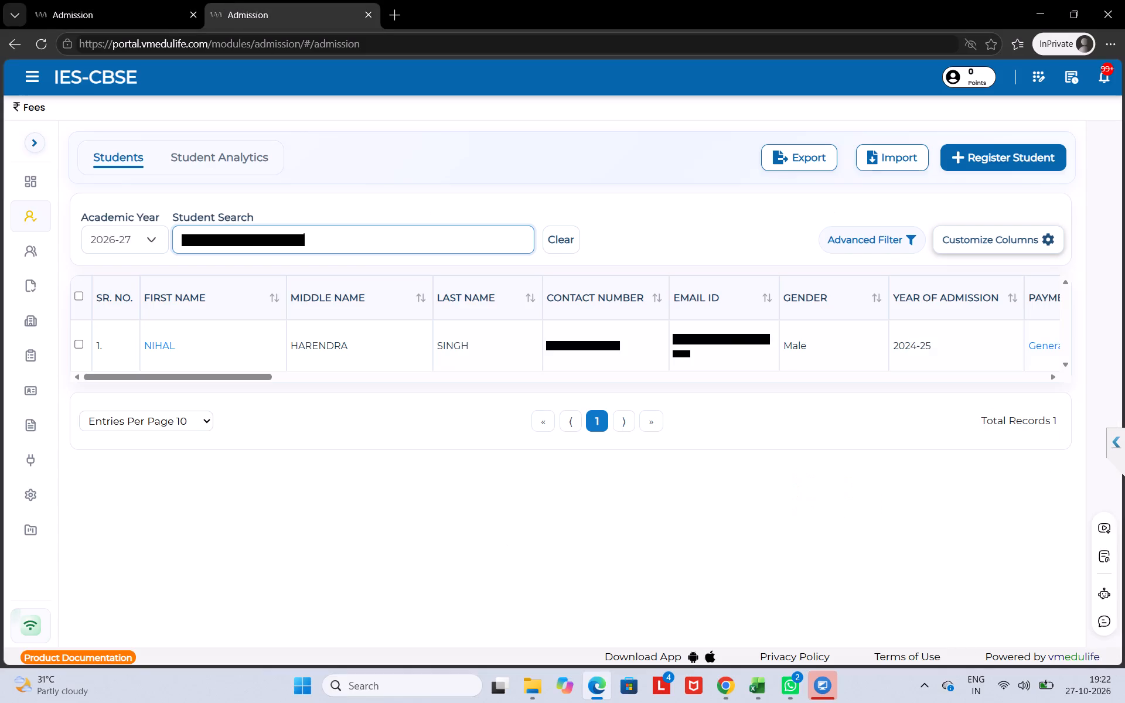
click(562, 241)
click(480, 240)
key(ctrl+v)
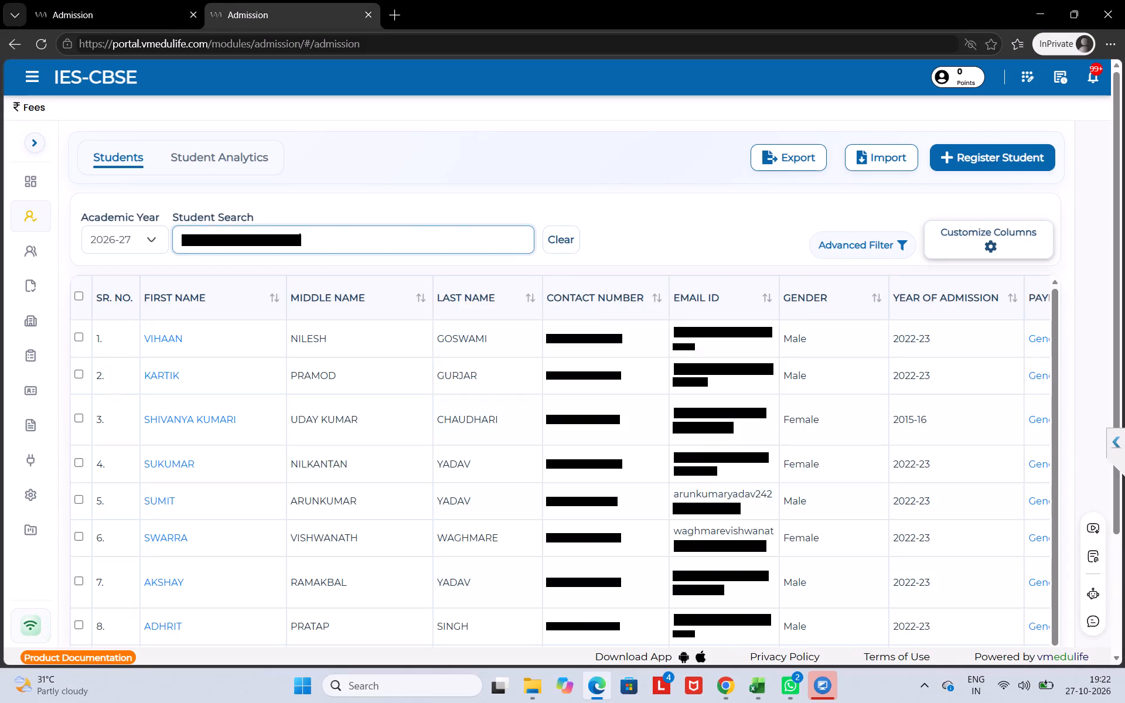
key(Return)
click(104, 5)
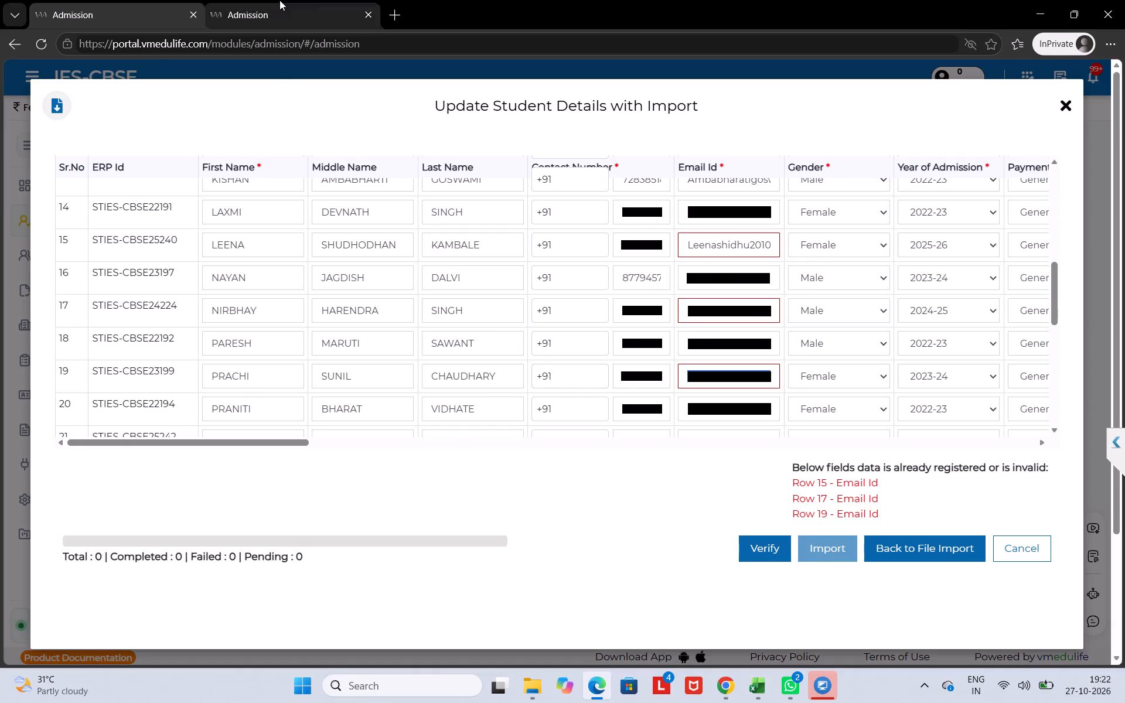
click(280, 0)
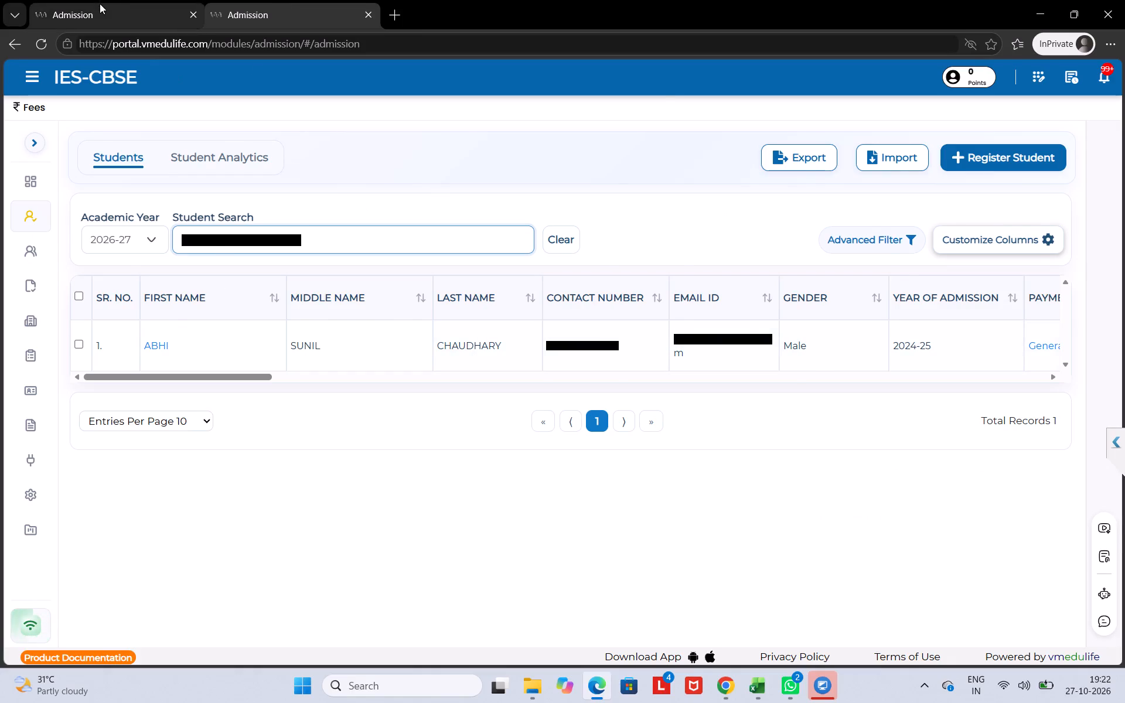
click(100, 4)
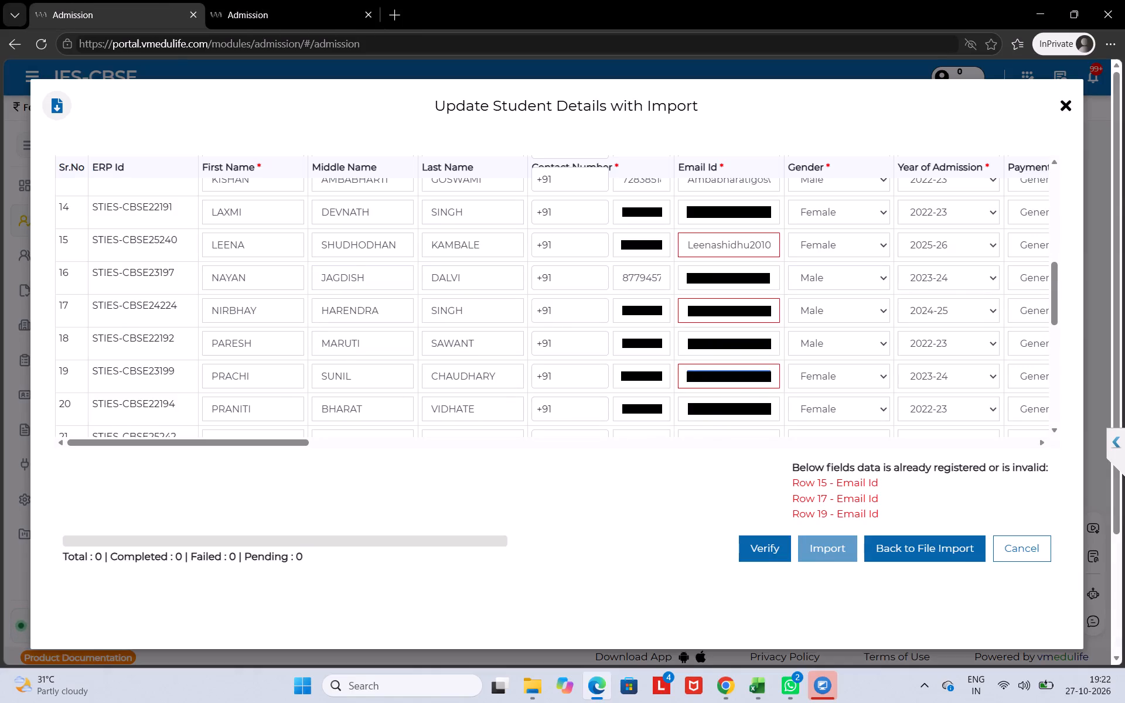
Switch to the X_VIJAYDURG_Updated_Emails_Download workbook in Excel and fill row 20, the student from preview row 19, with light orange.
click(939, 624)
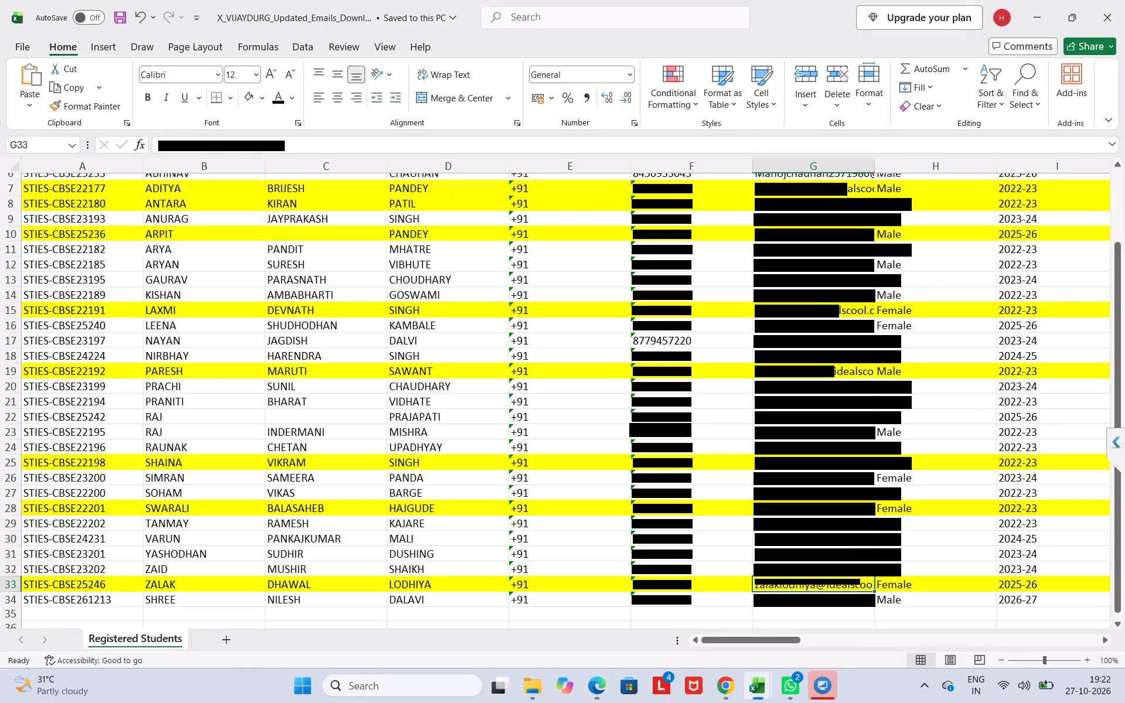
scroll(267, 511, down, 1)
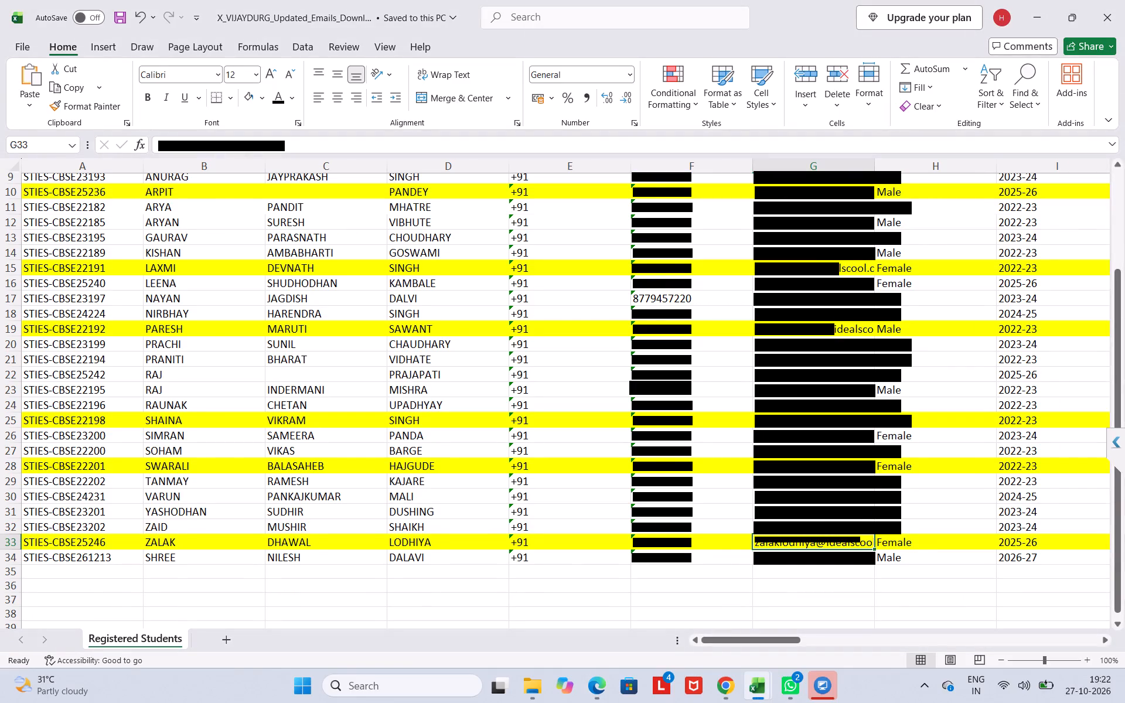
click(1, 342)
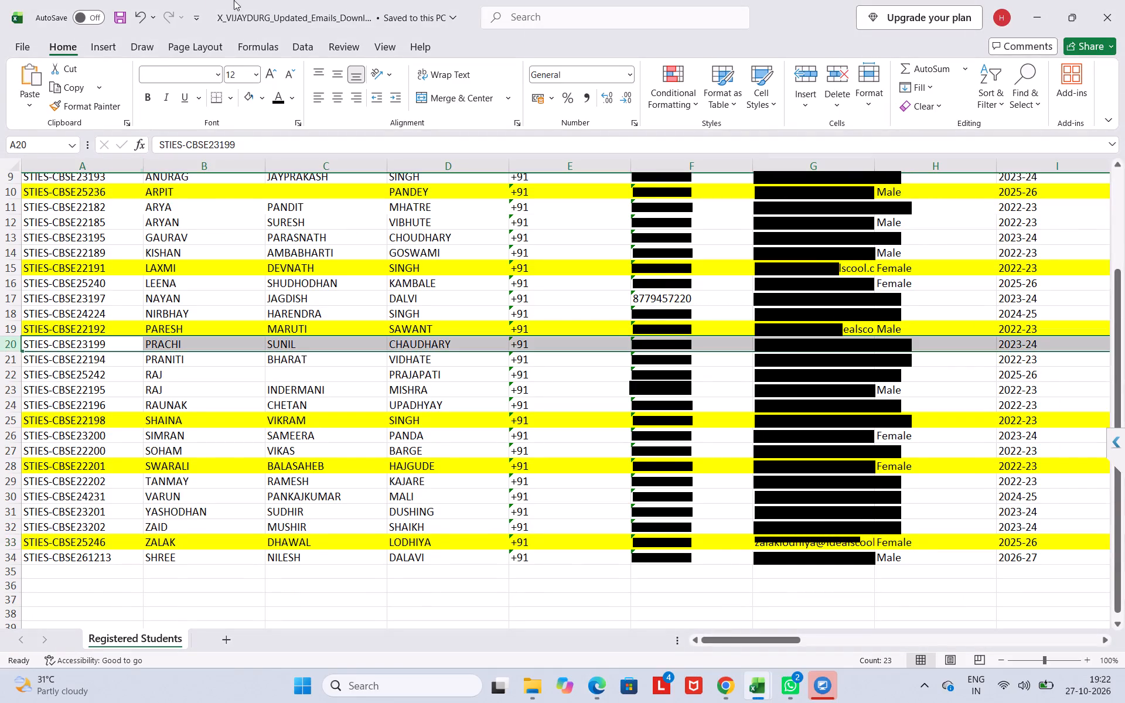
click(258, 90)
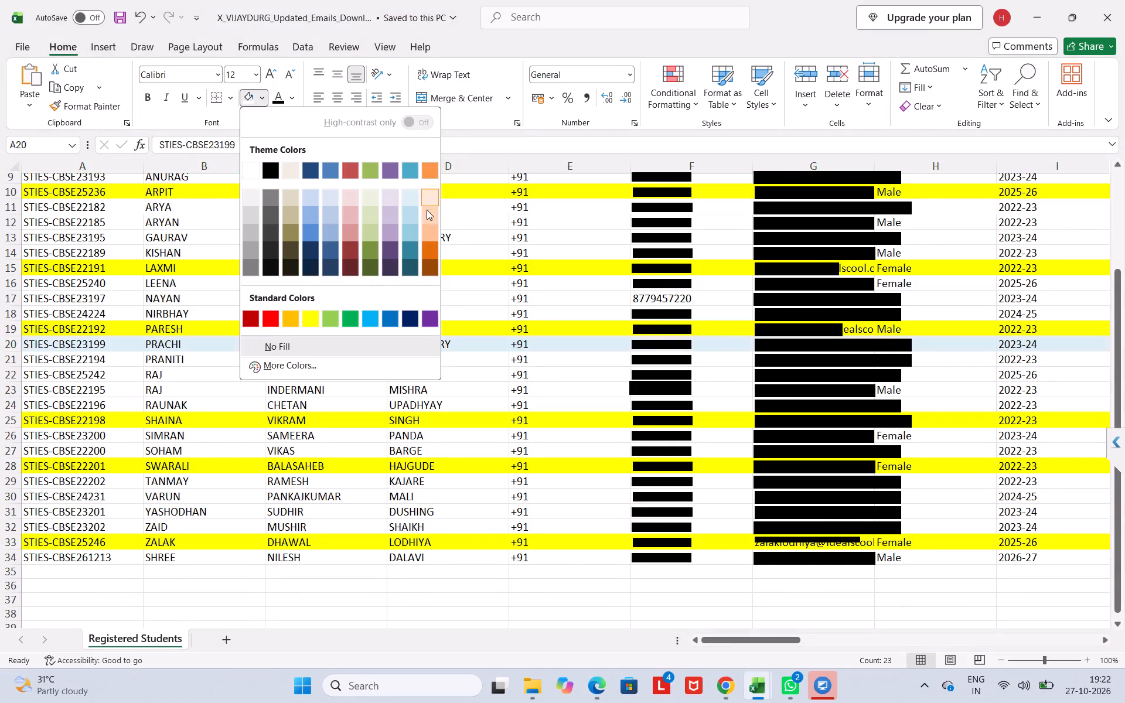
click(428, 211)
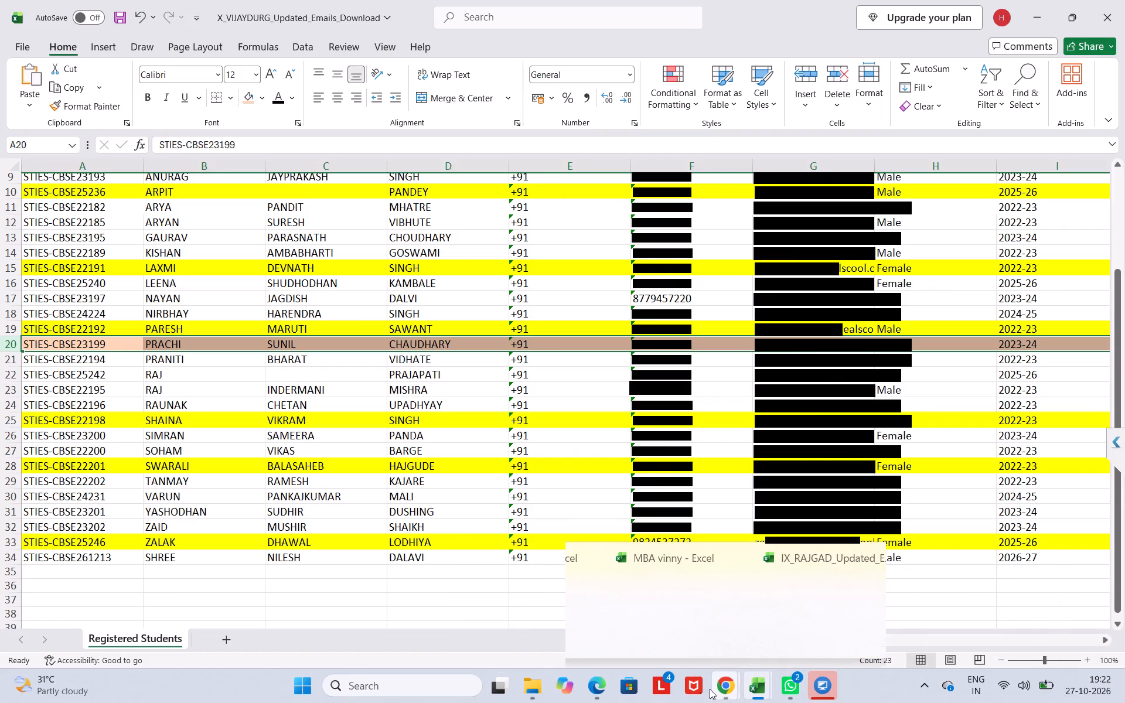
Check the flagged preview row 17 in Vmedulife, and fill that student's row 18 in the X_VIJAYDURG_Updated_Emails_Download workbook with light orange.
click(596, 627)
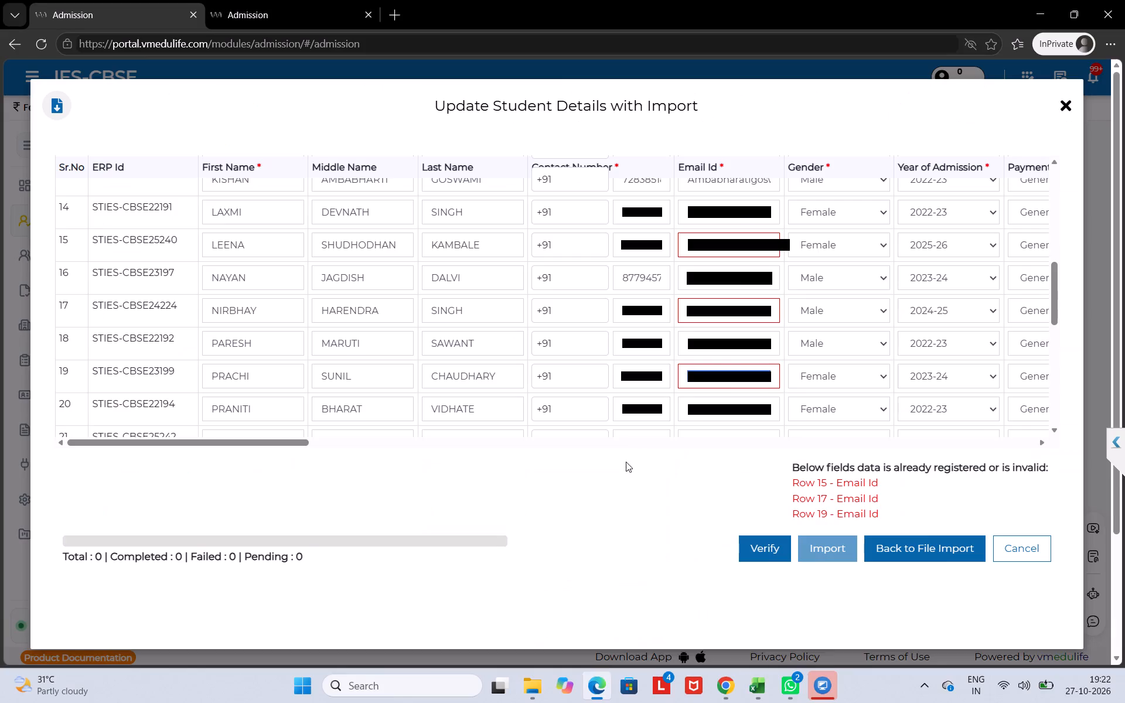
drag(688, 311, 838, 307)
drag(206, 310, 323, 310)
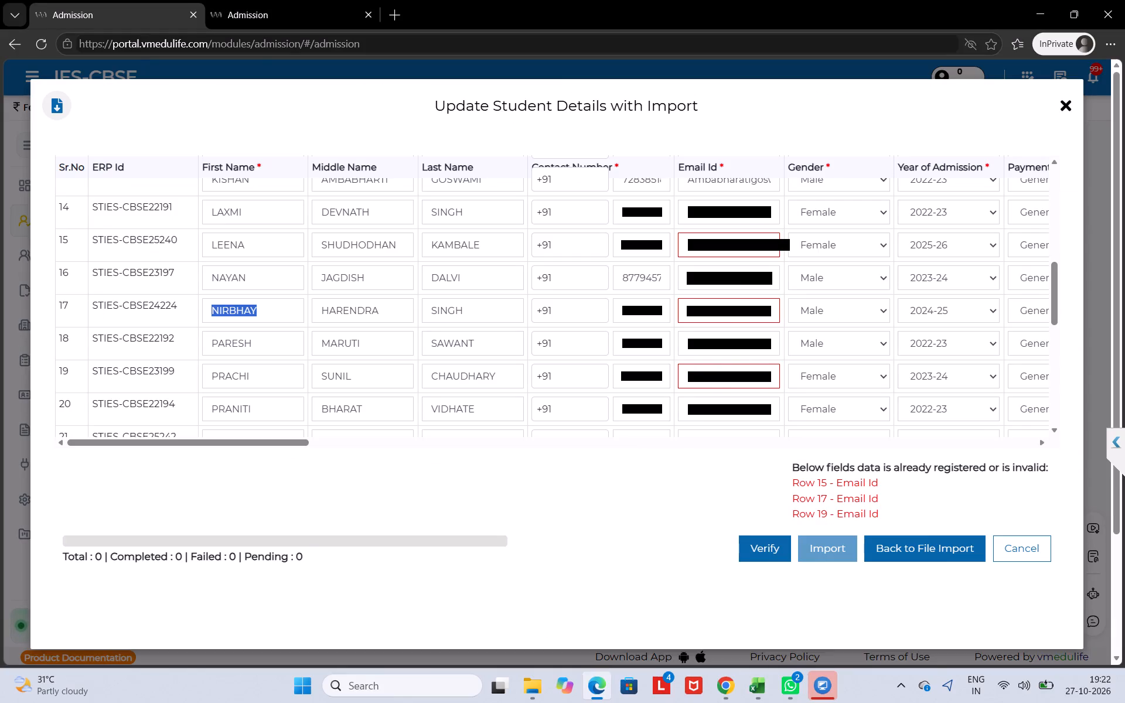
key(ctrl+c)
click(928, 626)
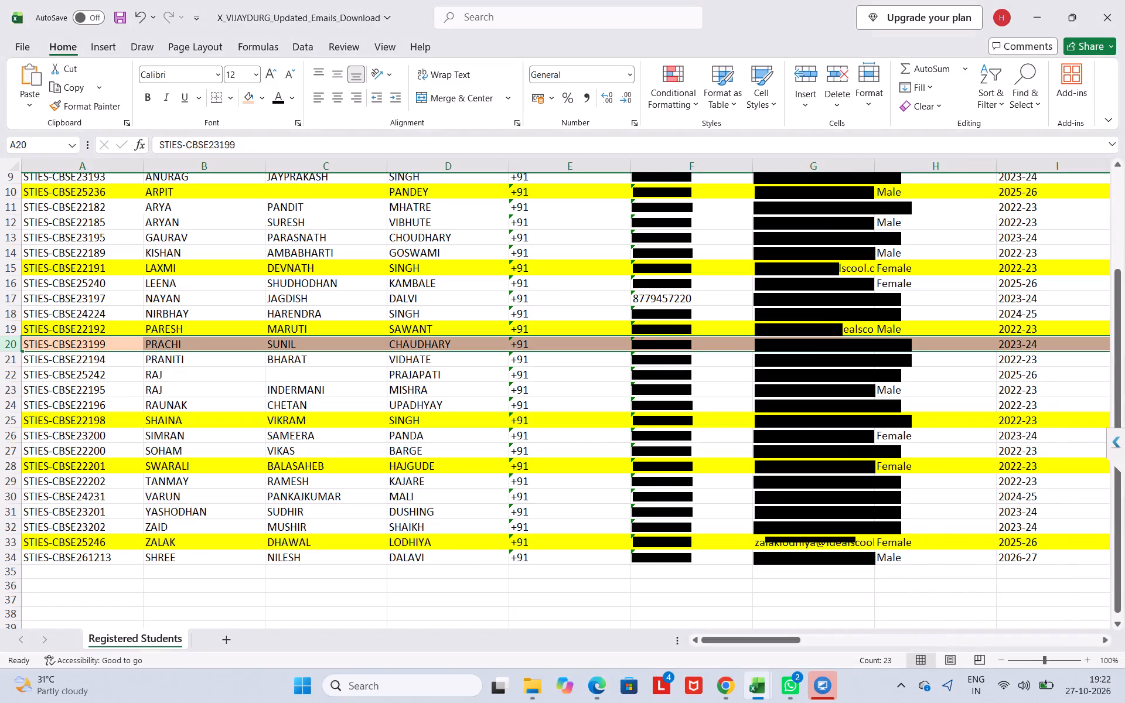
click(10, 315)
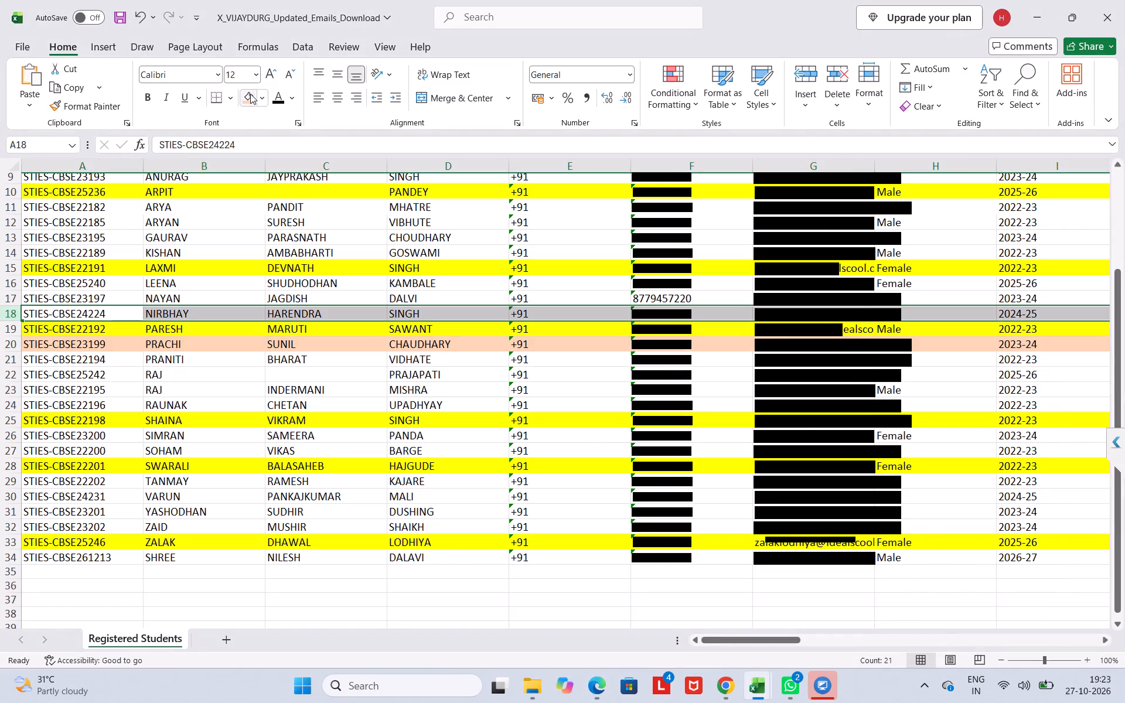
click(247, 94)
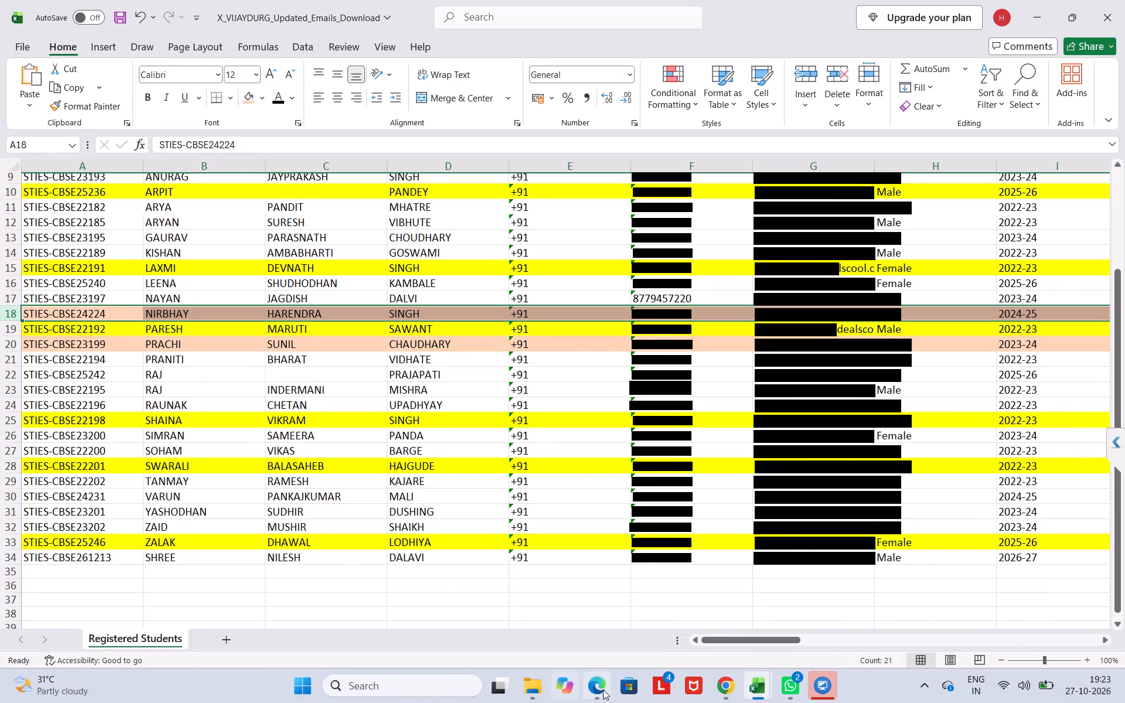
Check preview row 15, and fill that student's row 16 in the X_VIJAYDURG_Updated_Emails_Download workbook with light orange.
click(592, 618)
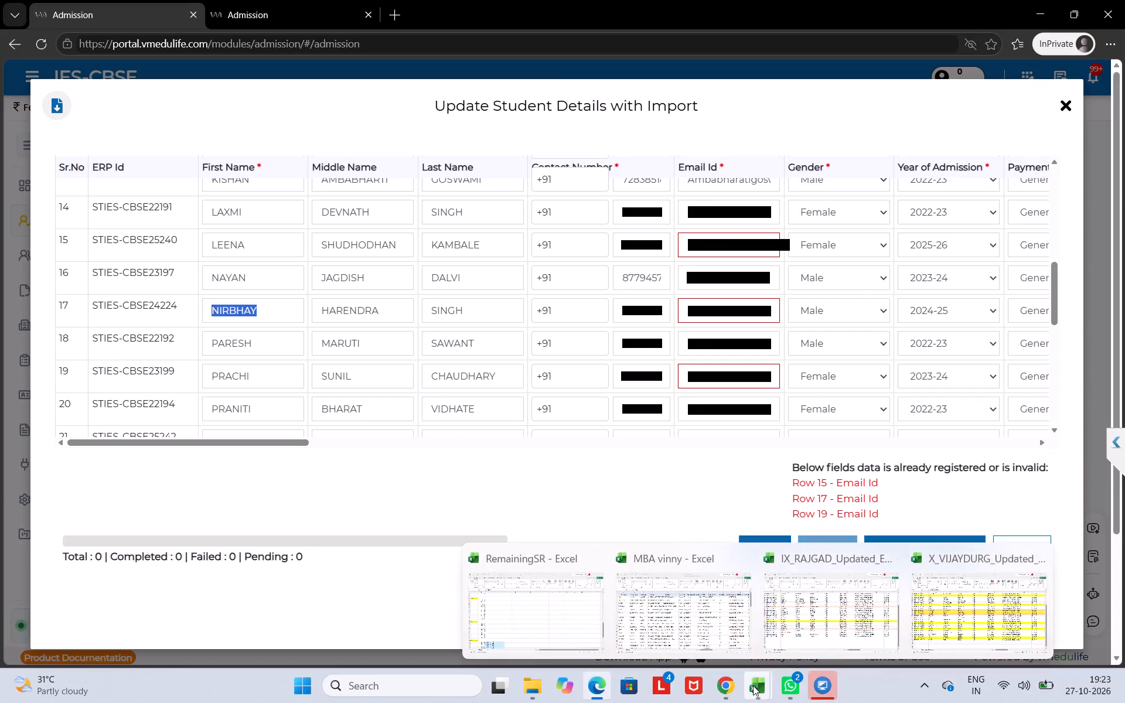
click(954, 633)
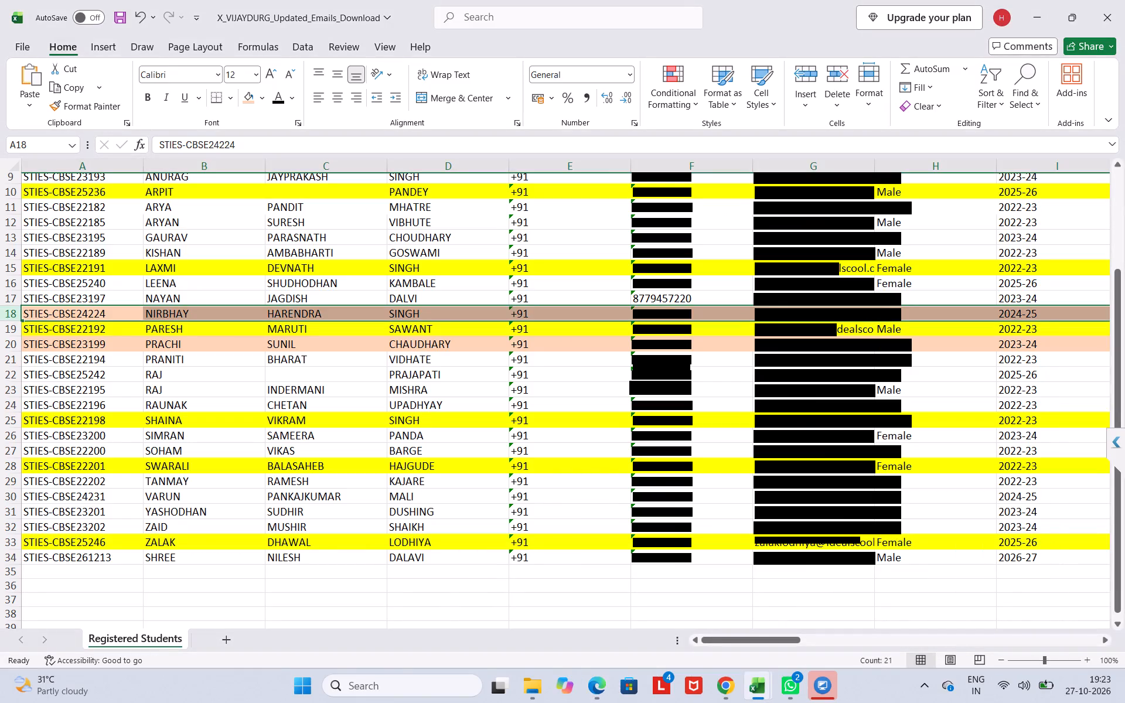
click(2, 284)
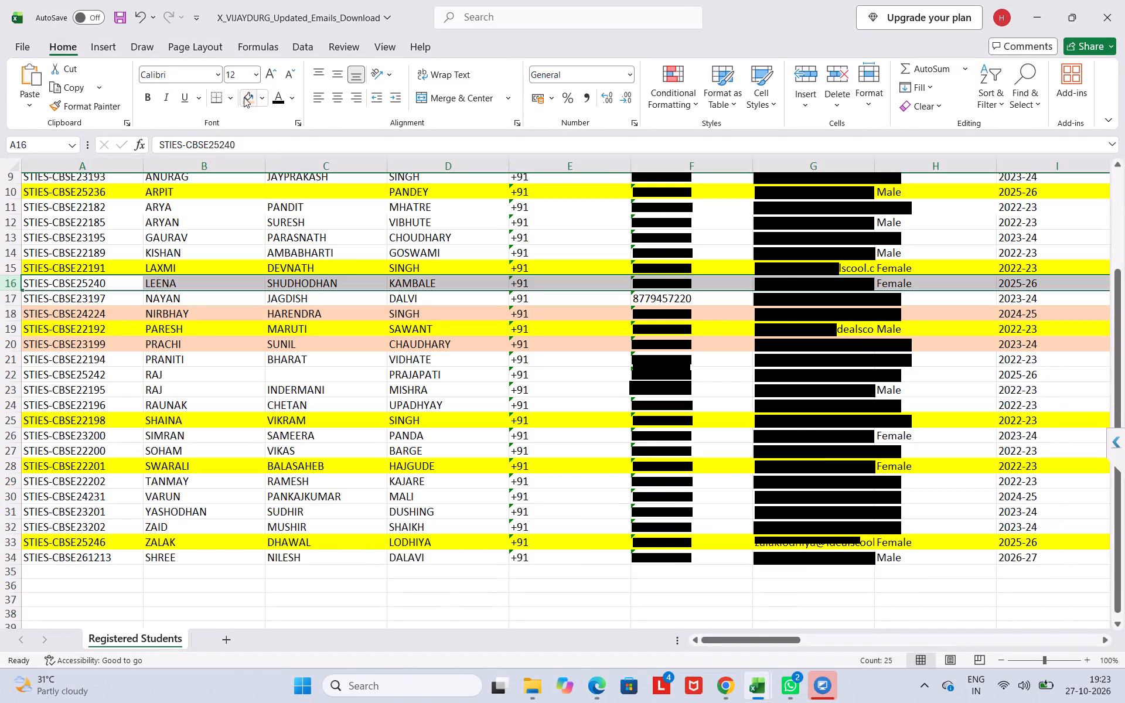
click(244, 97)
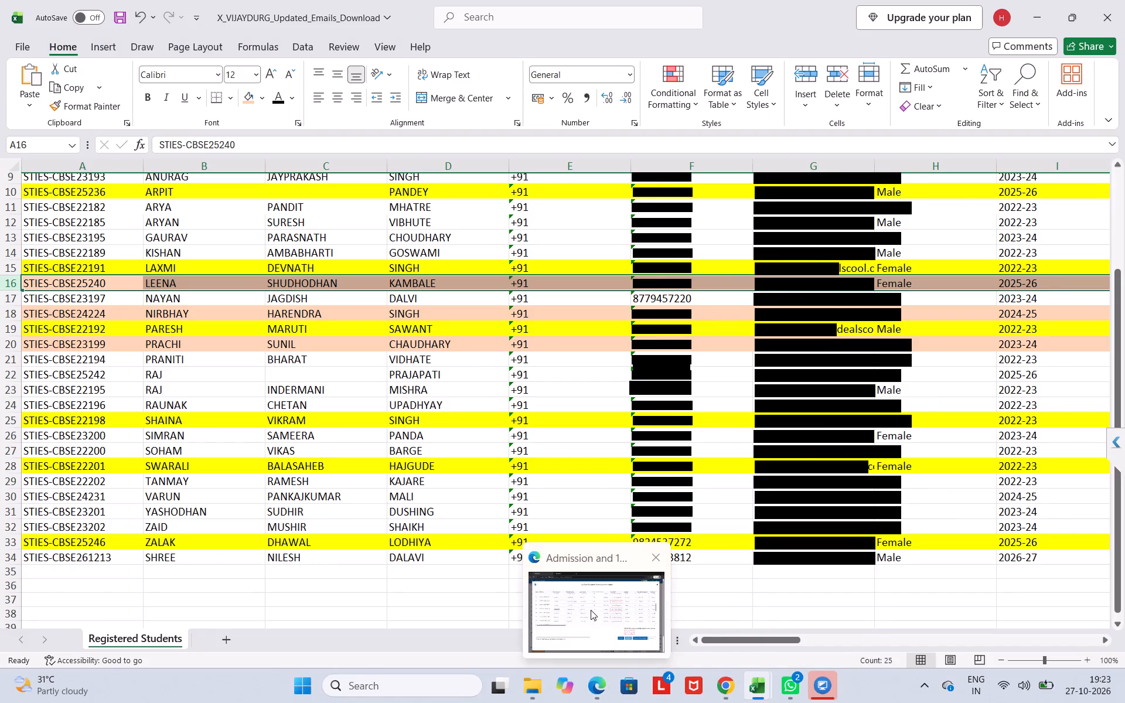
Return to the update preview in Edge and review the student rows and their flagged Email Ids, back to row 1.
click(591, 610)
scroll(534, 297, up, 1)
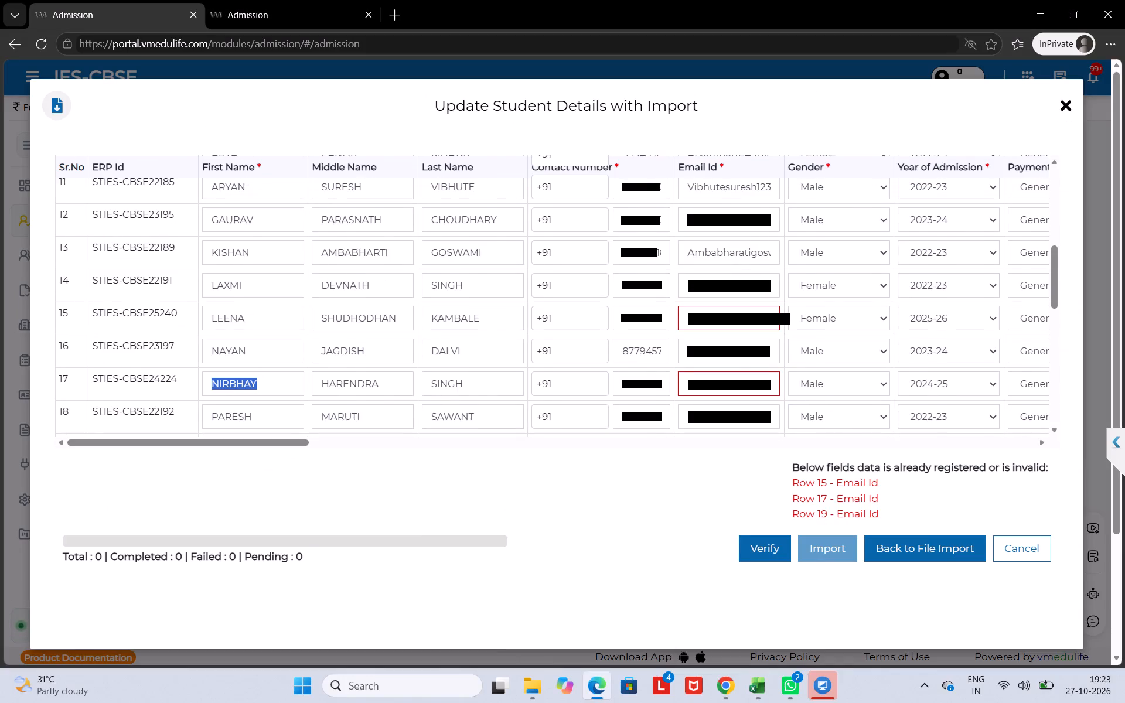
click(250, 321)
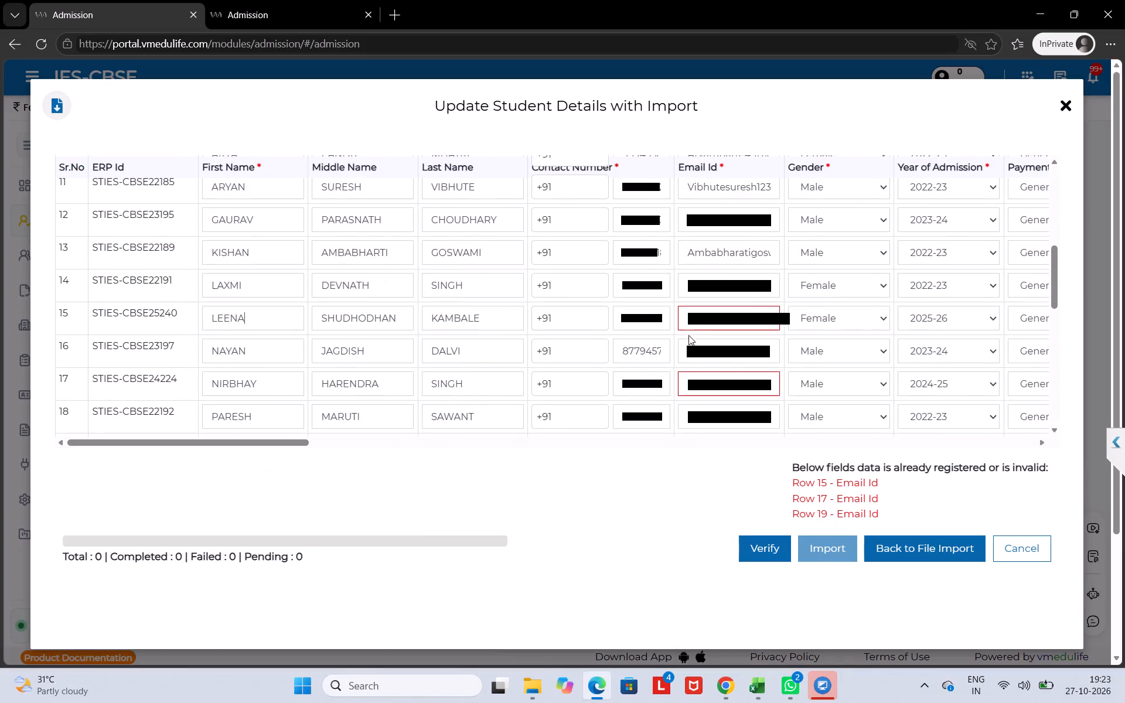
scroll(690, 352, down, 10)
scroll(700, 357, up, 9)
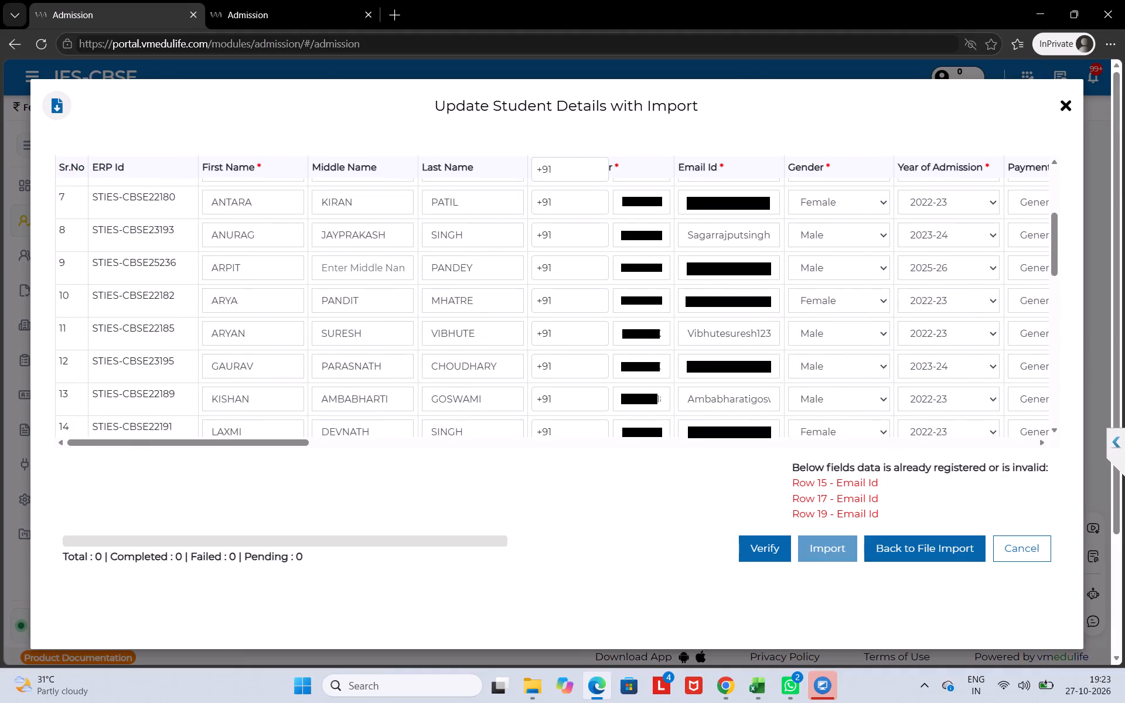
scroll(701, 357, up, 7)
scroll(712, 416, up, 3)
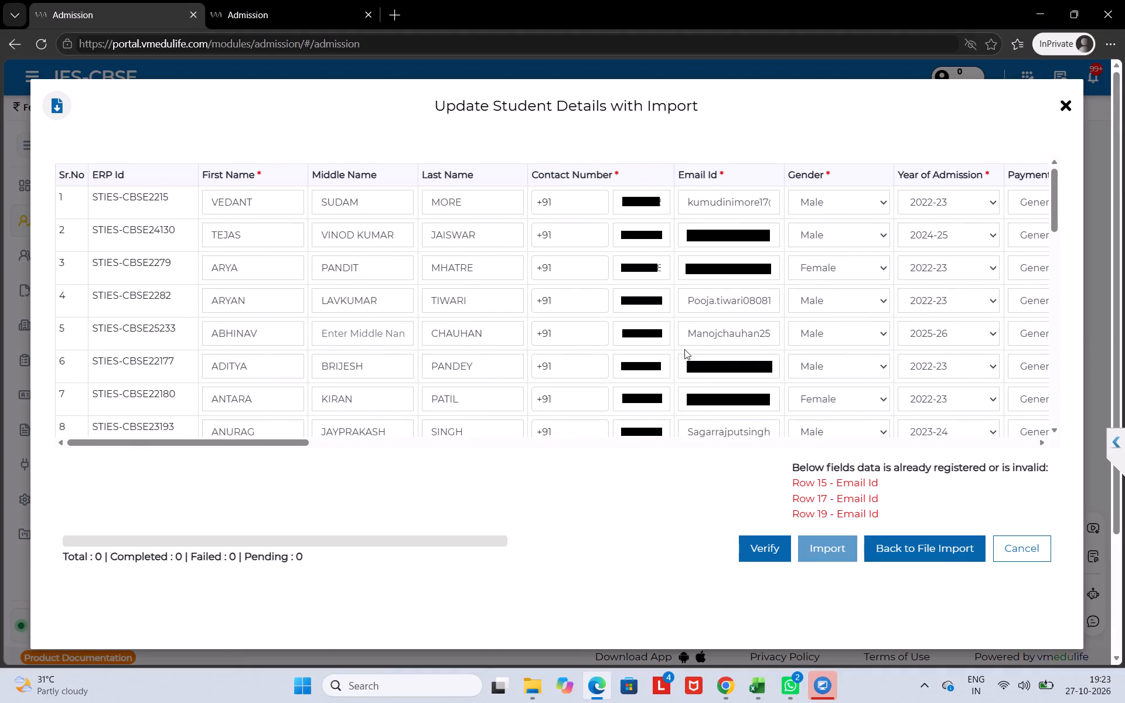
Open the flagged Email Id of preview row 15 for editing and move through the address.
scroll(684, 349, down, 4)
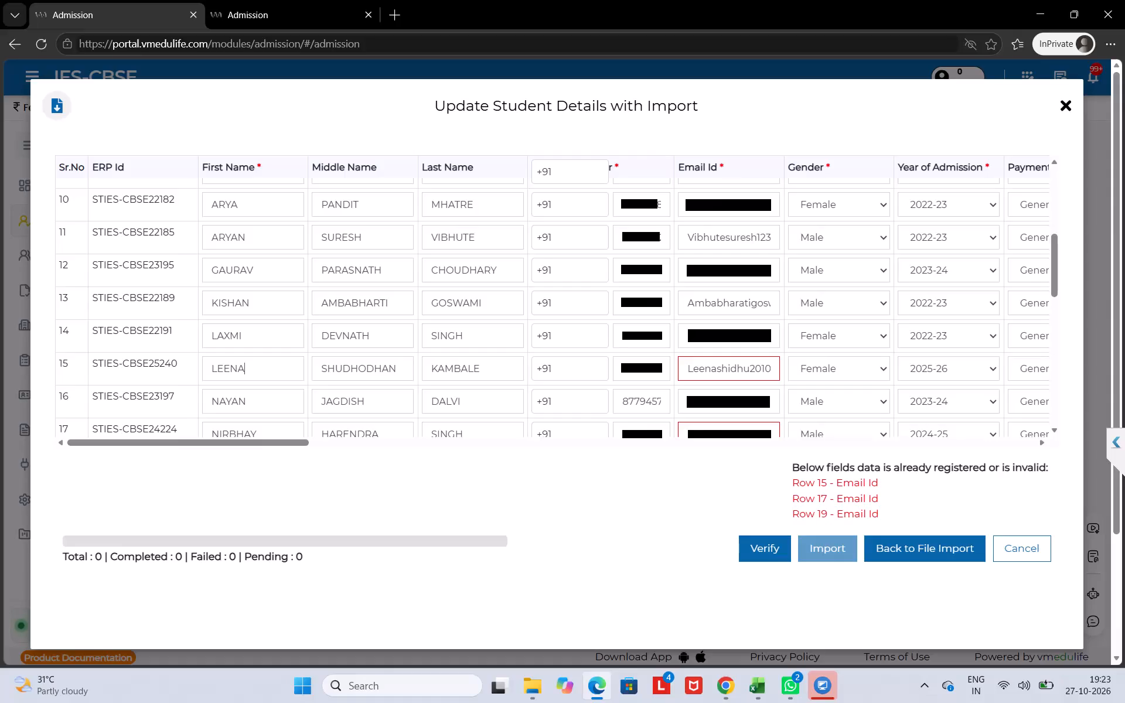
click(770, 371)
click(769, 367)
click(758, 370)
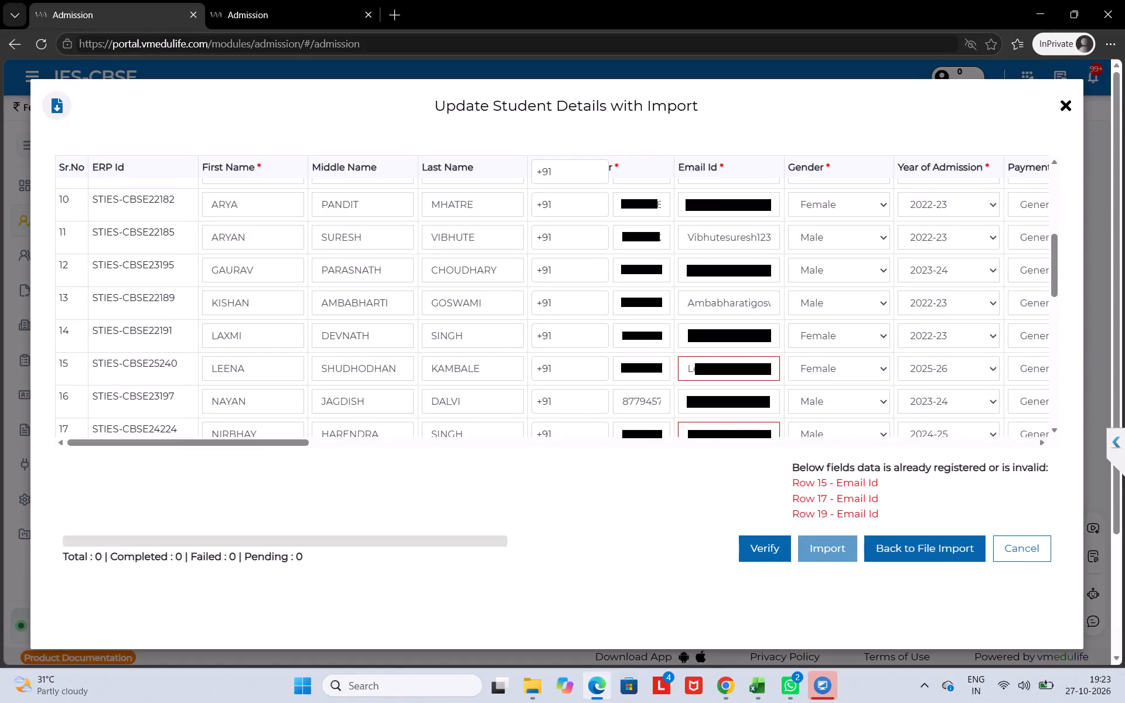
key(Right)
key(Right)
key(Right)
key(Left)
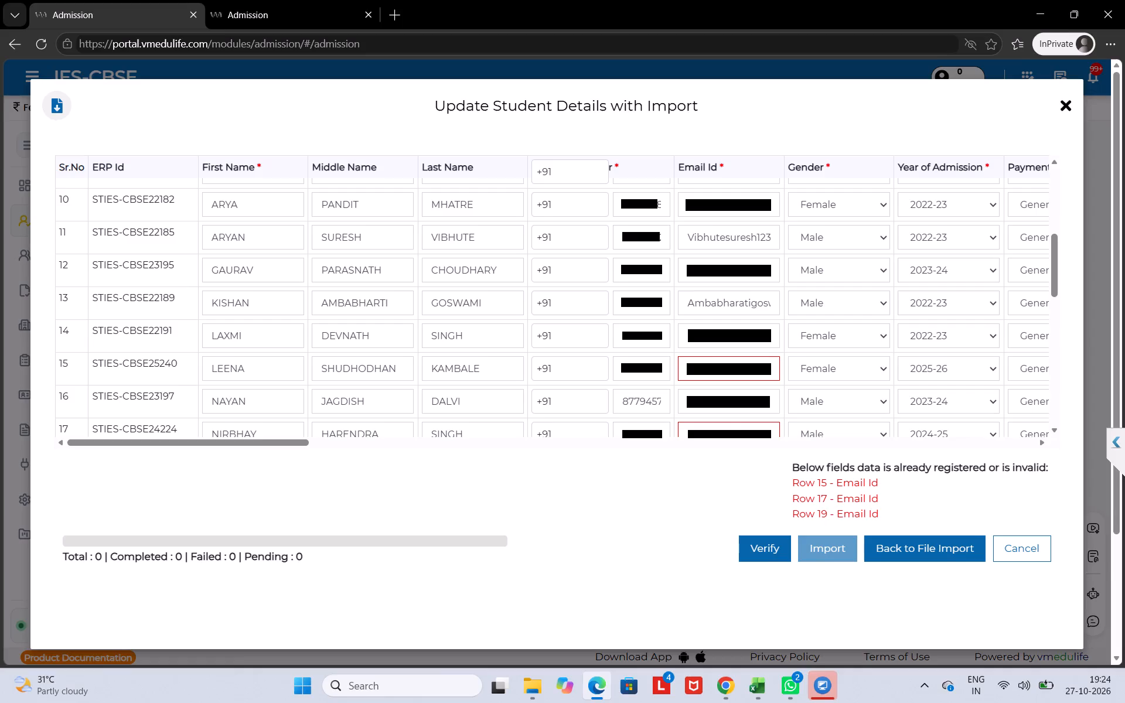
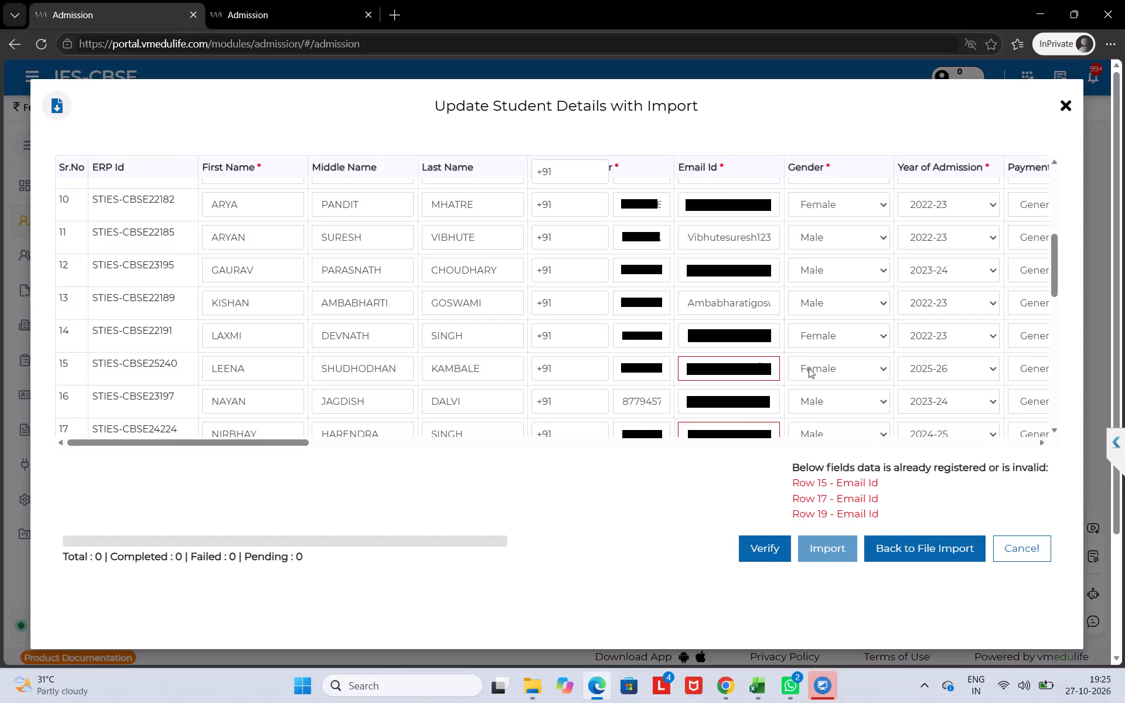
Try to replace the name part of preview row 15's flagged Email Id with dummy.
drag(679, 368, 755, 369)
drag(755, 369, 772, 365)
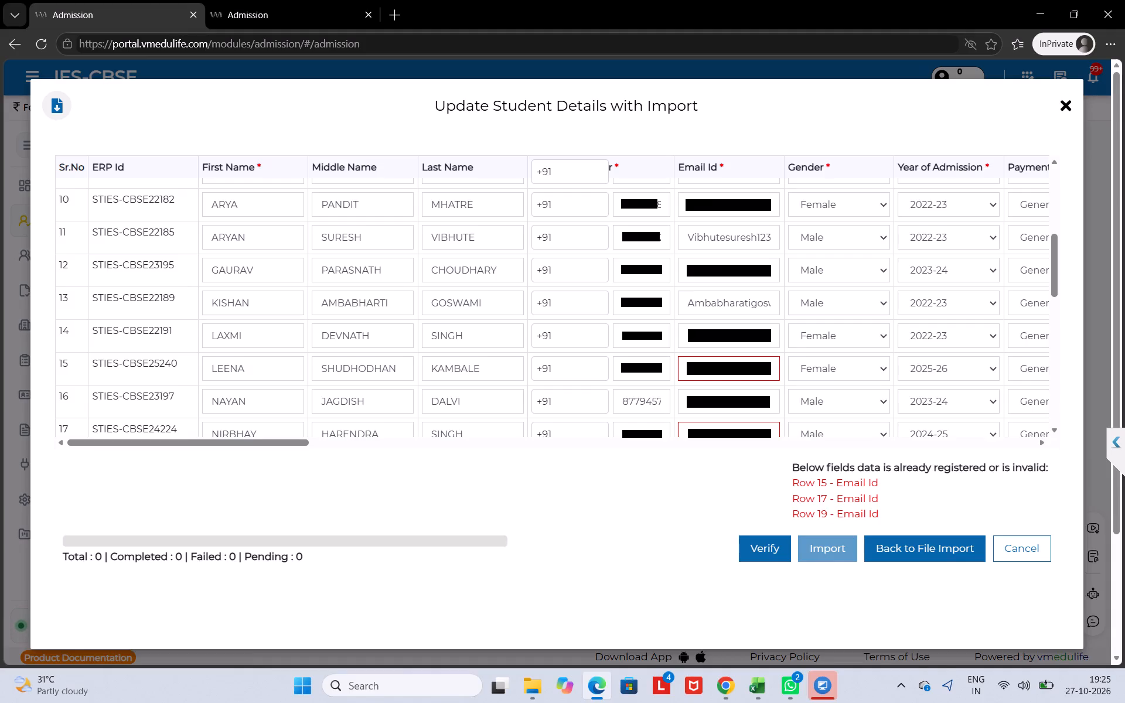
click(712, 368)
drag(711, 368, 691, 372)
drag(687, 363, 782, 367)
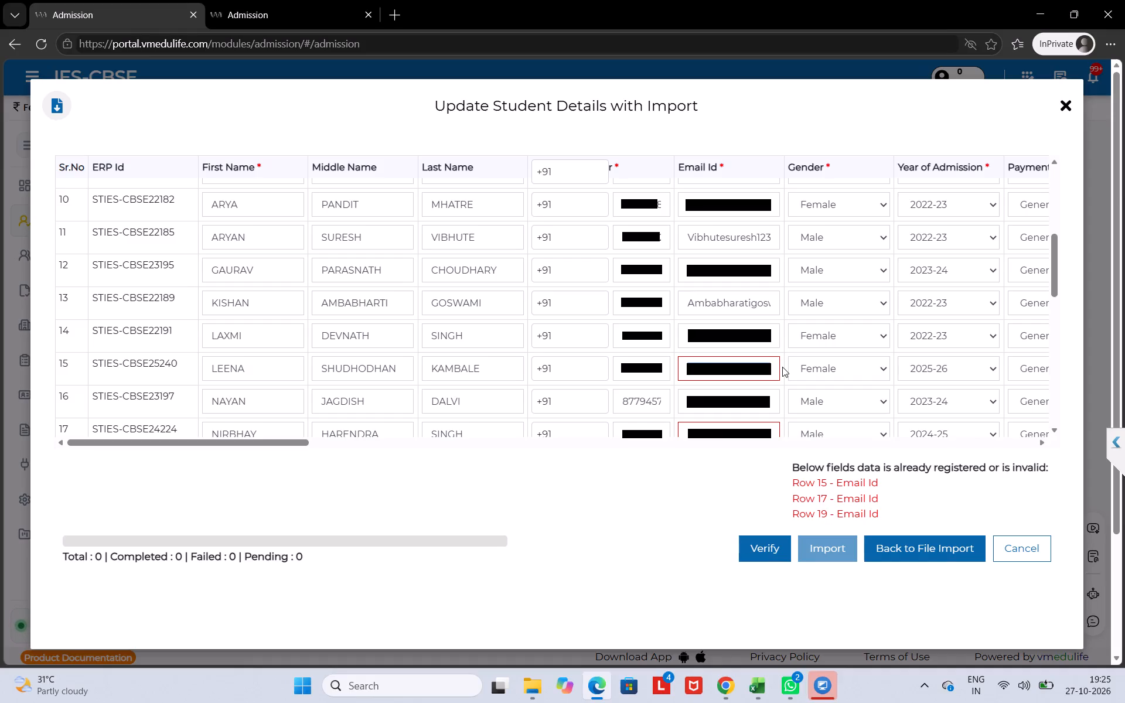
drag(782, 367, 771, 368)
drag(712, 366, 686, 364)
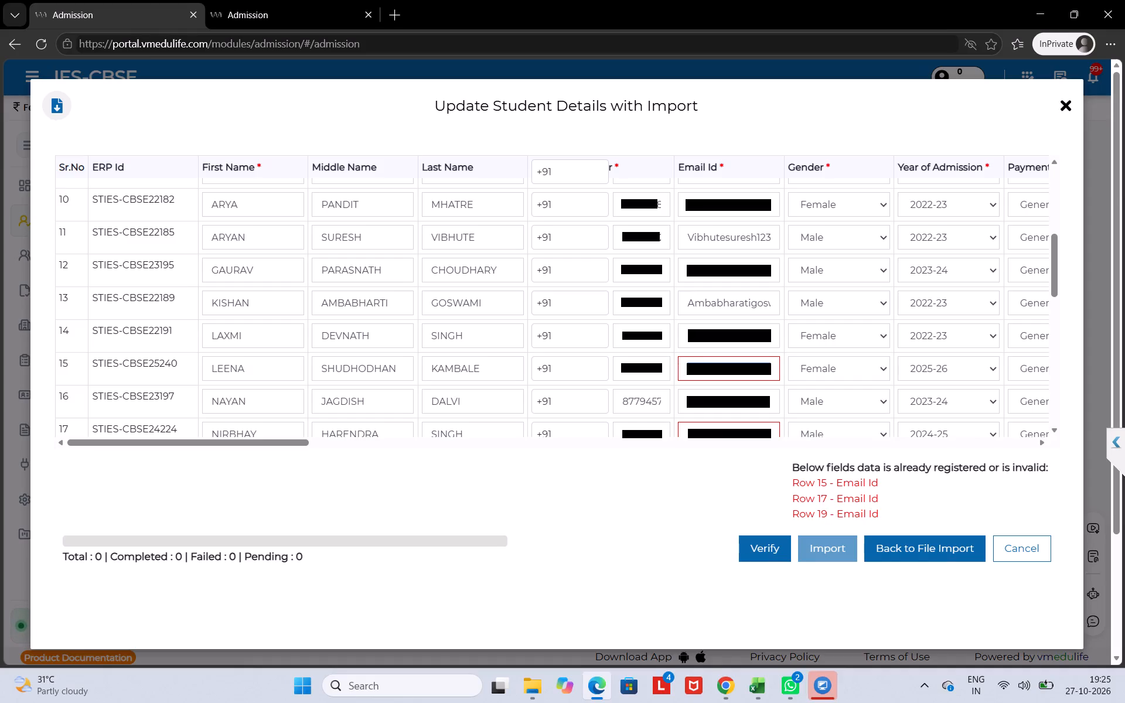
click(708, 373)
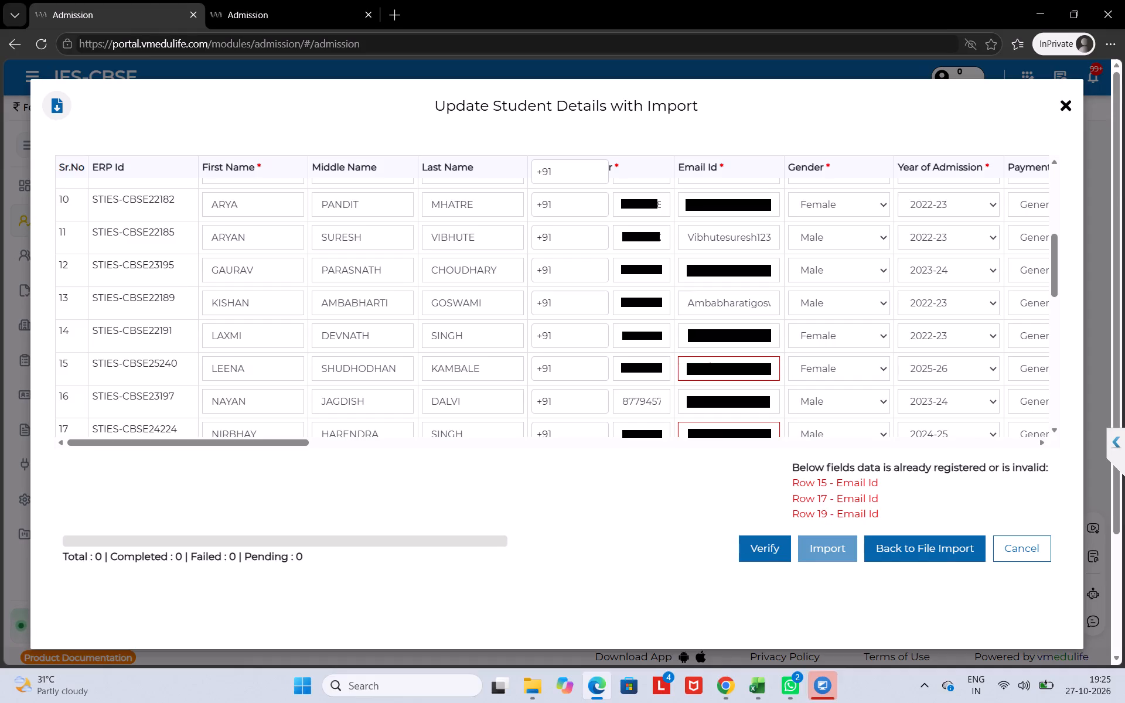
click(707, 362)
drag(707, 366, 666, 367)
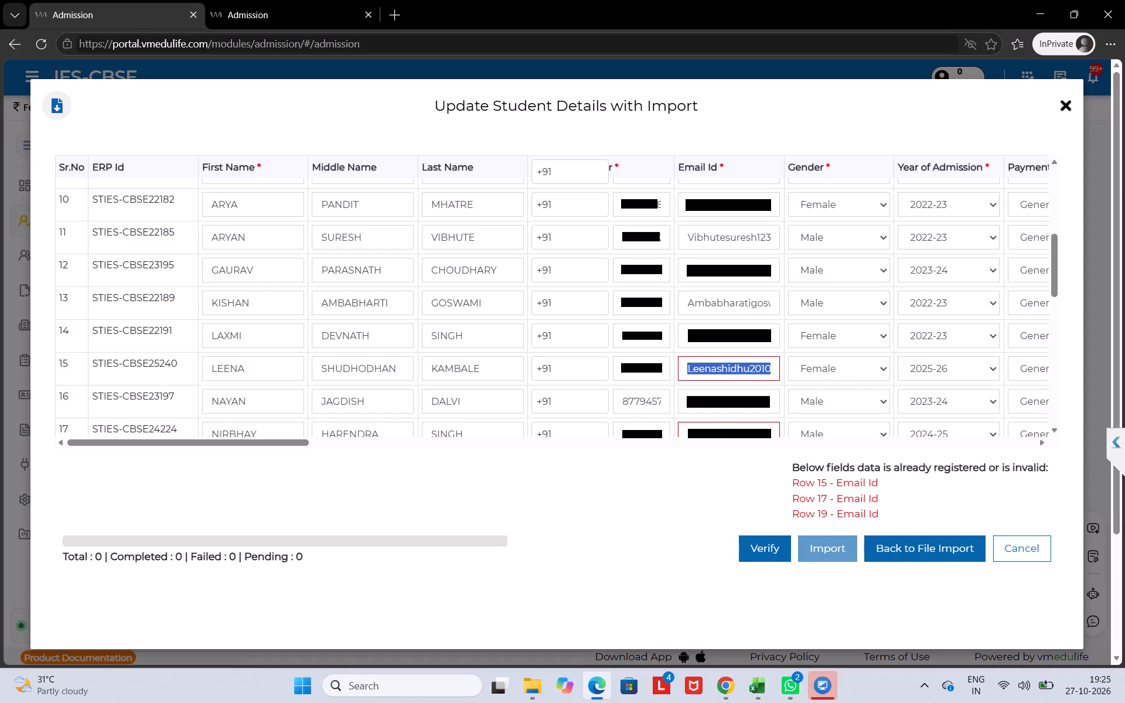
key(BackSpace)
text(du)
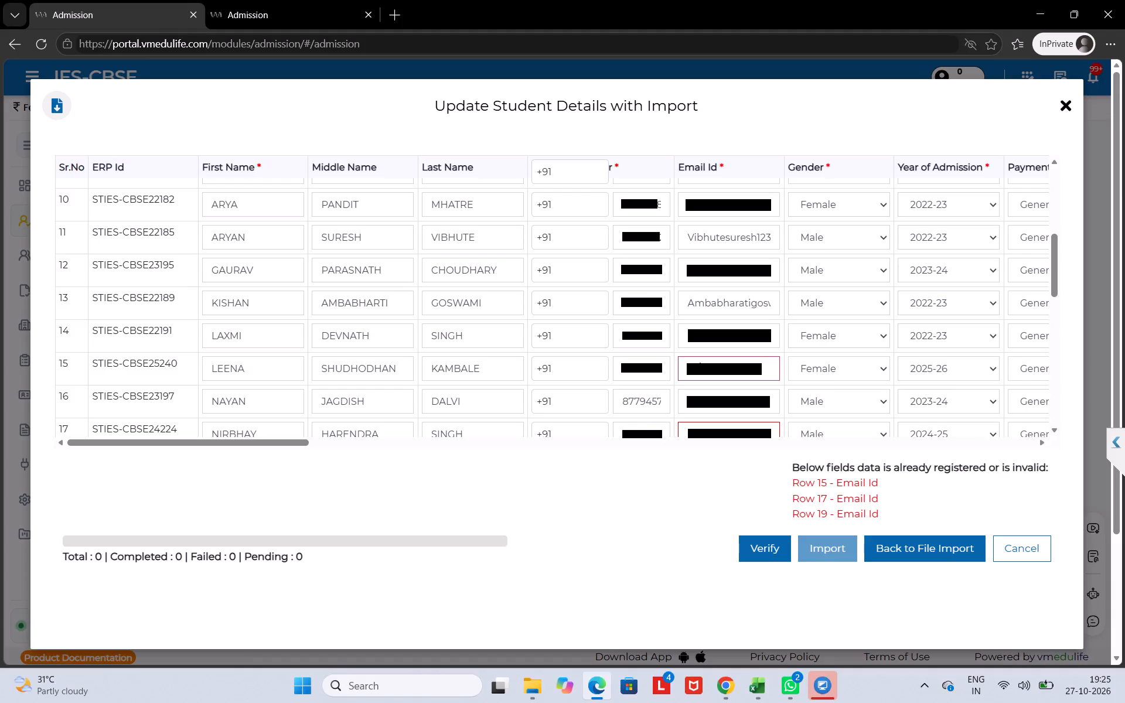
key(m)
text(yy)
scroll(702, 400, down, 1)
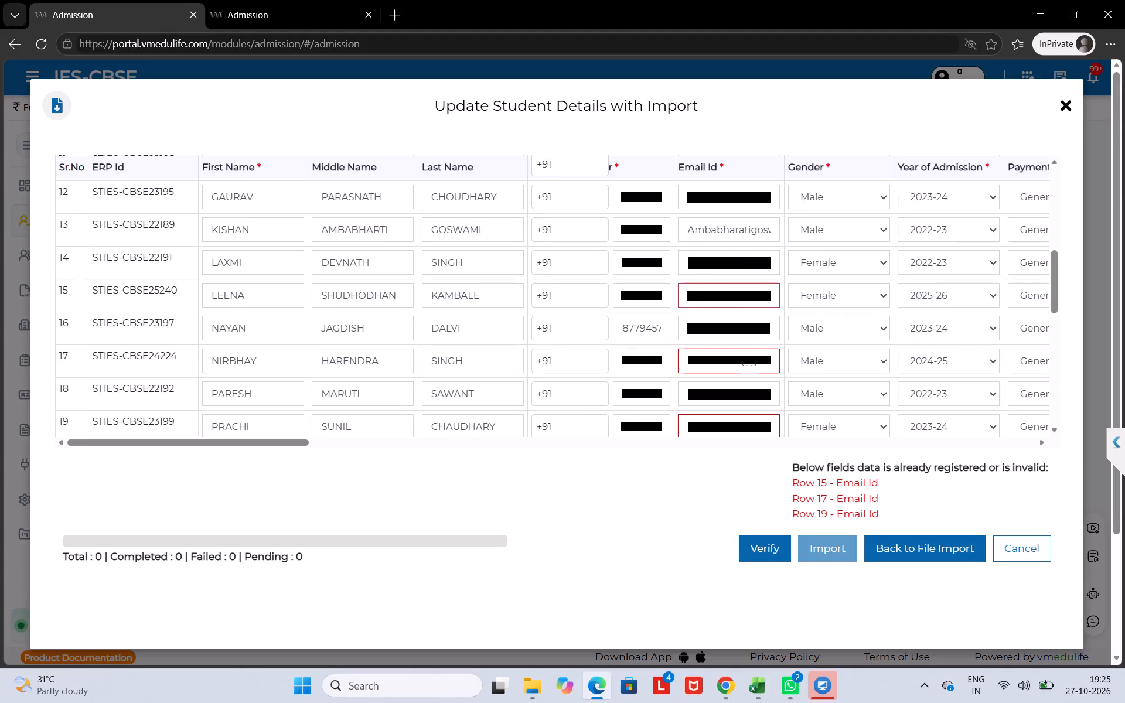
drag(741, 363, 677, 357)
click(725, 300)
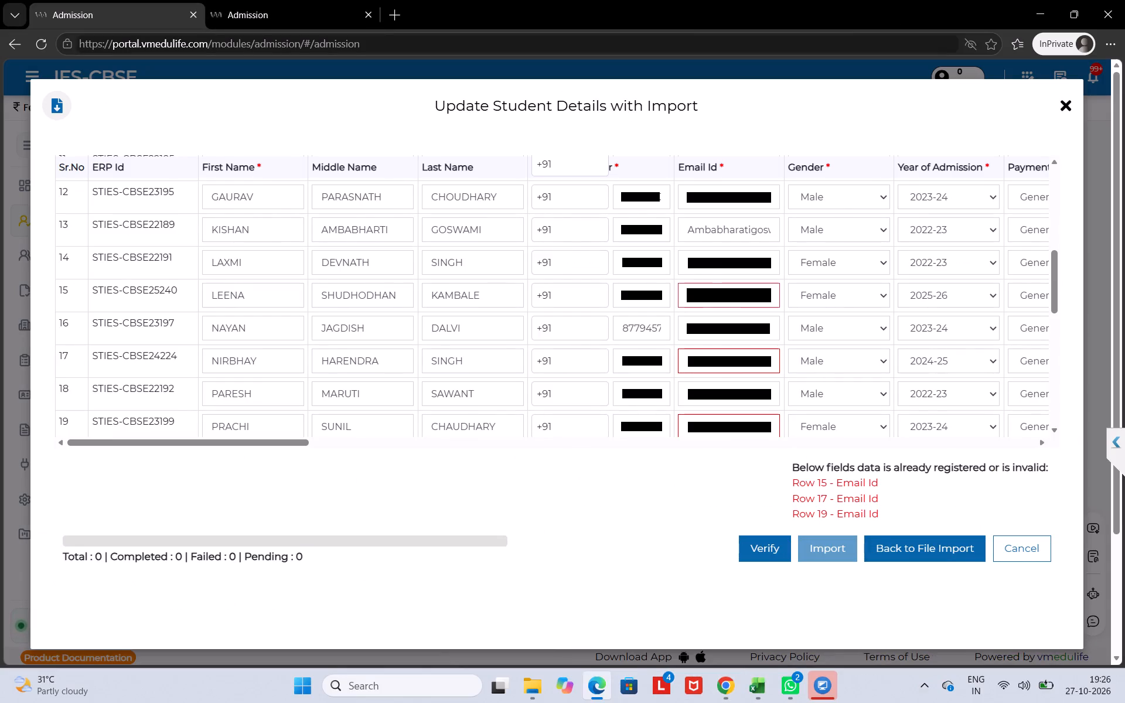
Search the student list in the other Admission page by the ERP Id of preview row 15, and copy that student's registered email.
drag(94, 289, 180, 293)
key(ctrl+c)
click(243, 13)
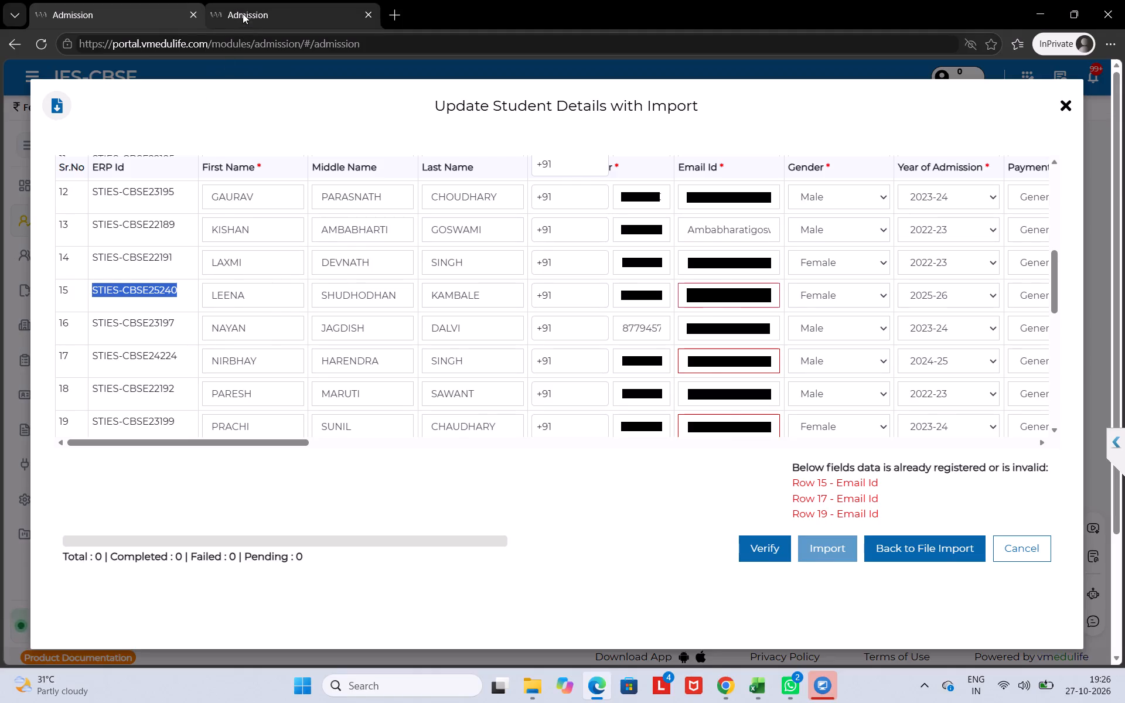
click(571, 248)
click(355, 235)
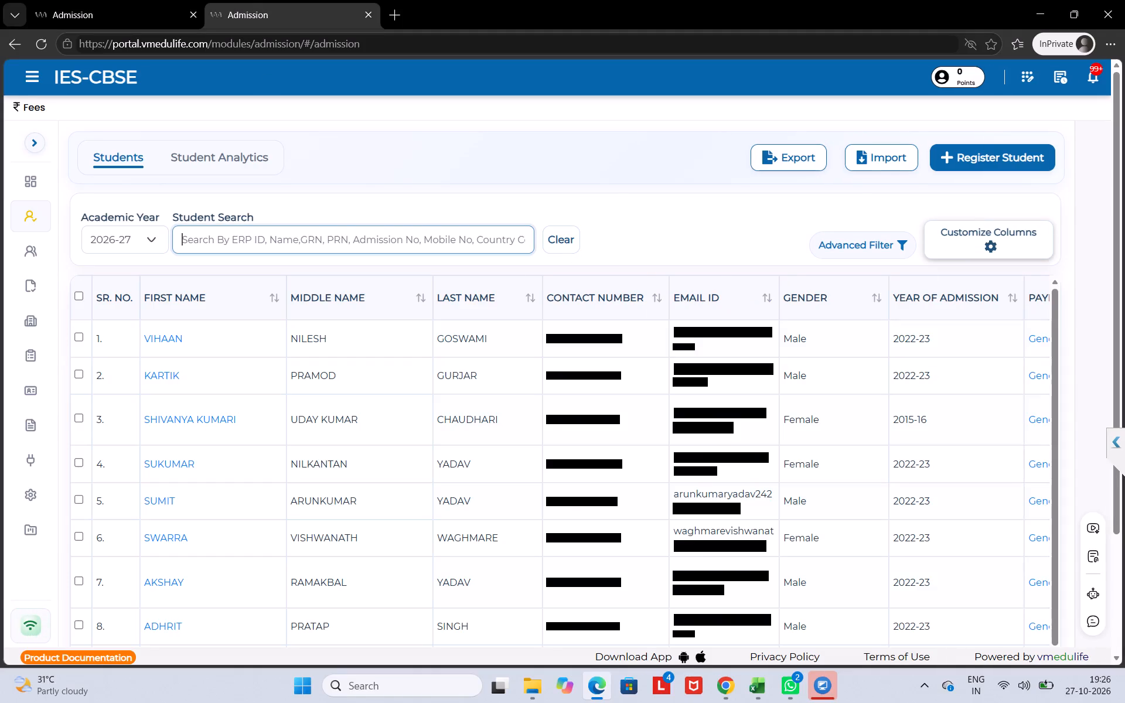
key(ctrl+v)
key(Return)
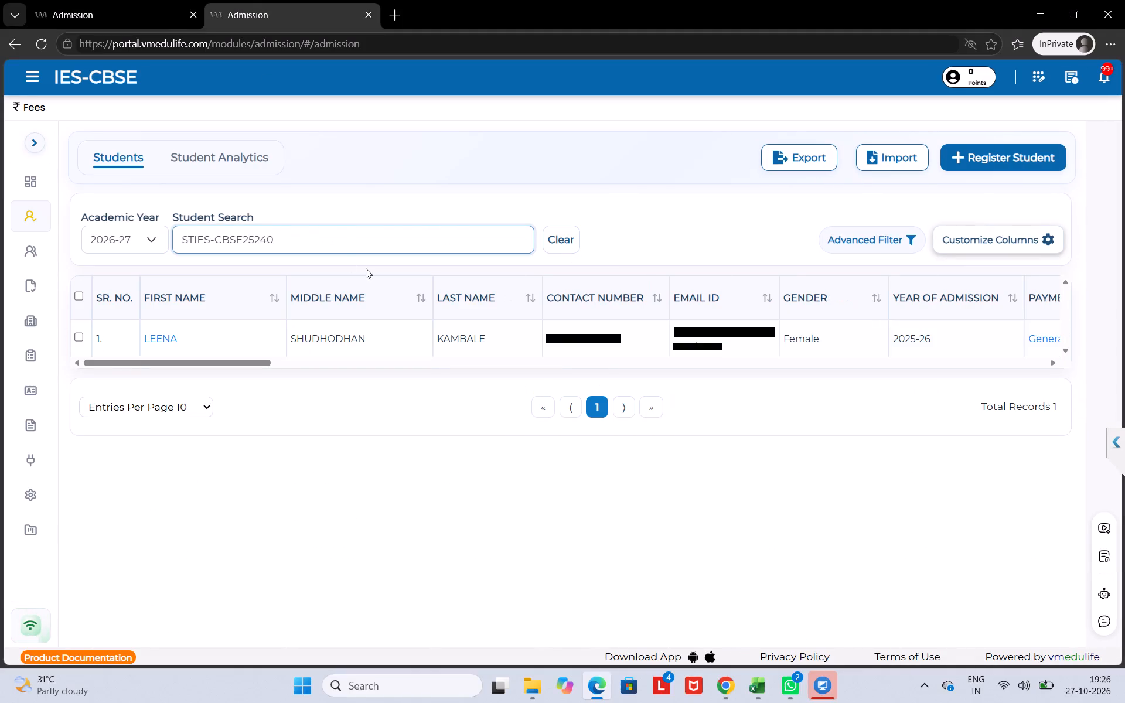
drag(673, 330, 735, 369)
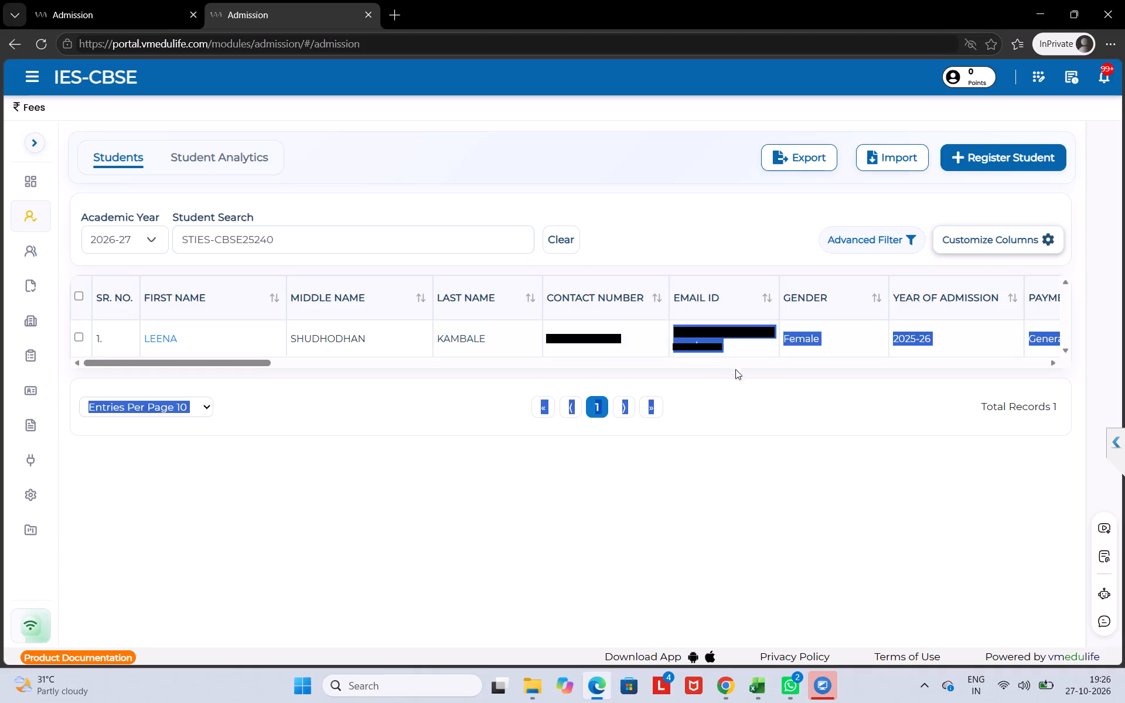
drag(735, 369, 727, 356)
click(727, 356)
key(ctrl+c)
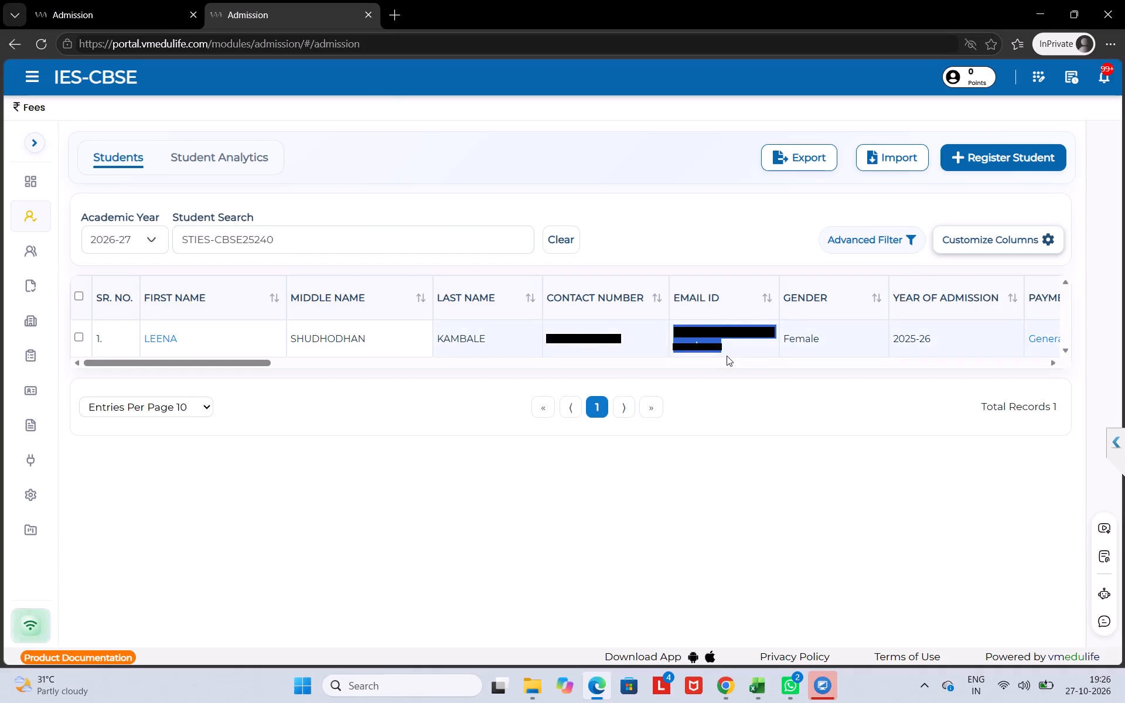
Back in the update preview, replace the Email Id of row 15 with the copied registered email.
click(53, 1)
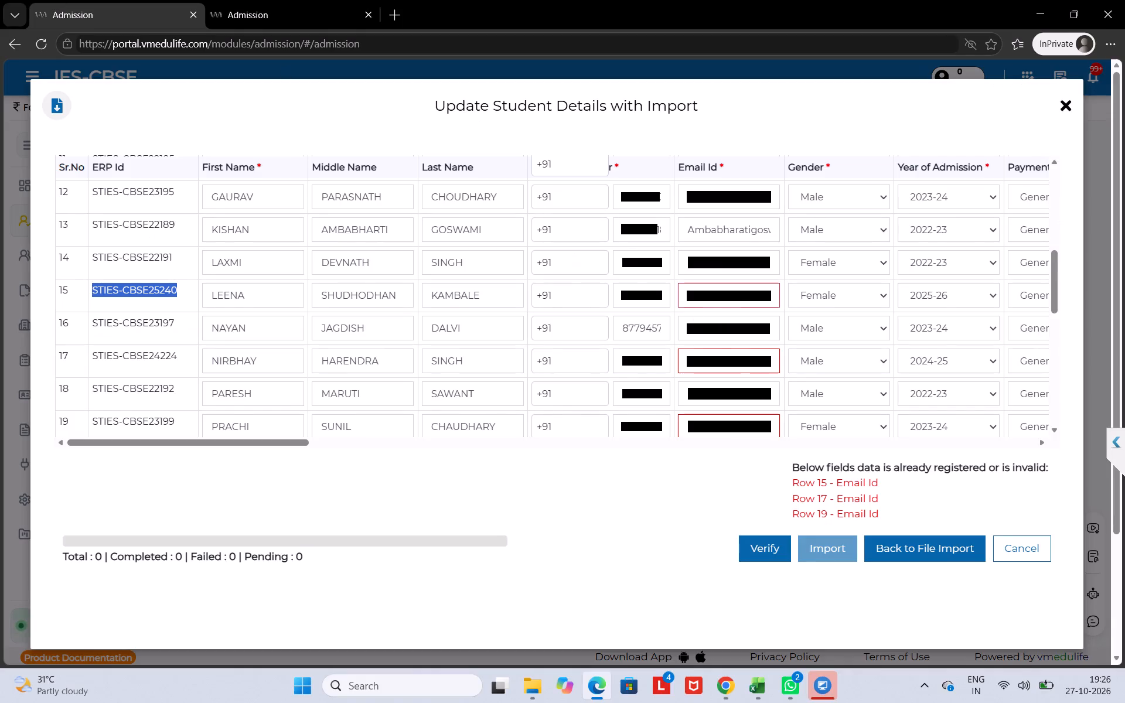
drag(680, 295, 823, 318)
key(backslash)
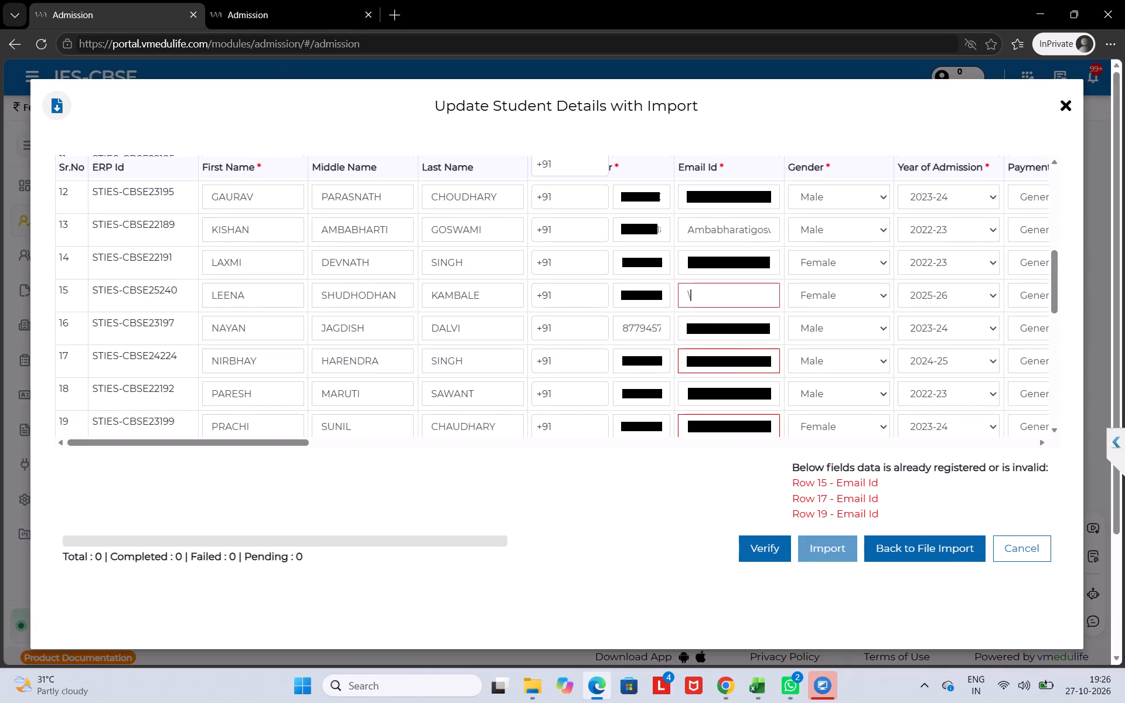
key(BackSpace)
key(ctrl+v)
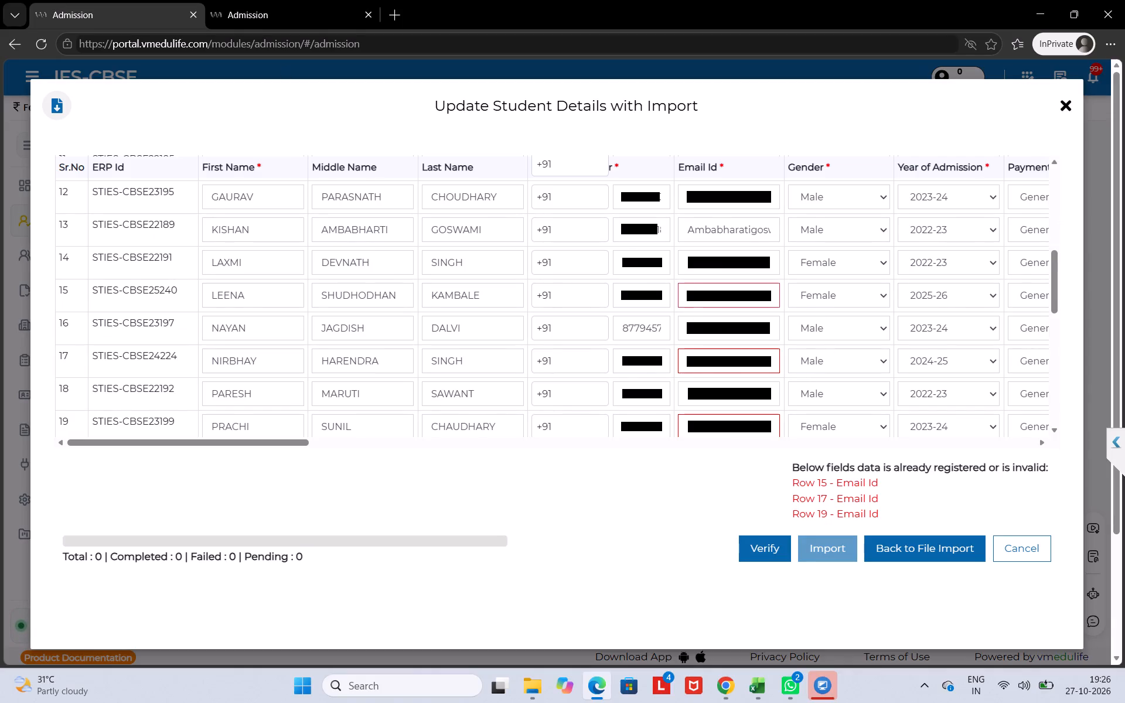
Clear the flagged Email Ids of preview rows 17 and 19.
drag(685, 365, 823, 364)
key(BackSpace)
scroll(775, 377, down, 2)
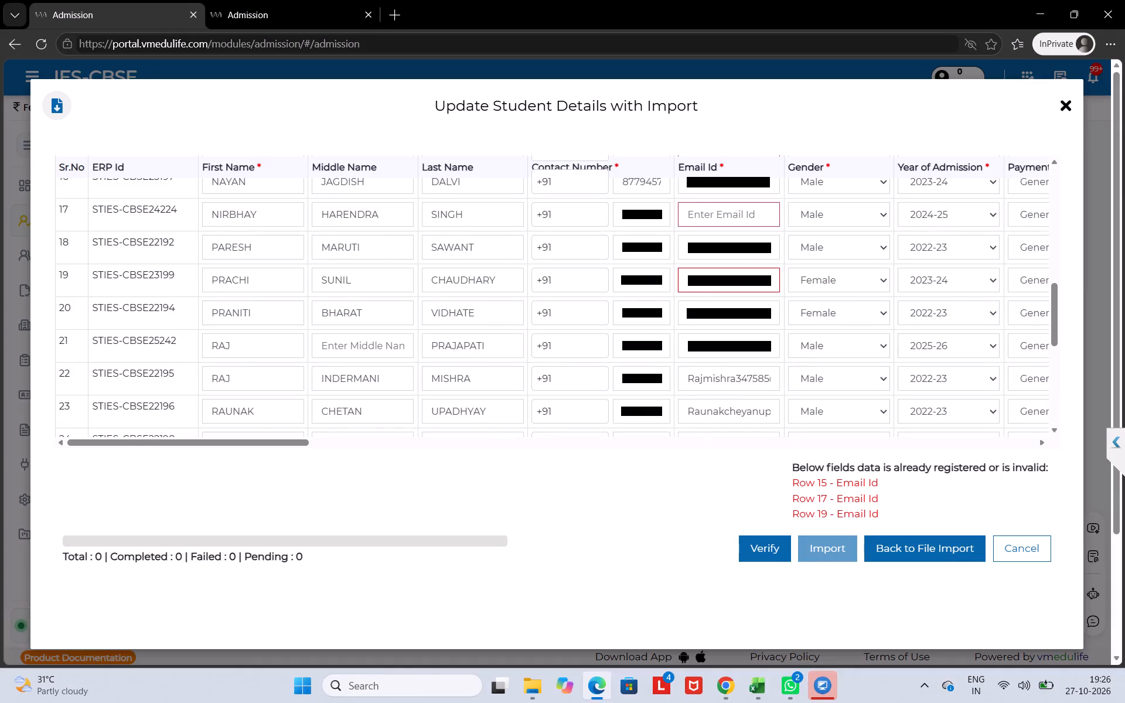
drag(684, 275, 792, 278)
key(BackSpace)
click(744, 204)
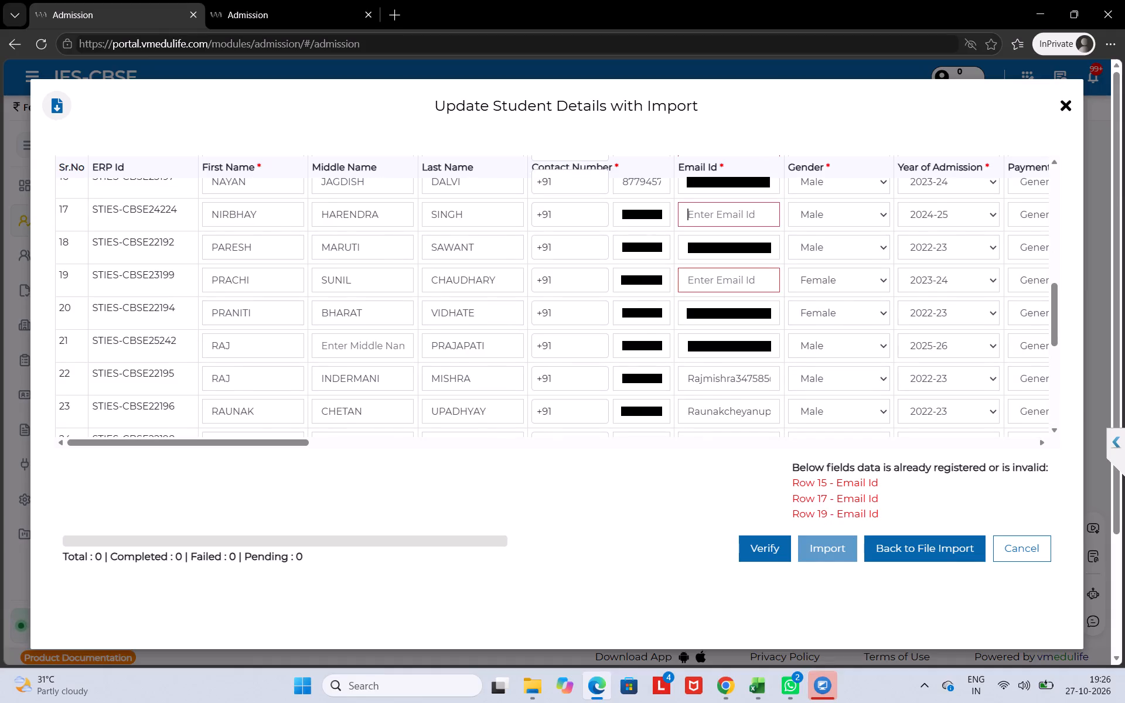
Search the student list in the other Admission page by the ERP Id of preview row 17, and copy that student's registered email.
drag(94, 209, 178, 209)
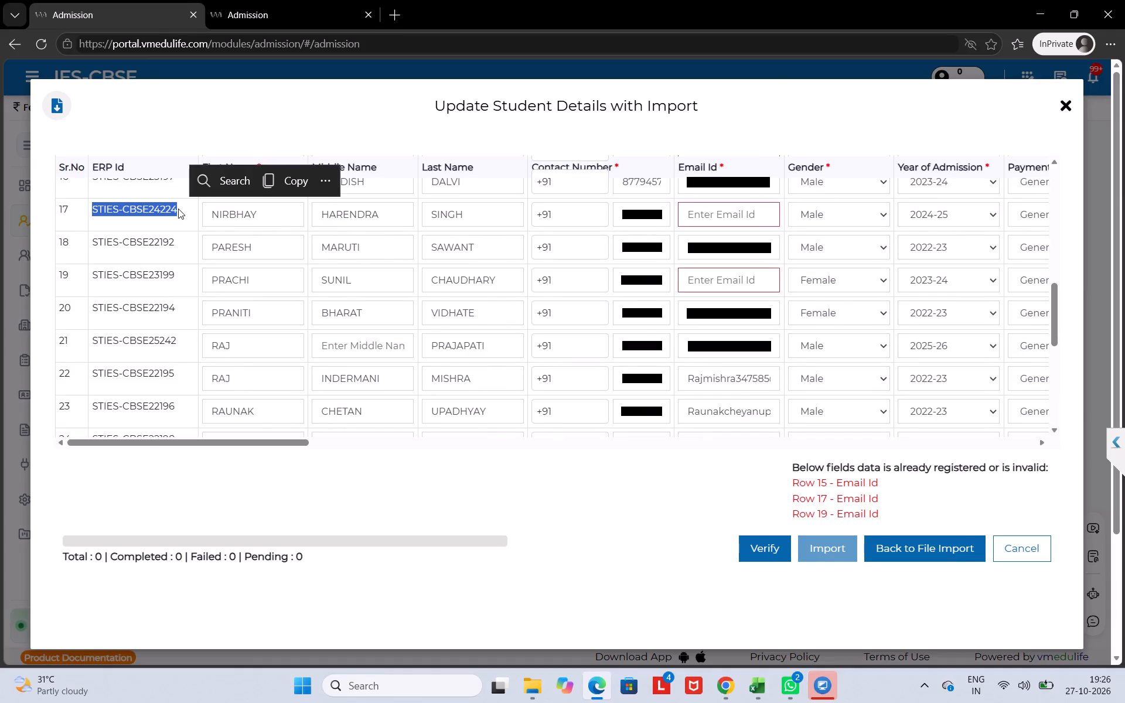
key(ctrl+c)
click(294, 11)
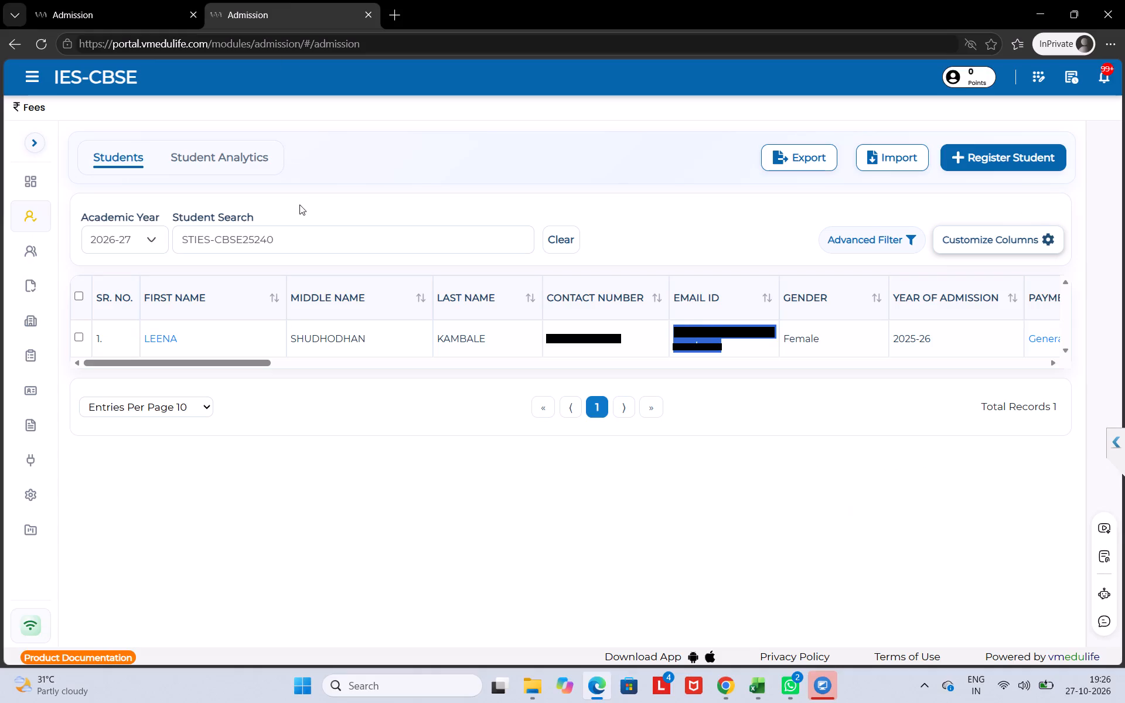
click(564, 240)
click(339, 245)
key(ctrl+v)
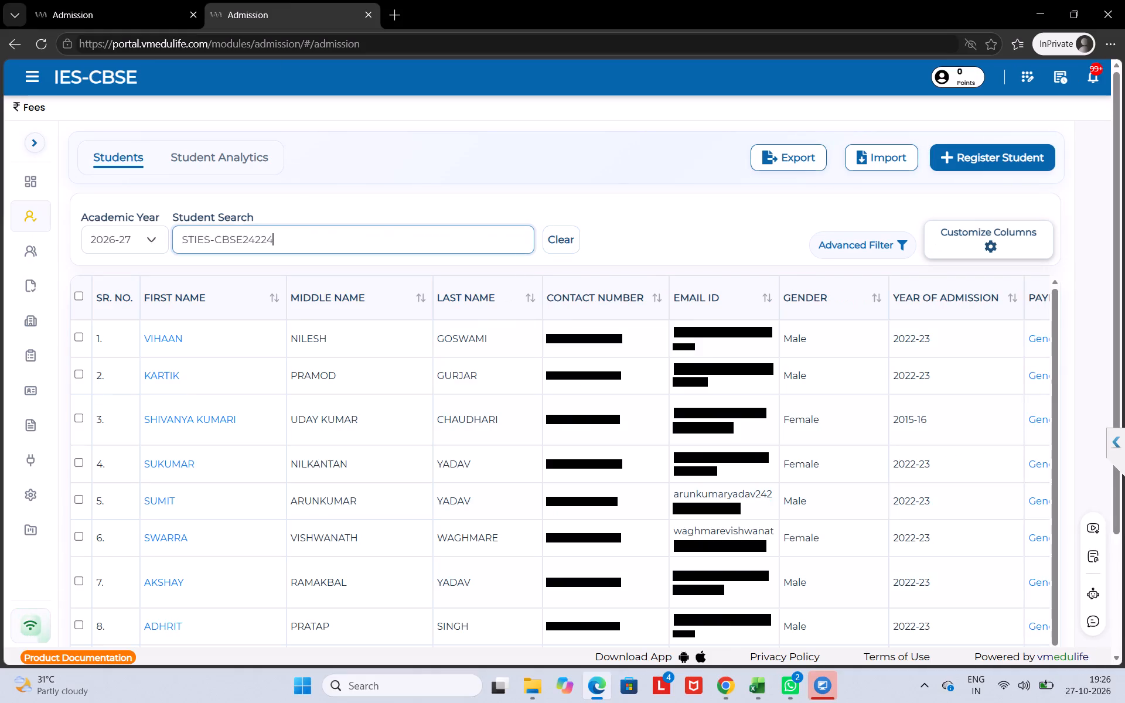
key(Return)
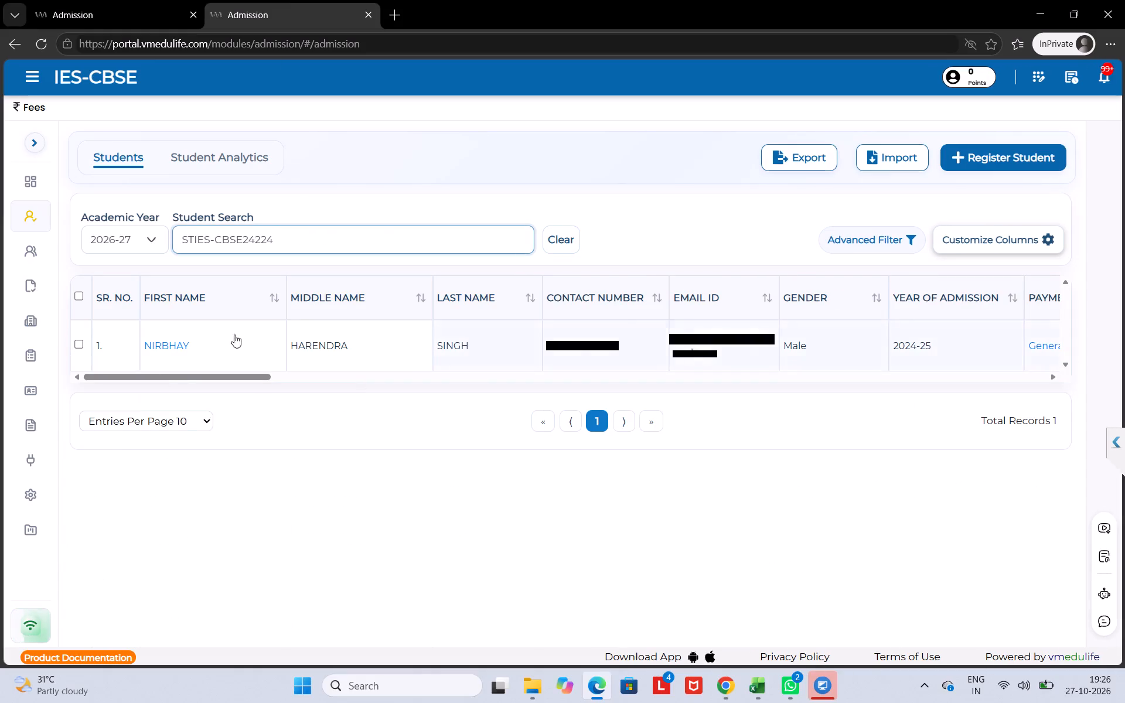
drag(674, 336, 712, 362)
key(ctrl+c)
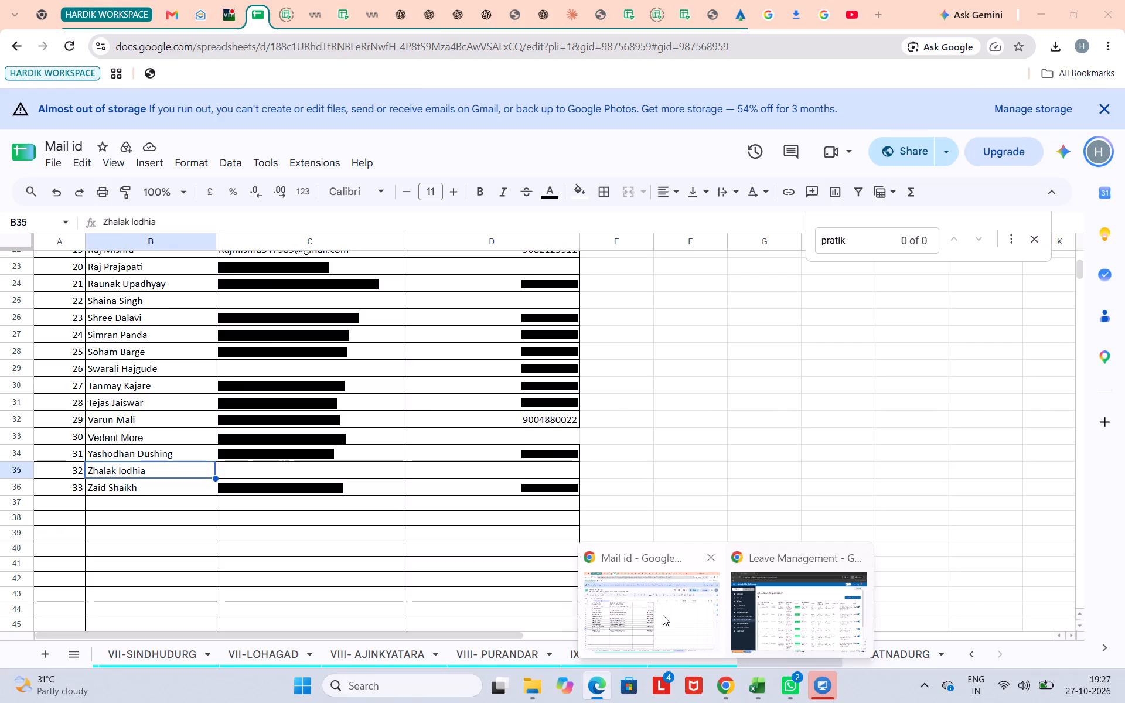
Return to the update preview in Edge and paste the copied registered email as row 17's Email Id.
click(581, 619)
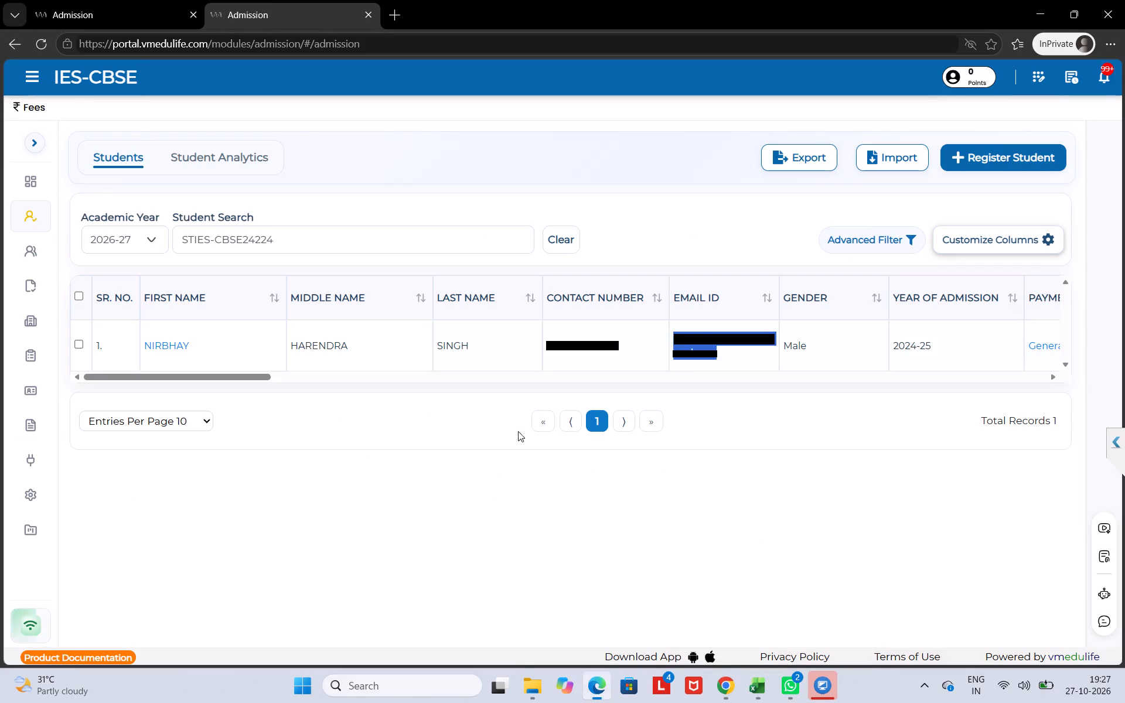
click(96, 5)
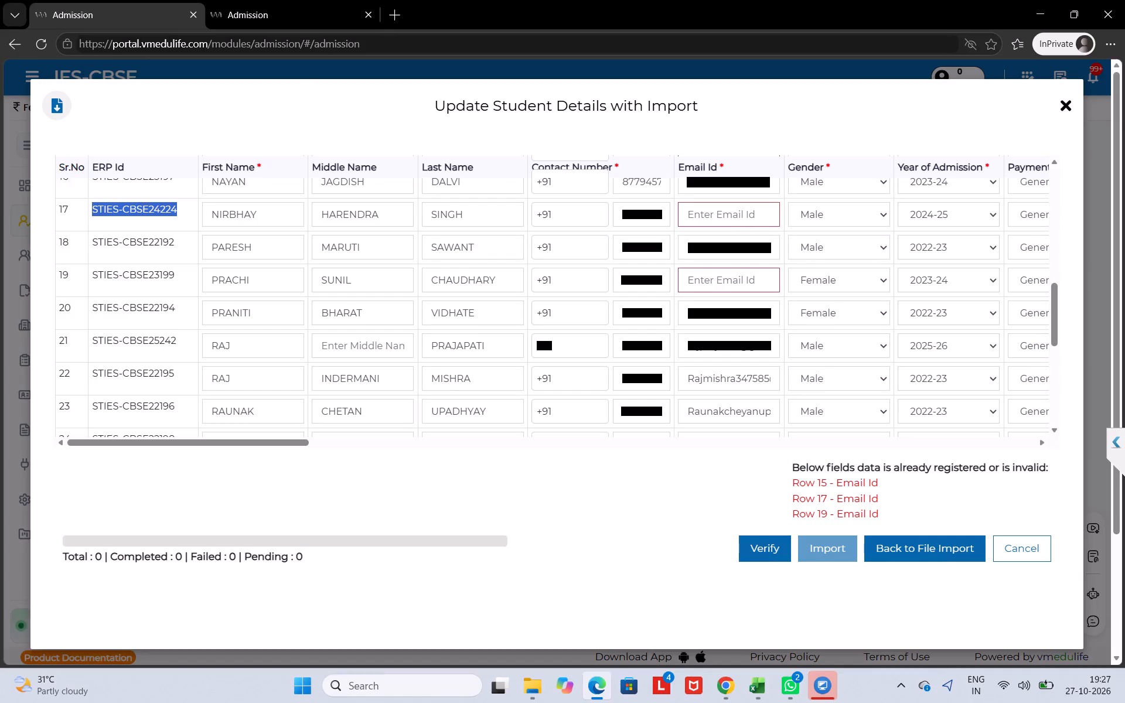
click(735, 221)
key(ctrl+v)
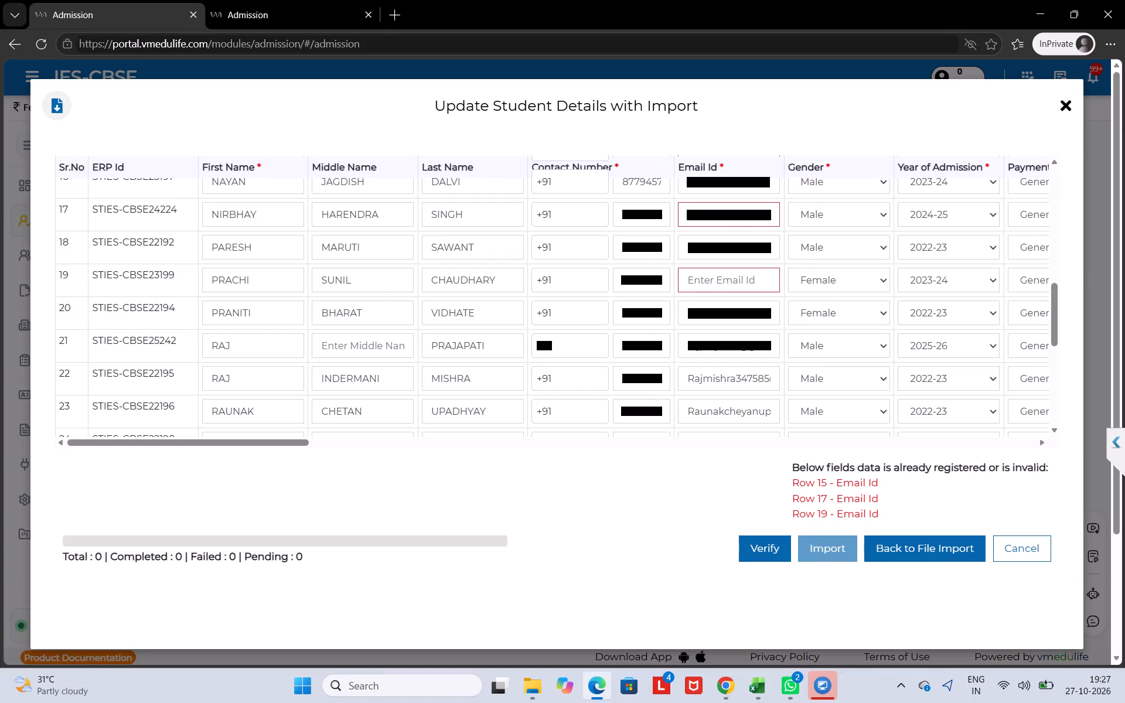
Search the student list in the other Admission page by the ERP Id of preview row 19, and copy that student's registered email.
click(721, 285)
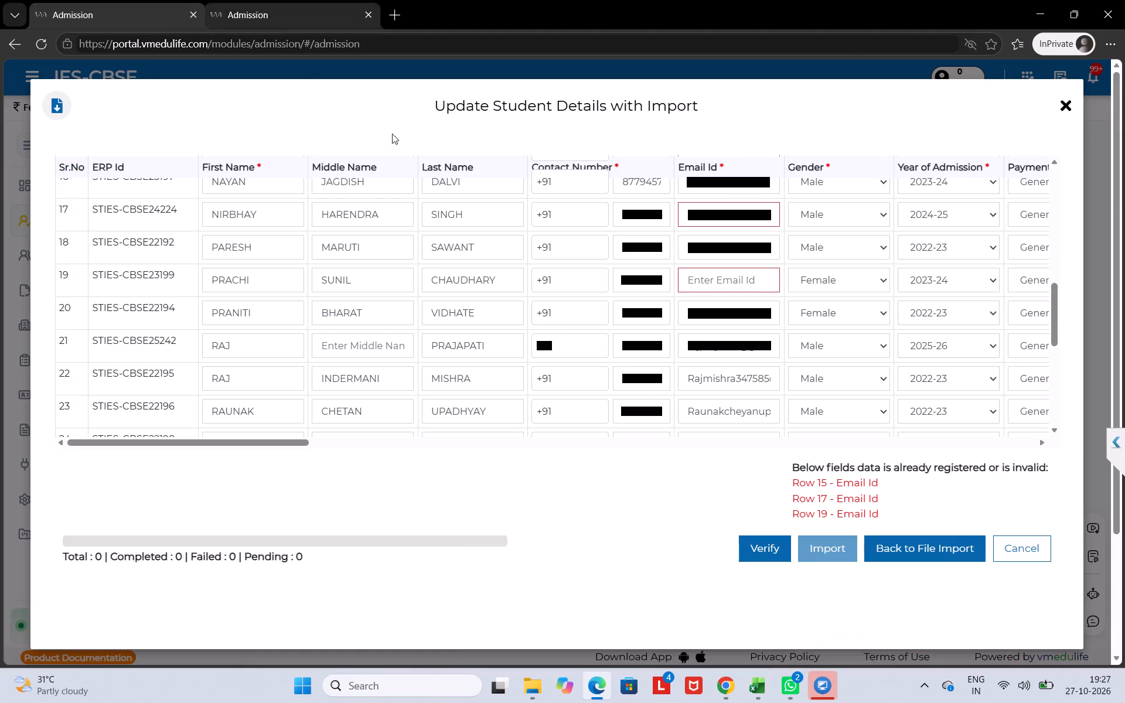
drag(91, 274, 112, 274)
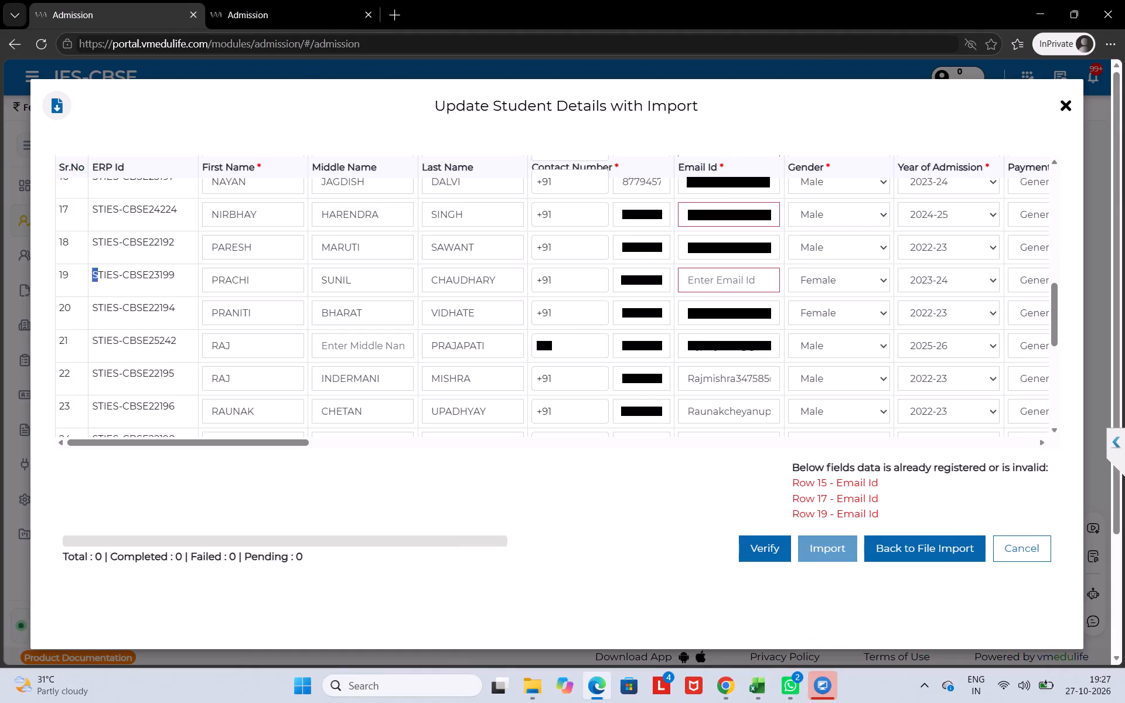
drag(112, 274, 175, 284)
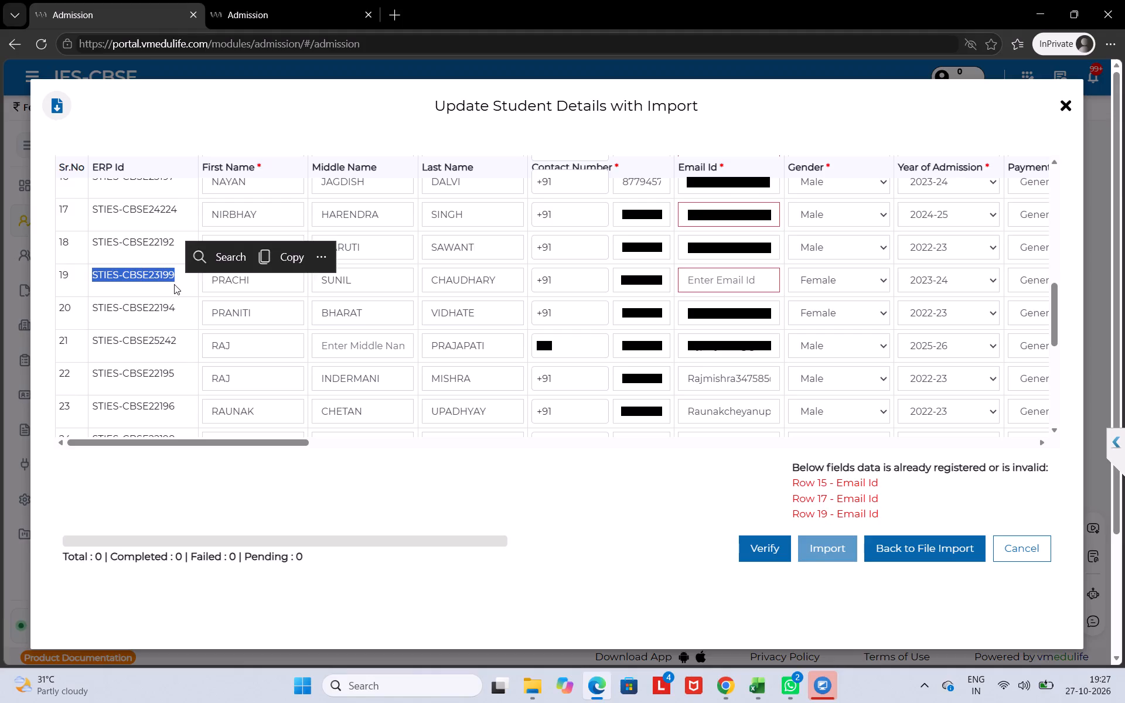
key(ctrl+c)
click(296, 0)
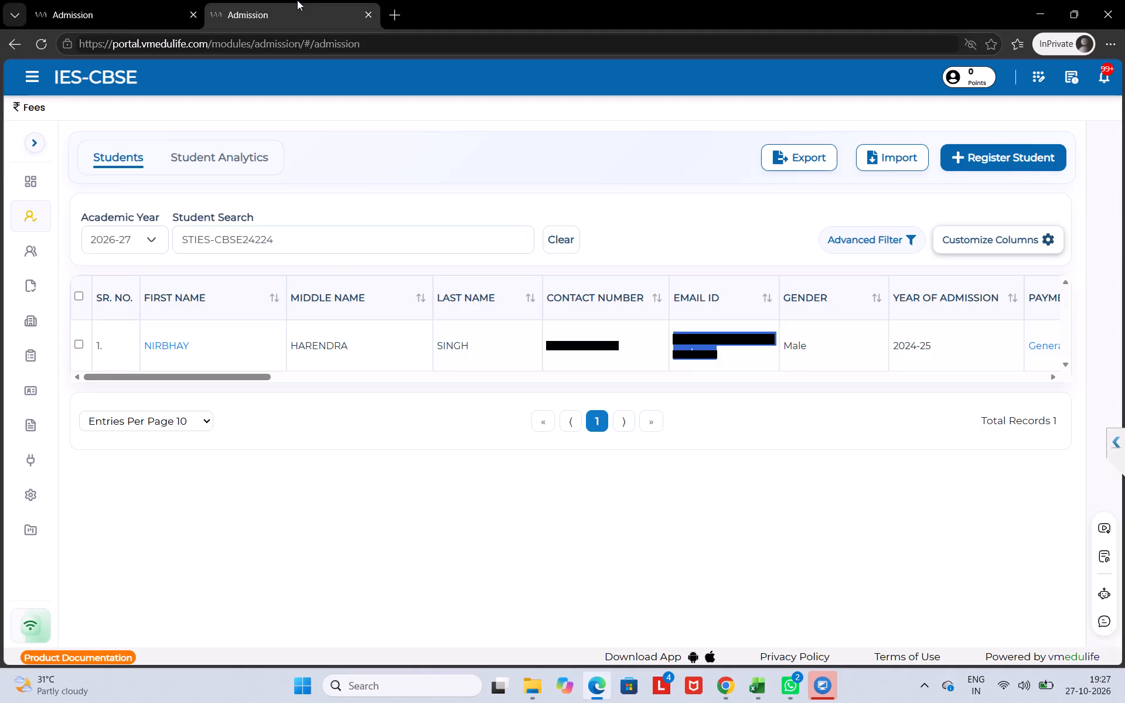
click(566, 240)
click(262, 243)
key(ctrl+v)
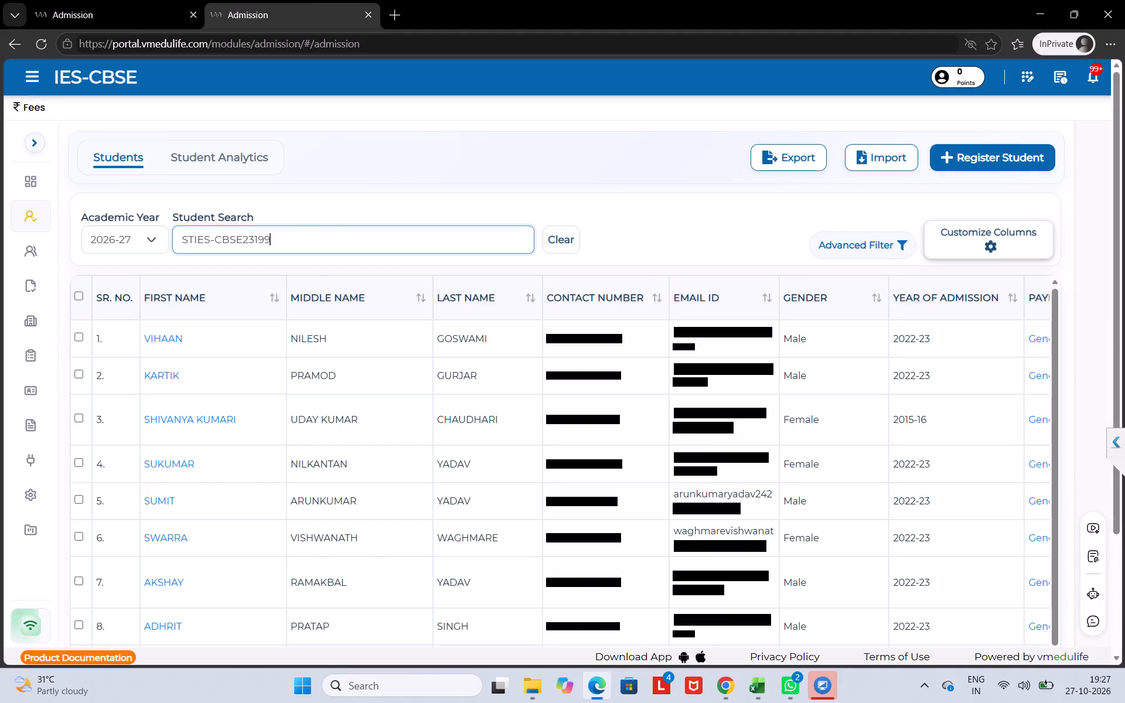
key(Return)
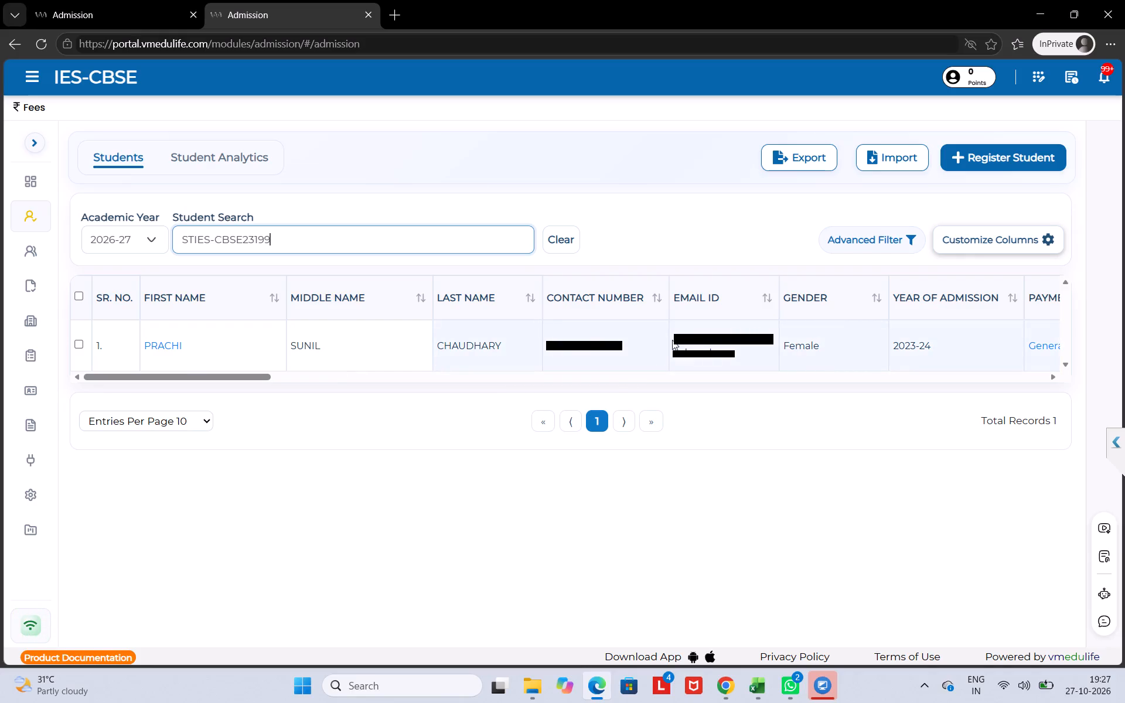
drag(674, 339, 738, 360)
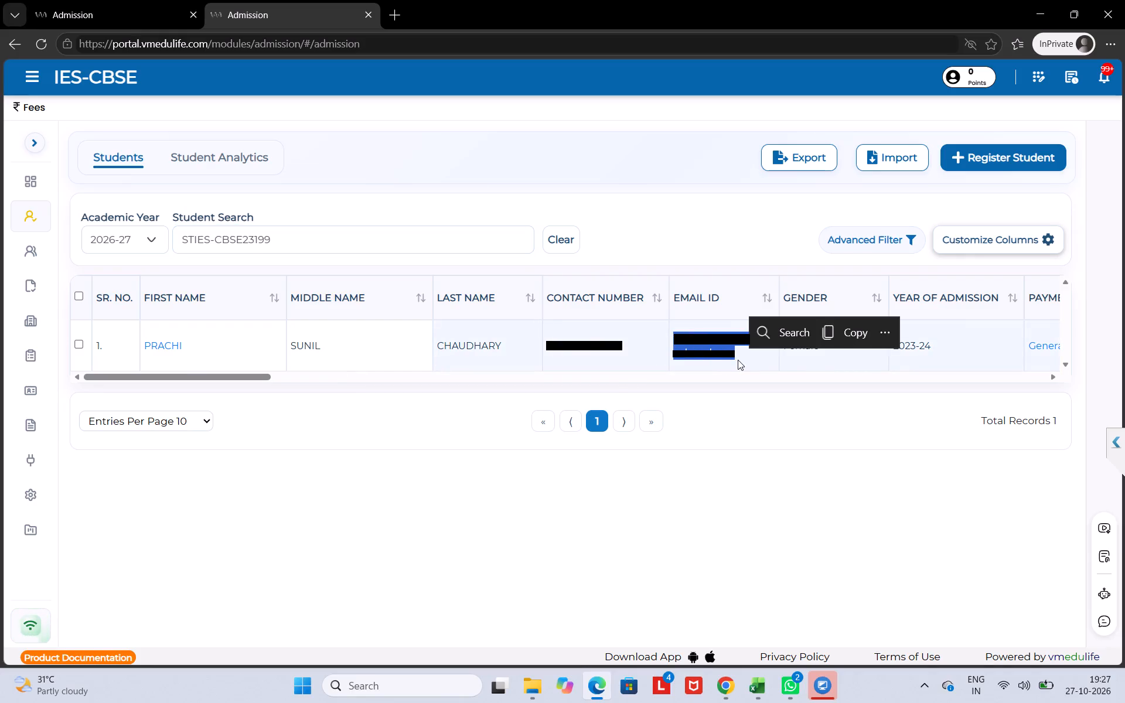
key(ctrl+c)
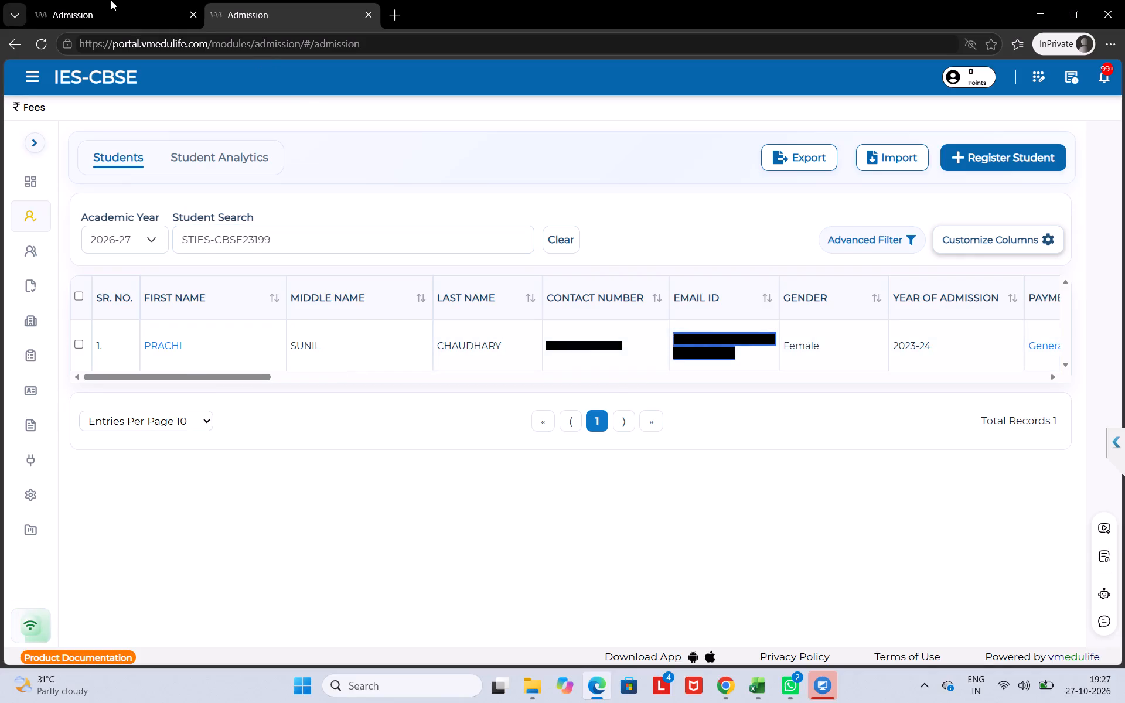
Return to the update preview and paste the copied registered email as row 19's Email Id.
click(64, 15)
click(727, 282)
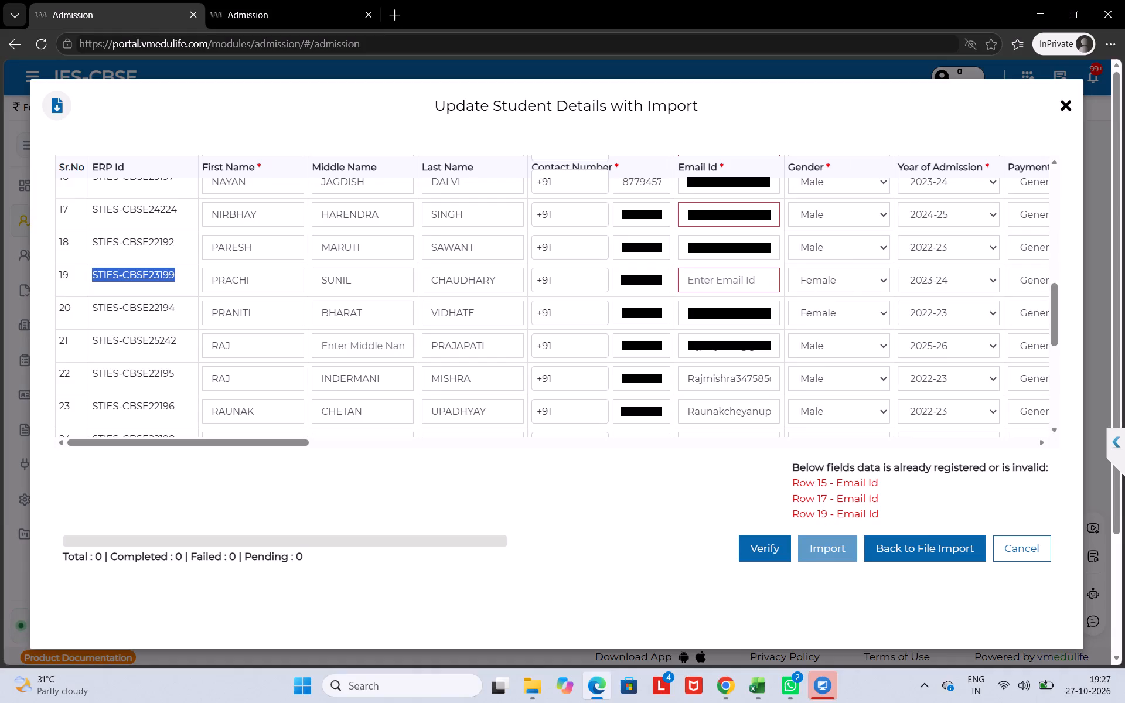
key(ctrl+v)
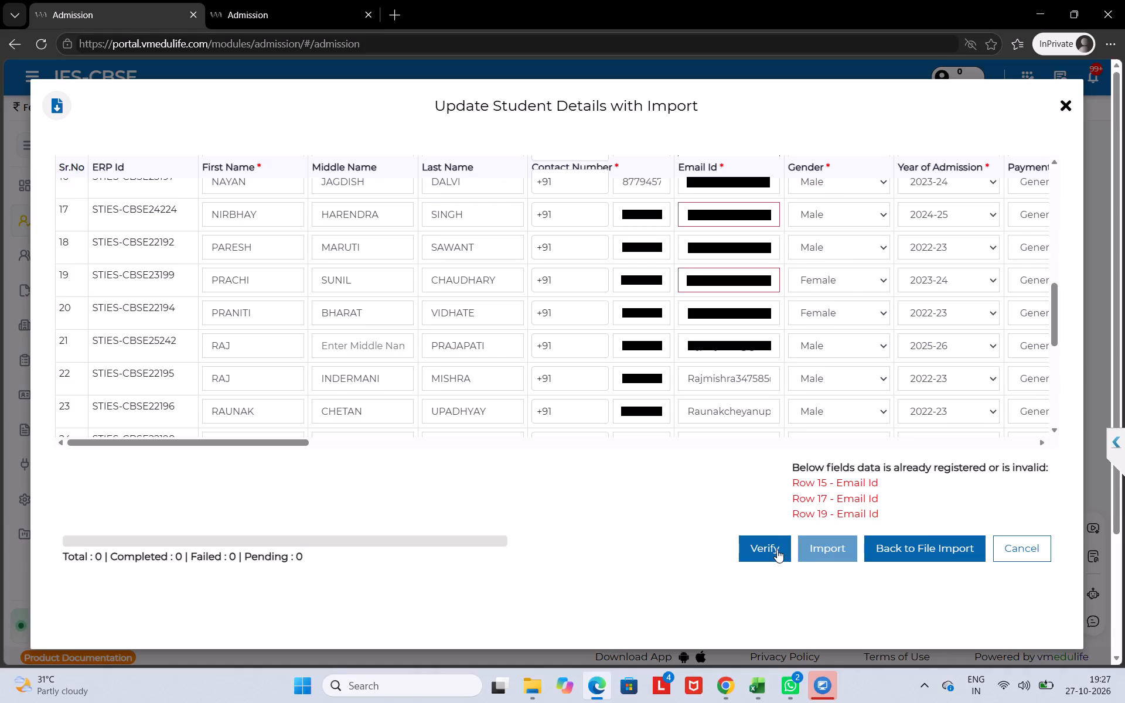
Switch to the X_VIJAYDURG updated emails workbook in Excel and save it.
scroll(619, 306, up, 1)
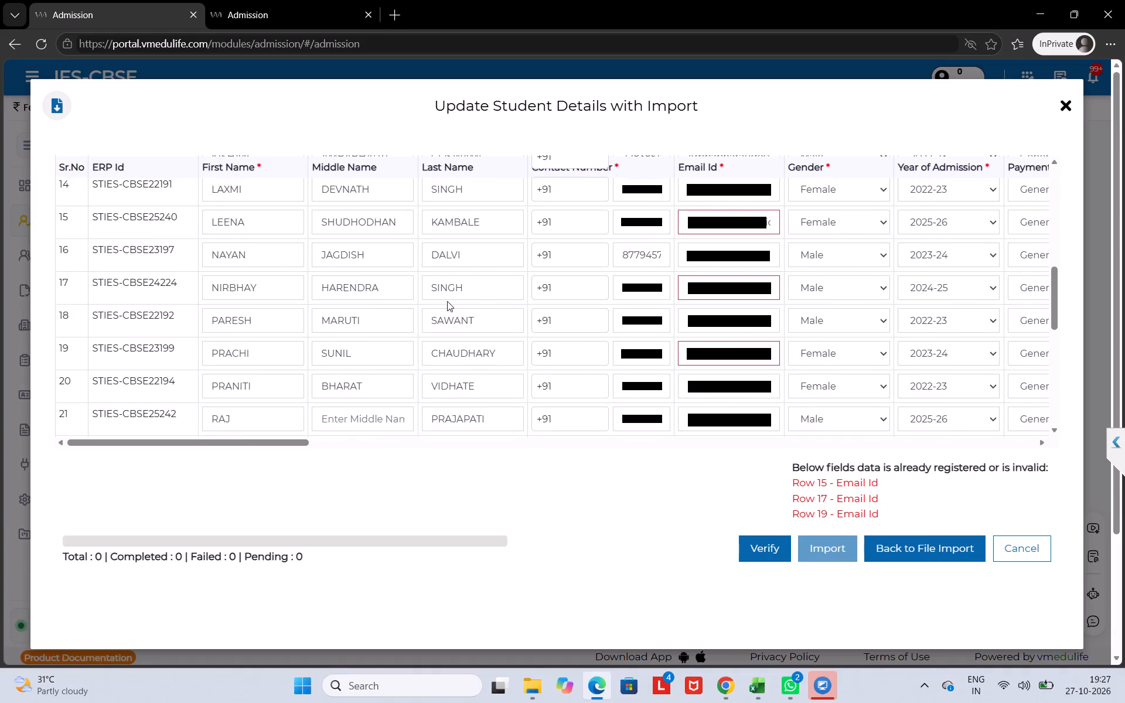
scroll(246, 252, up, 1)
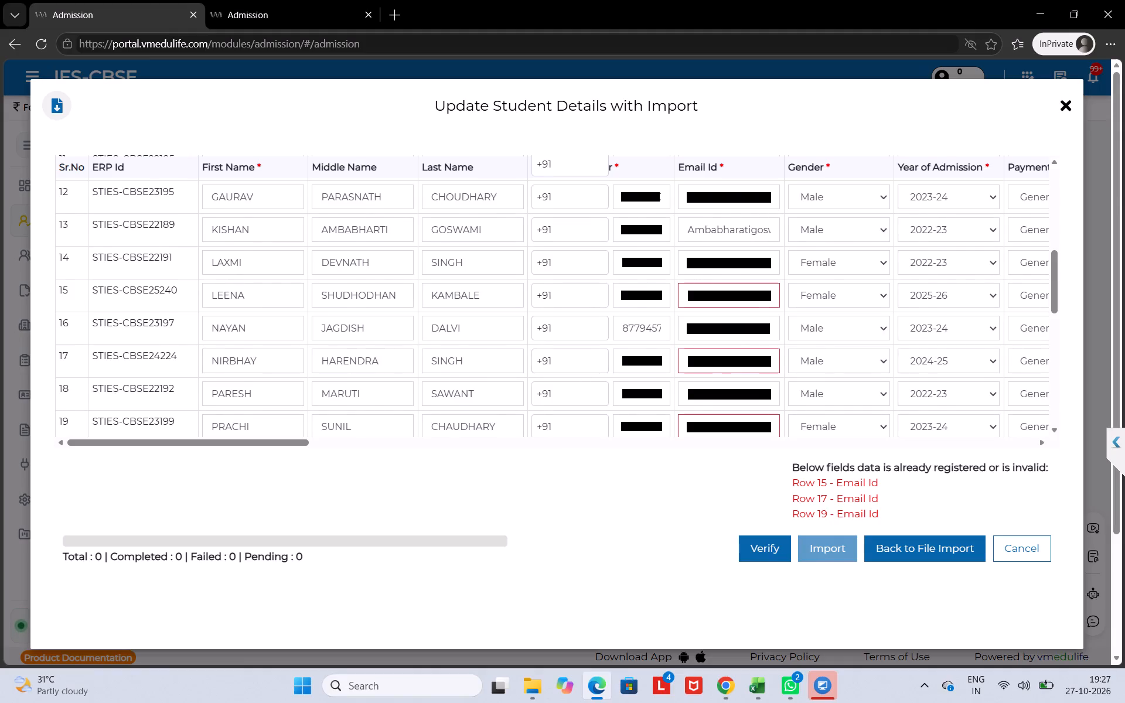
scroll(354, 366, down, 1)
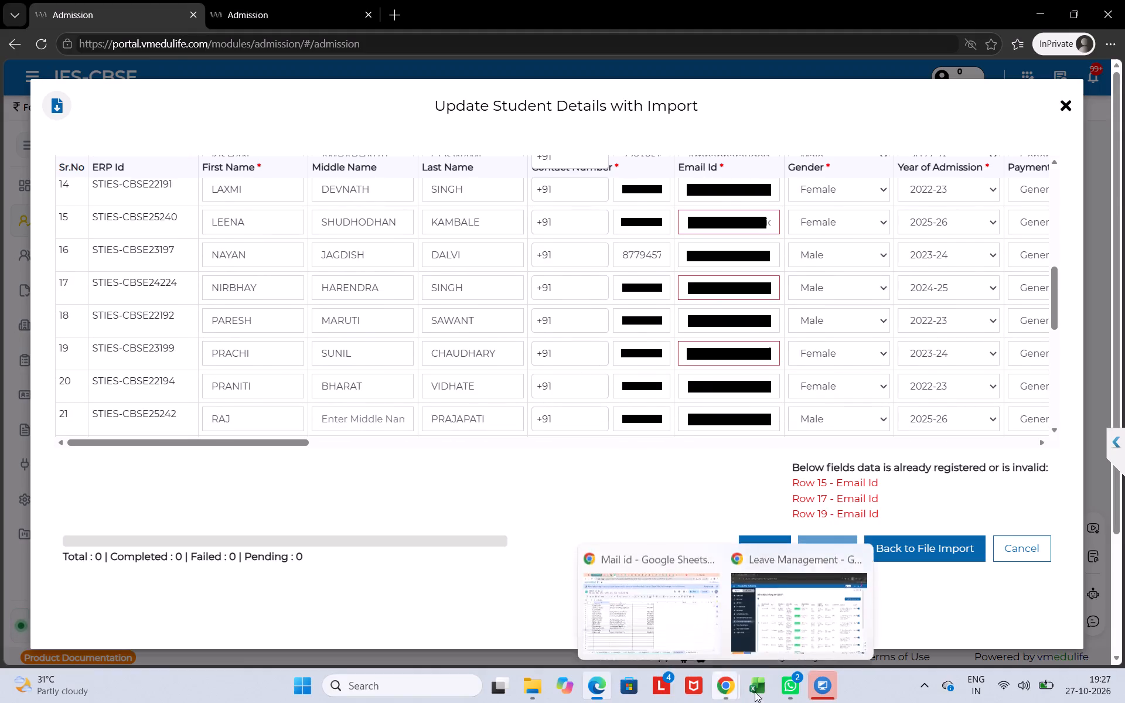
click(941, 633)
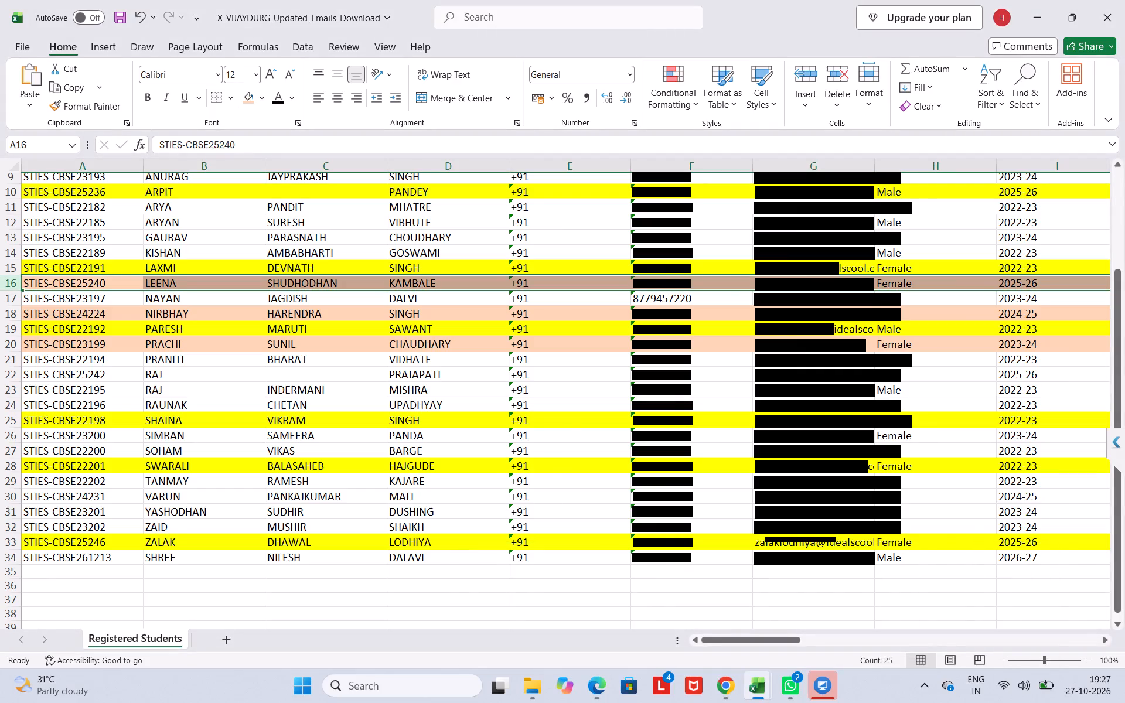
key(ctrl+s)
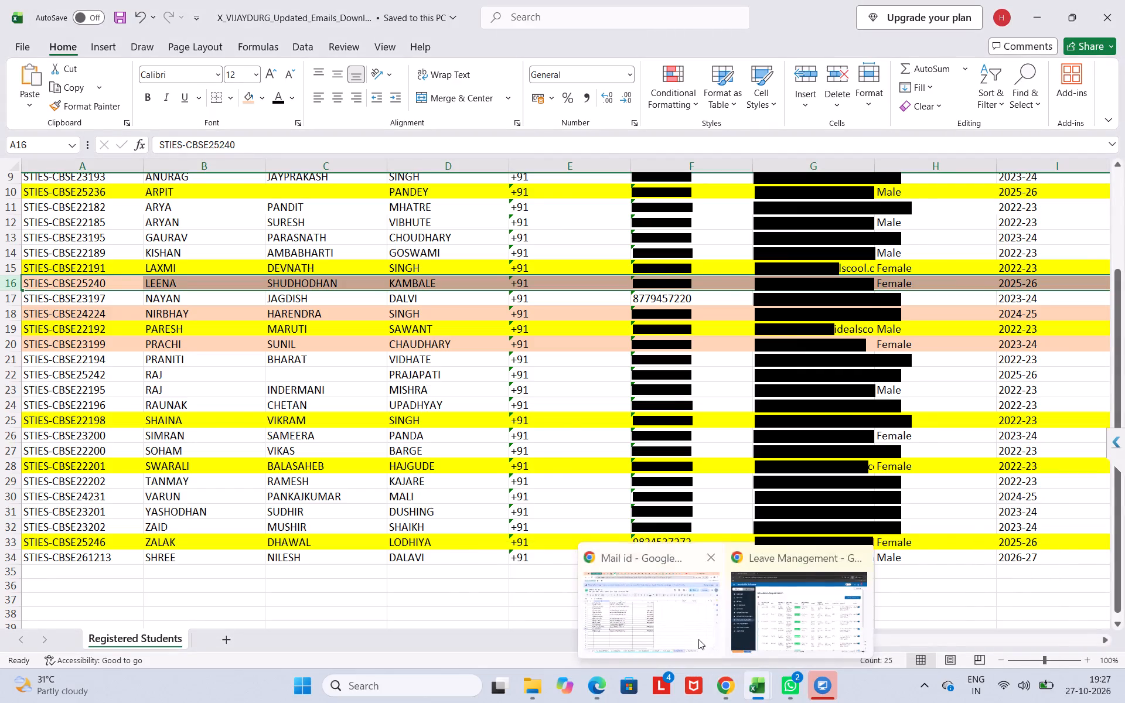
Switch back to the update preview in Edge, verify the corrected rows and run the import.
click(698, 639)
click(618, 608)
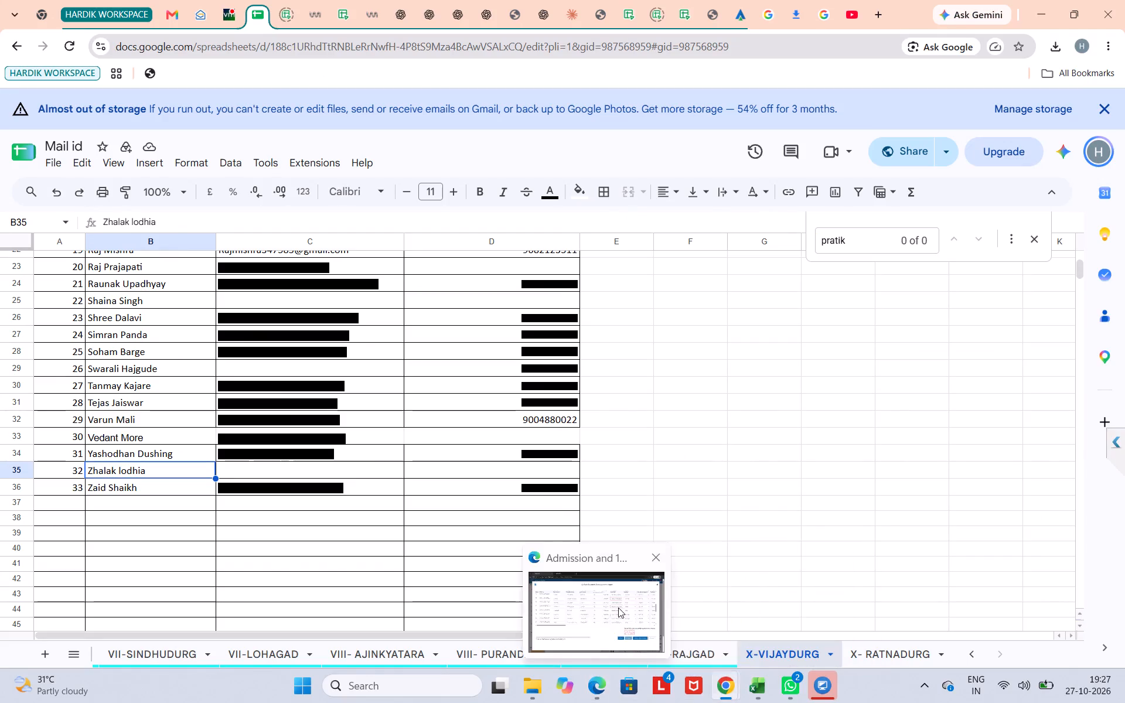
click(781, 550)
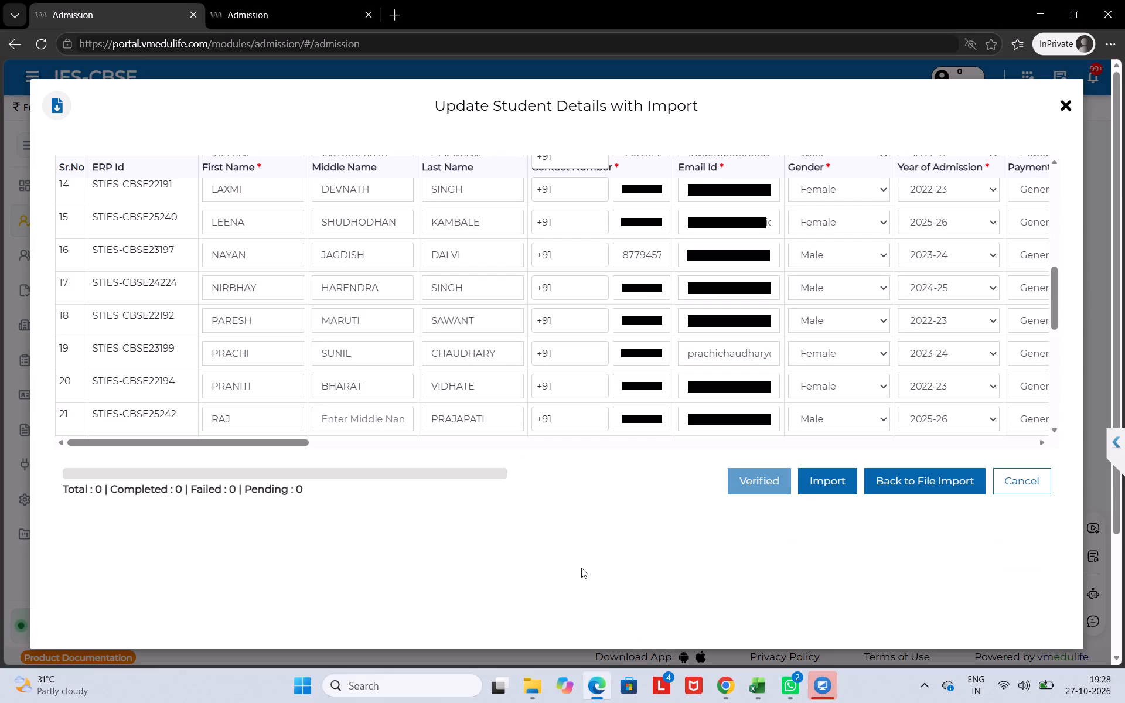
click(844, 479)
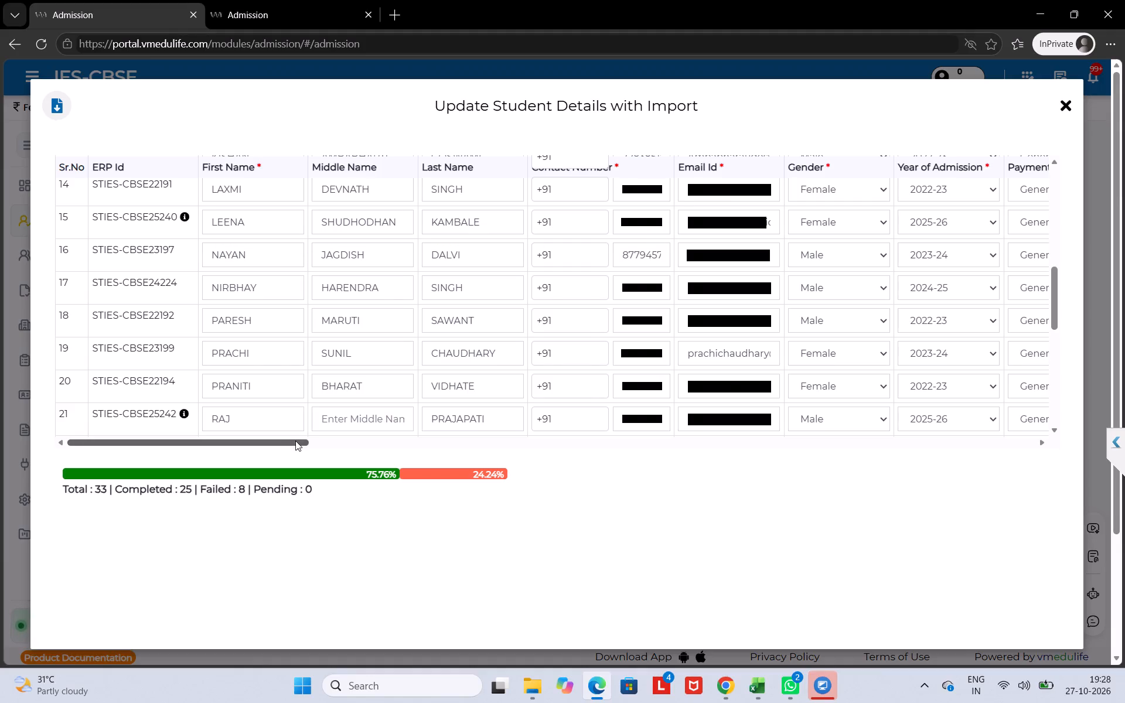
Examine why rows 15 and 21 were not updated, and check the Local Address Country and State entries across the preview rows.
drag(295, 441, 601, 458)
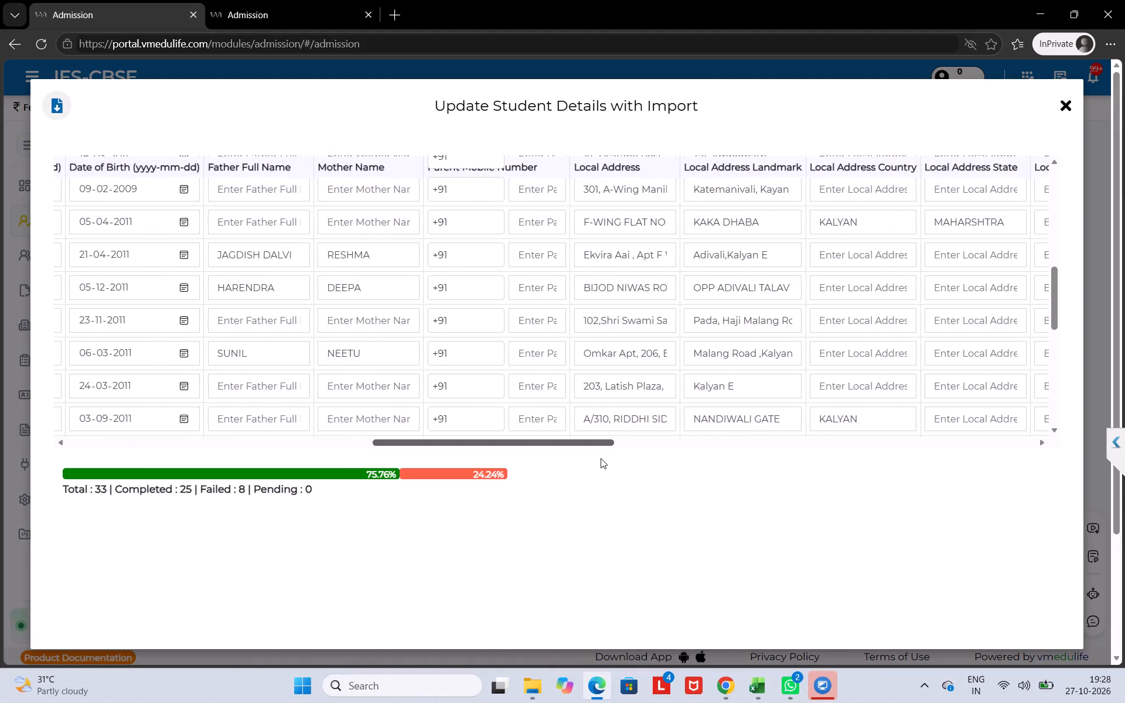
drag(601, 458, 678, 458)
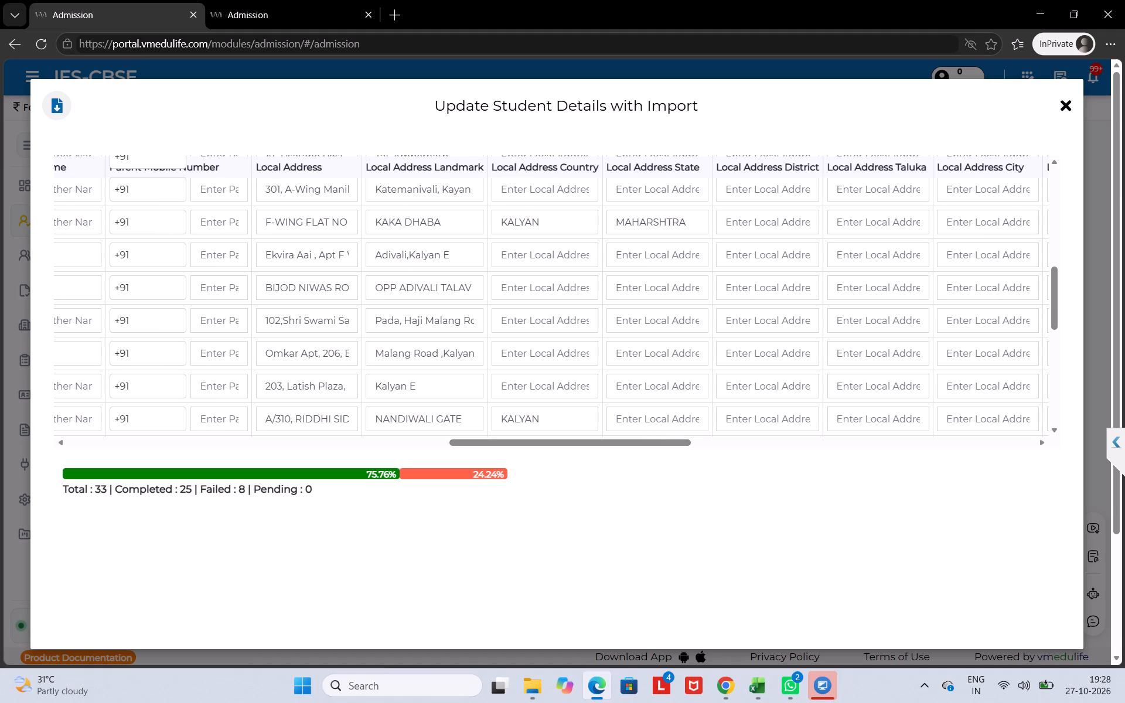
drag(542, 223, 500, 231)
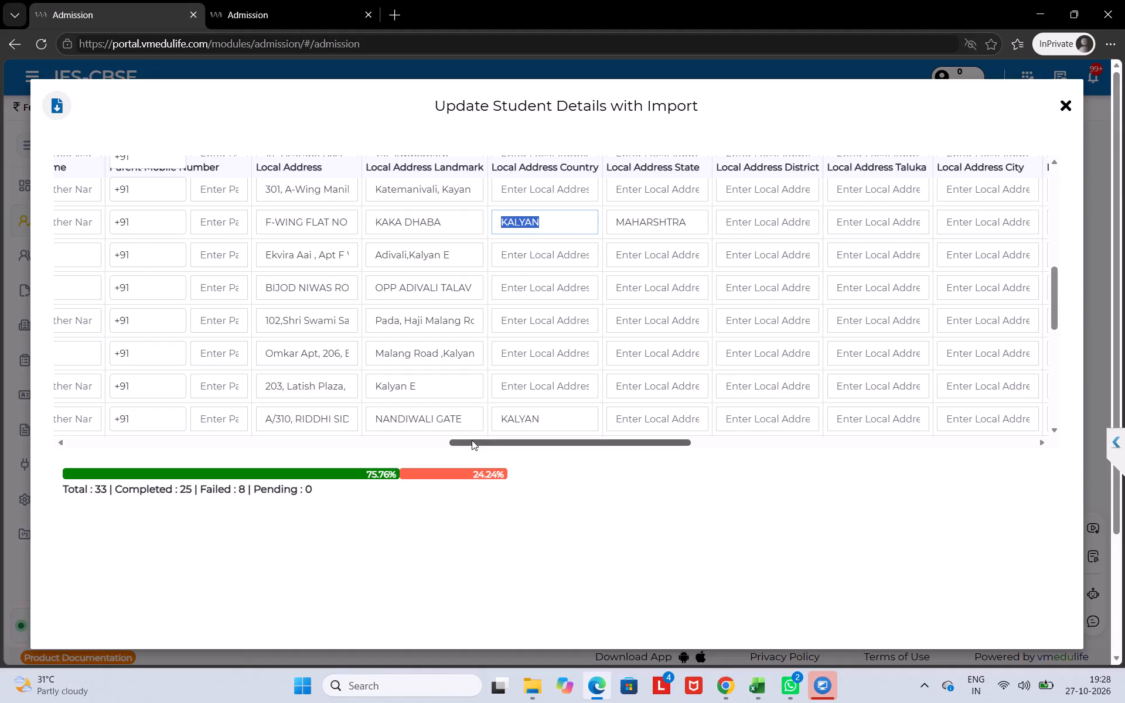
drag(472, 440, 74, 433)
click(74, 433)
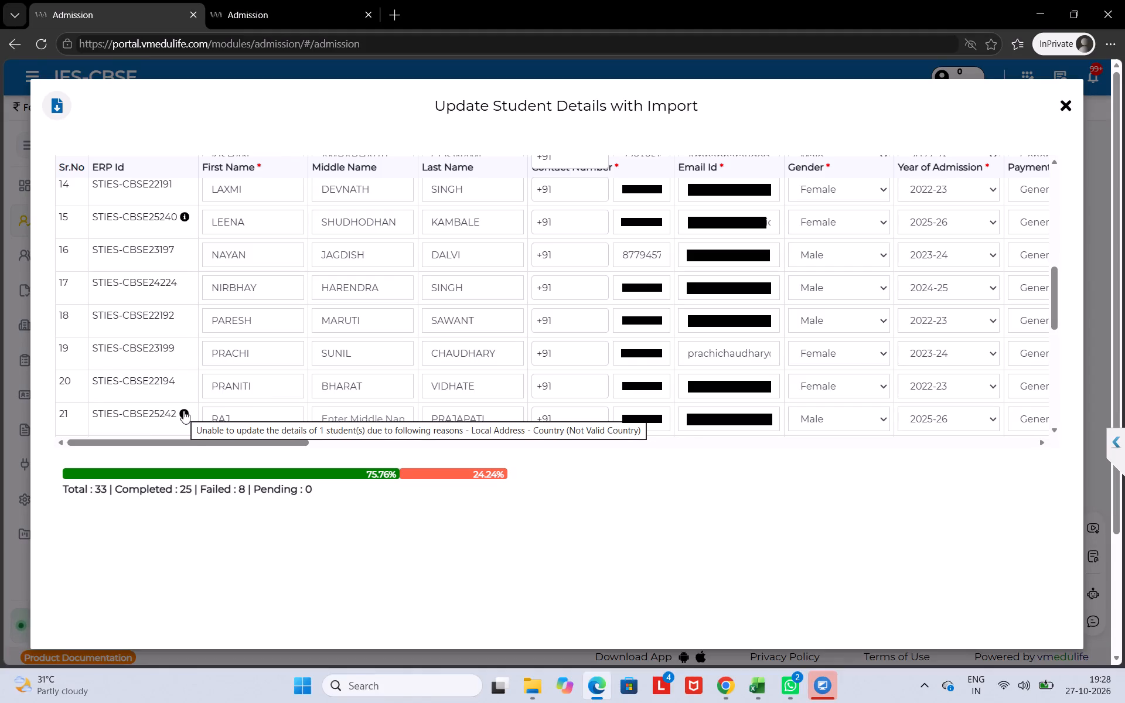
drag(197, 442, 436, 458)
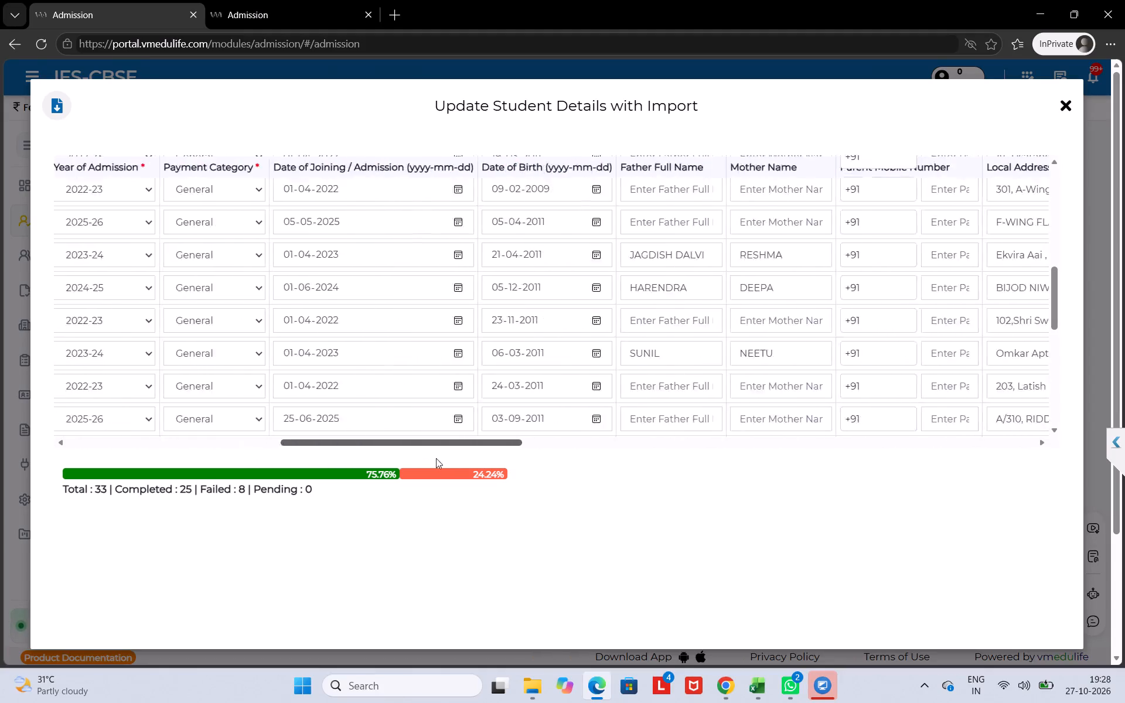
drag(436, 458, 547, 476)
scroll(543, 448, down, 1)
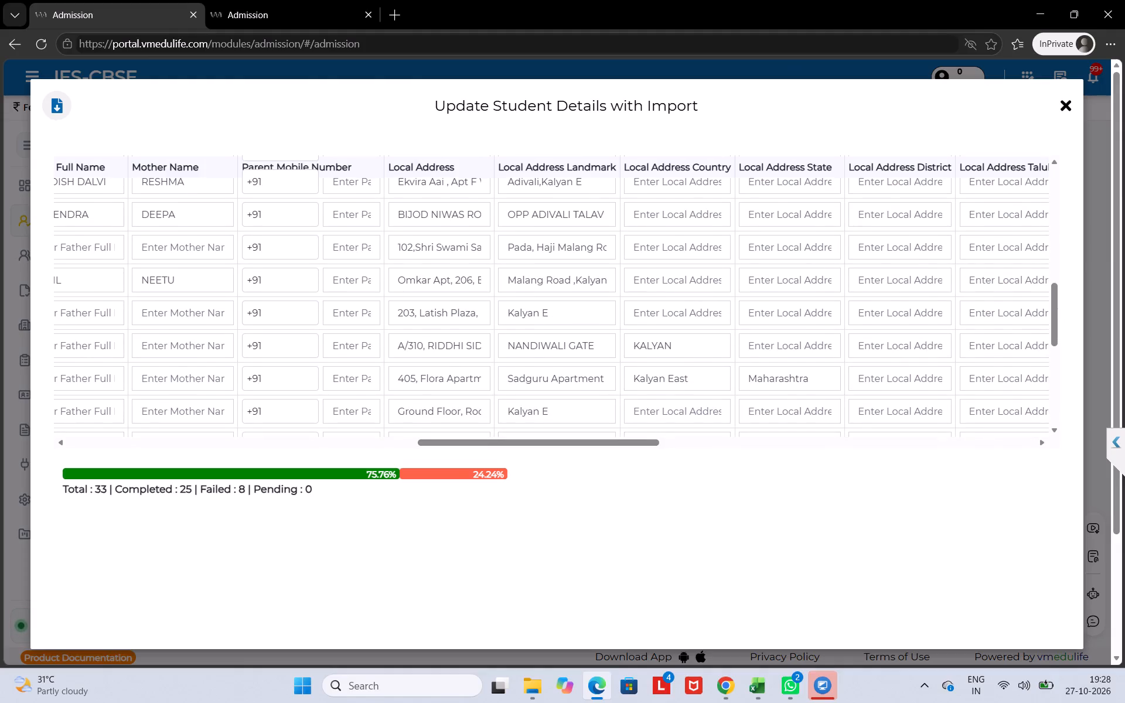
scroll(777, 329, up, 5)
scroll(783, 236, up, 4)
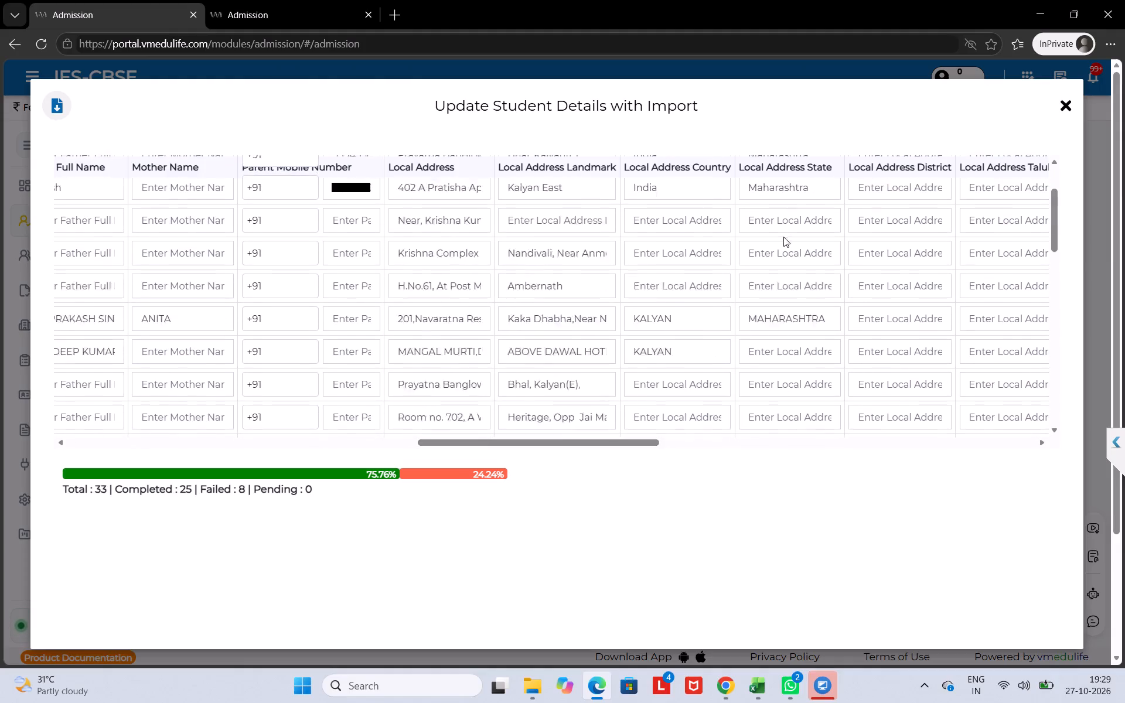
scroll(772, 257, up, 4)
scroll(775, 385, down, 2)
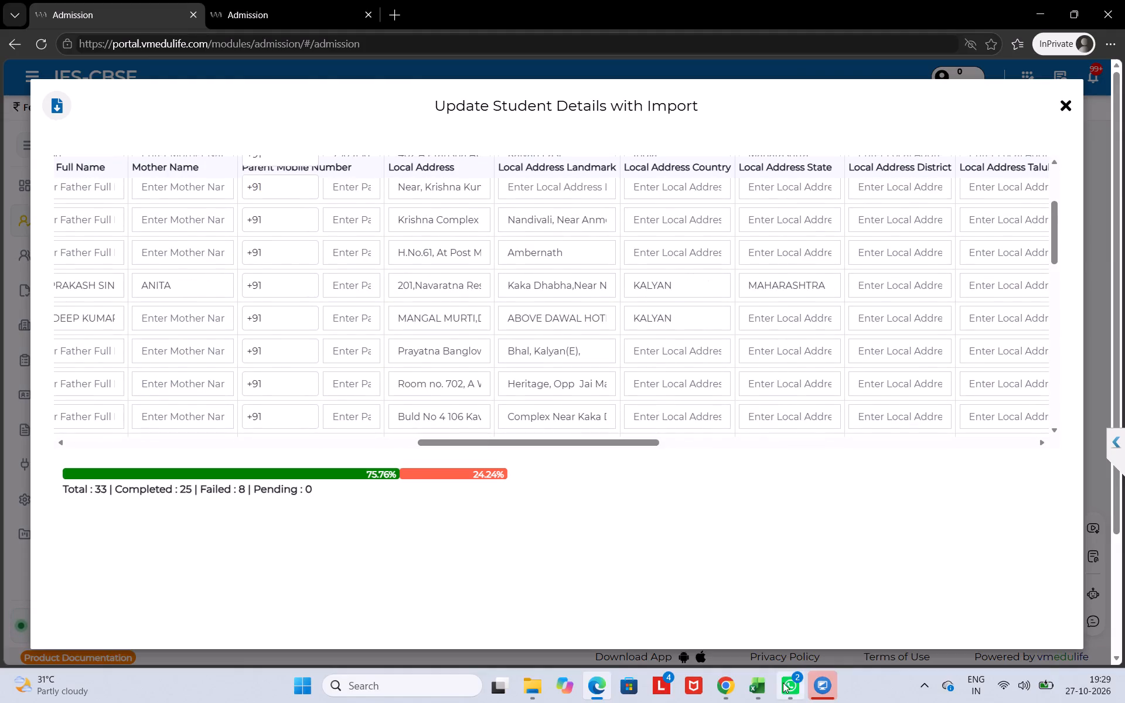
Switch to the X_VIJAYDURG workbook in Excel and fill row 2's Local Address Country India and State Maharashtra down to row 33.
click(1013, 629)
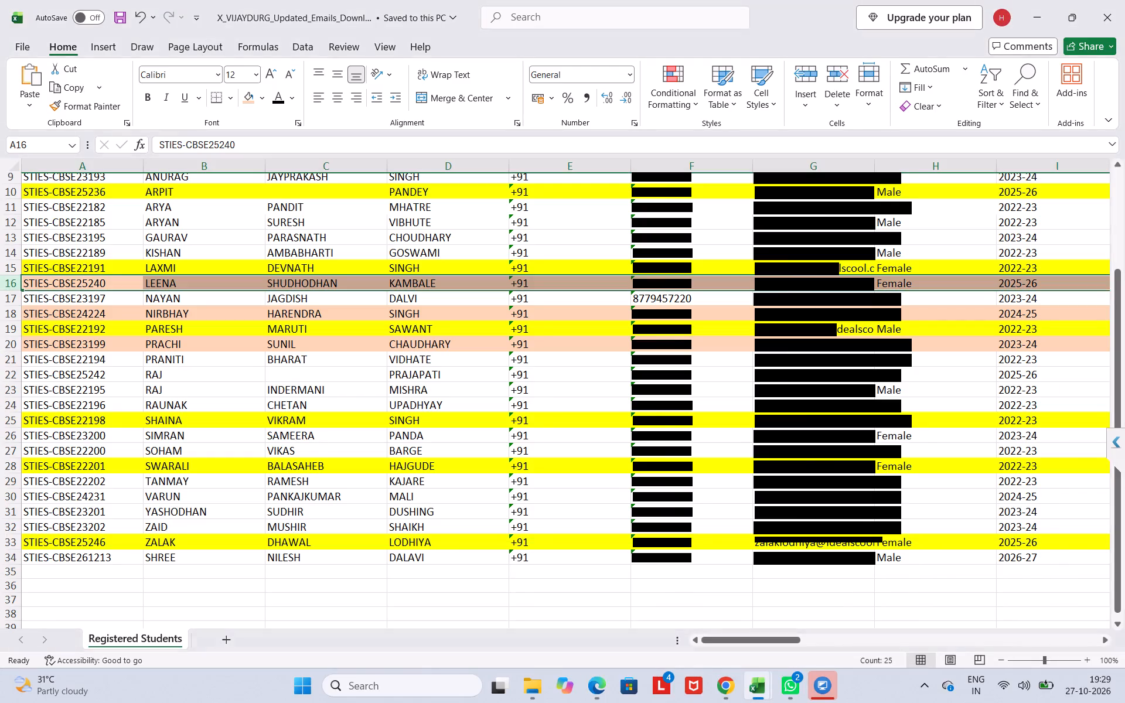
drag(718, 642, 806, 635)
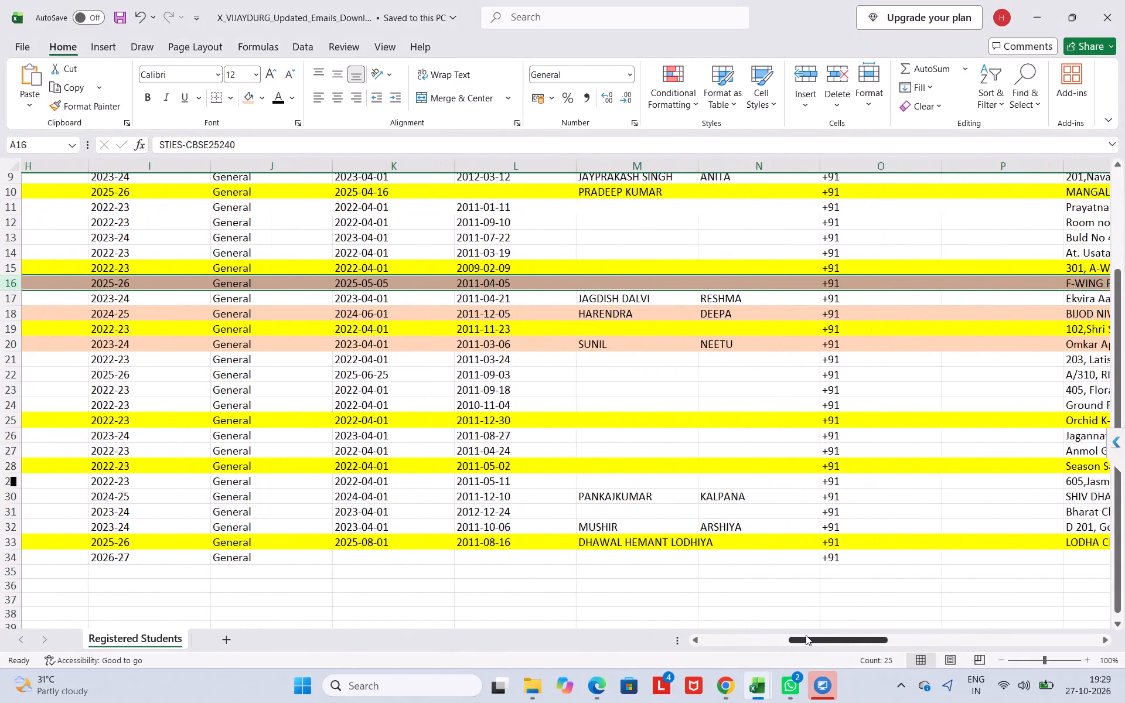
drag(806, 635, 1015, 627)
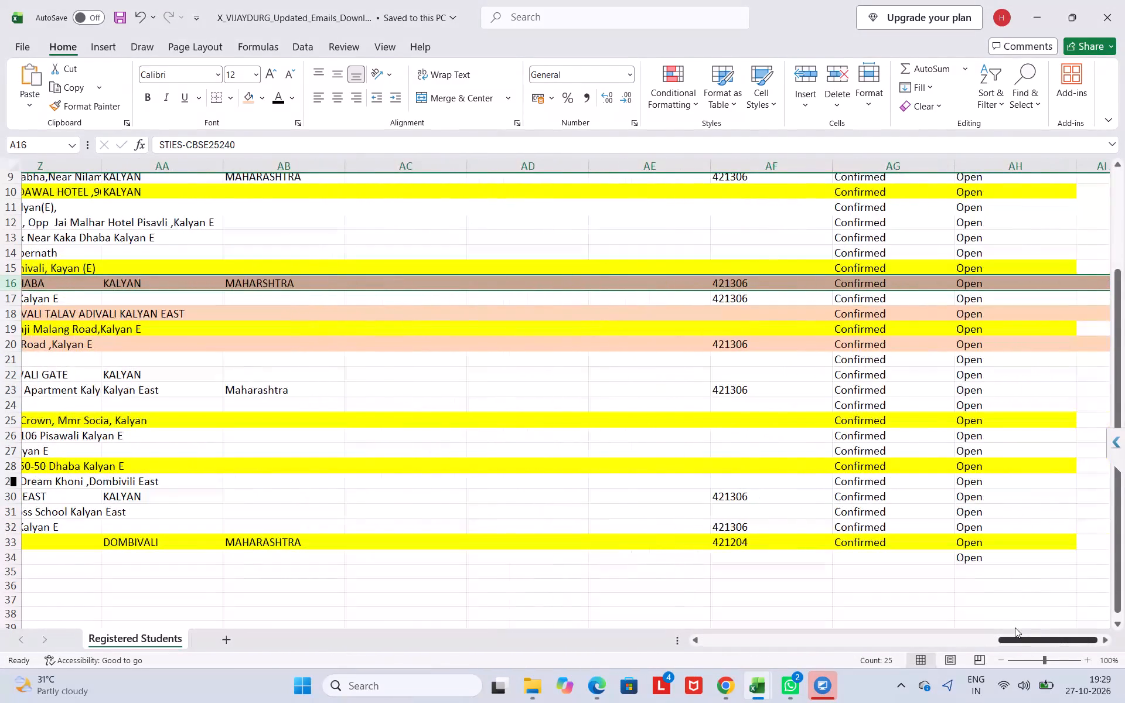
drag(1015, 627, 850, 639)
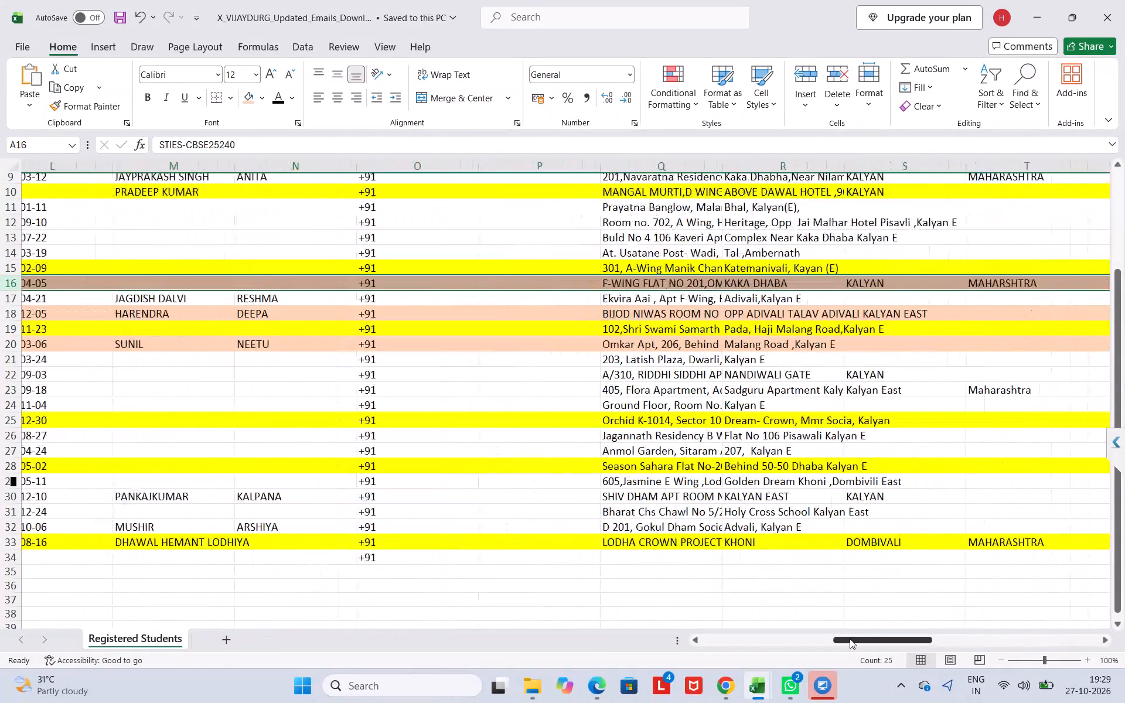
drag(850, 639, 896, 634)
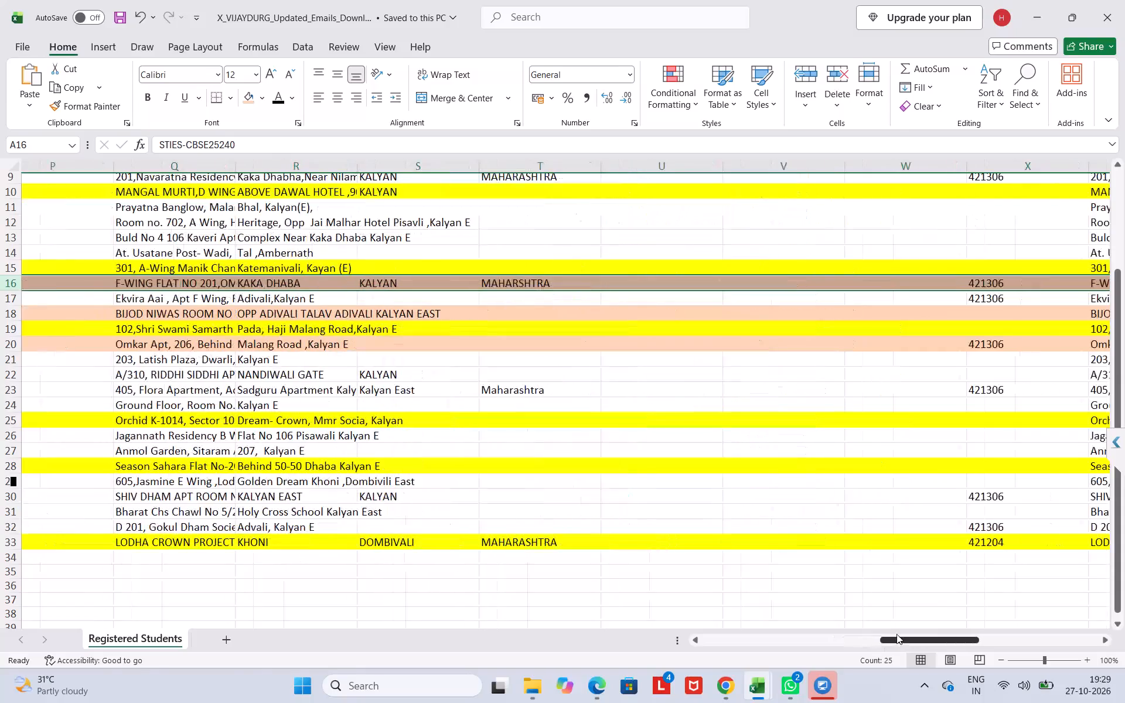
drag(896, 634, 888, 636)
scroll(411, 433, up, 6)
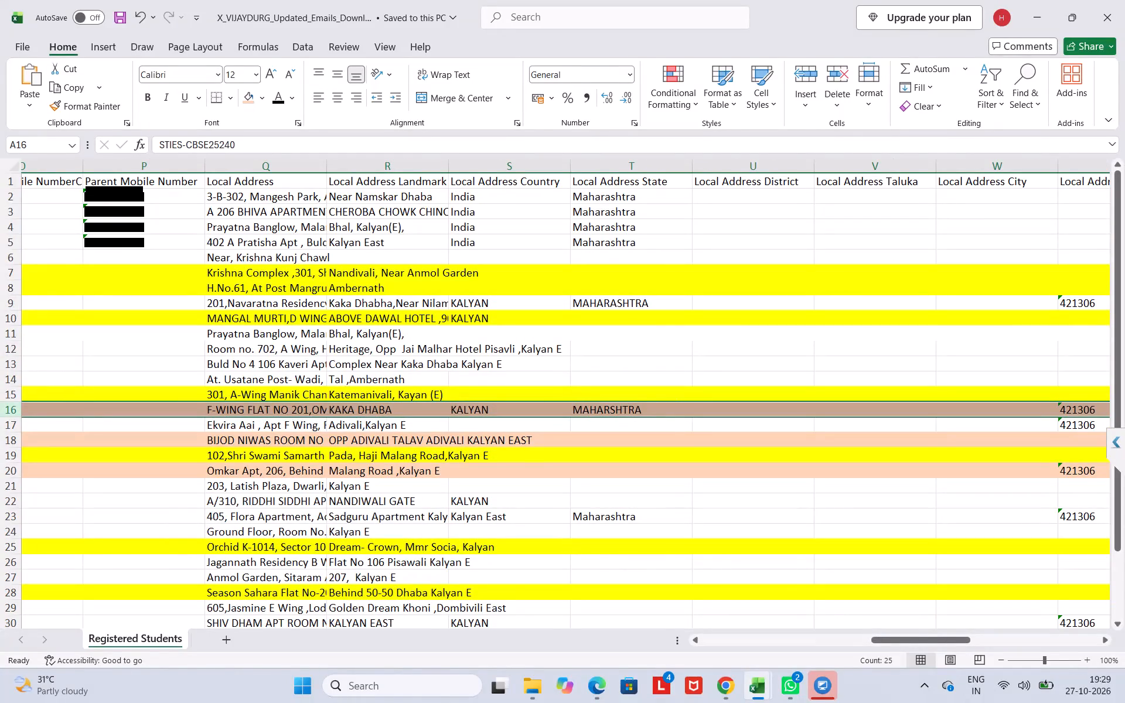
click(481, 192)
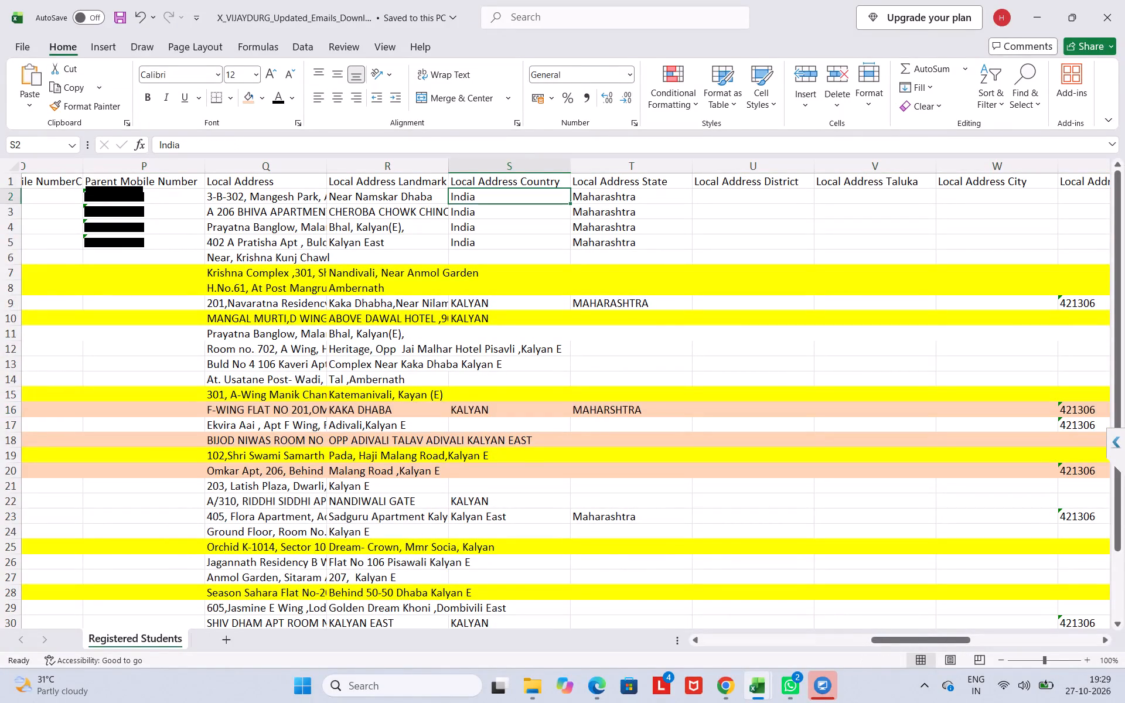
drag(560, 192, 597, 190)
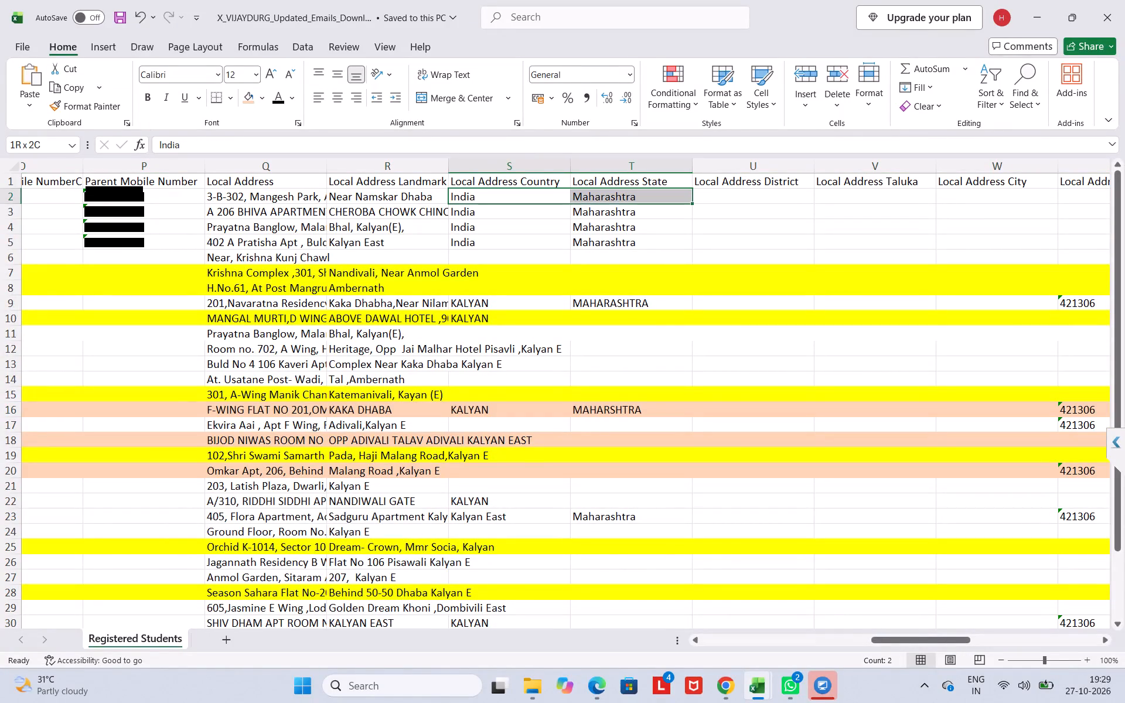
drag(597, 190, 616, 189)
drag(691, 202, 700, 627)
click(700, 627)
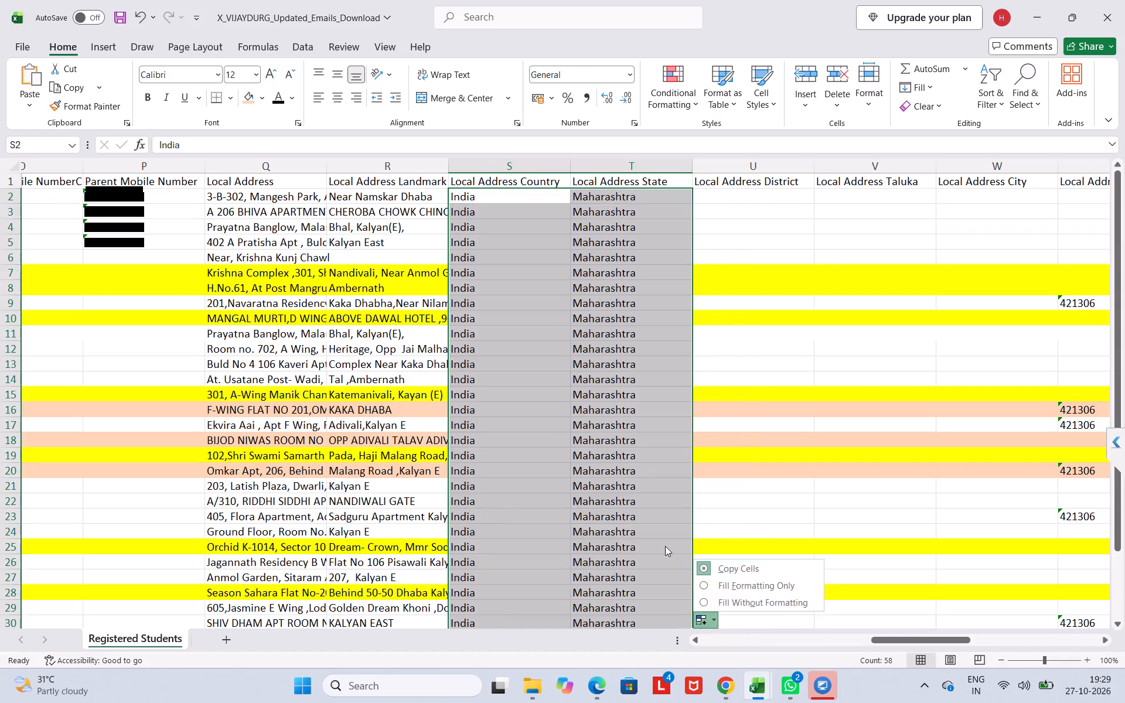
scroll(665, 546, down, 3)
drag(692, 501, 687, 550)
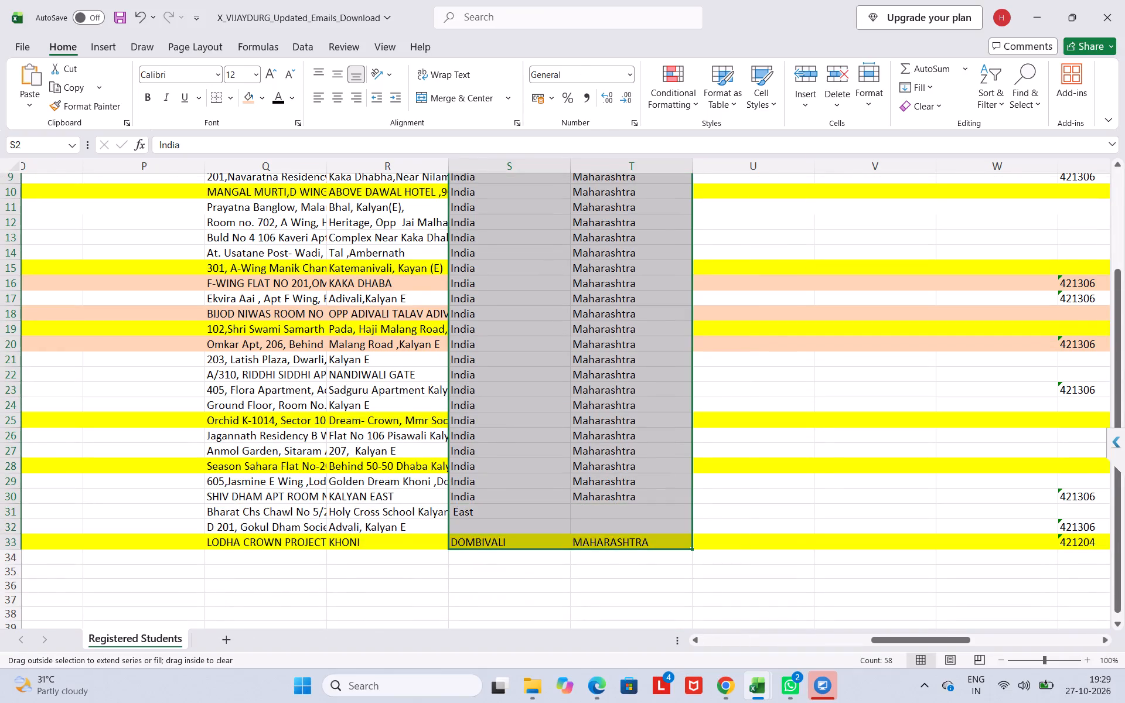
Enter Thane as row 2's Local Address District and fill it down to row 33.
scroll(731, 459, up, 7)
click(747, 194)
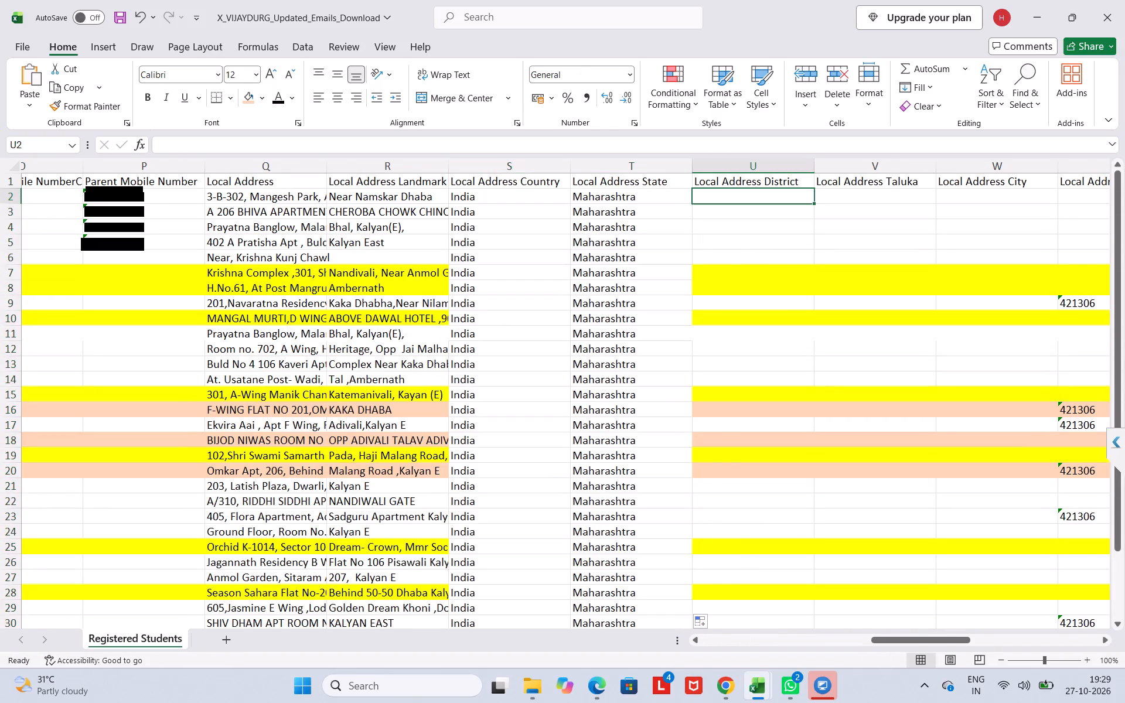
text(Thane)
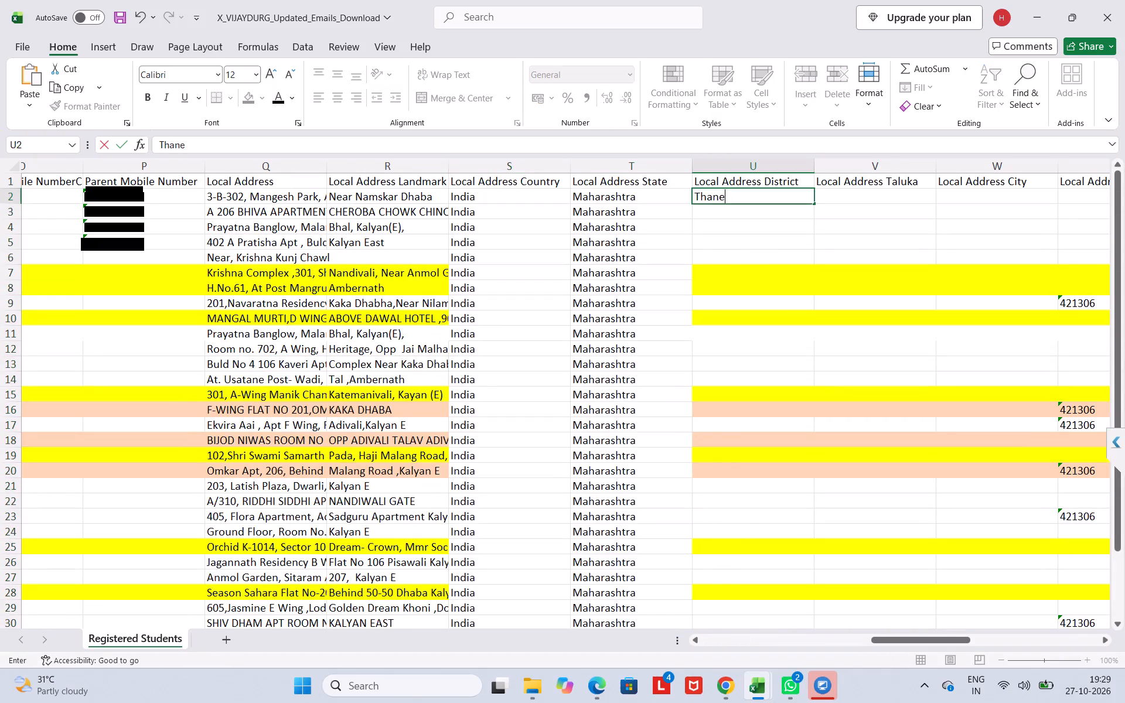
drag(814, 202, 866, 631)
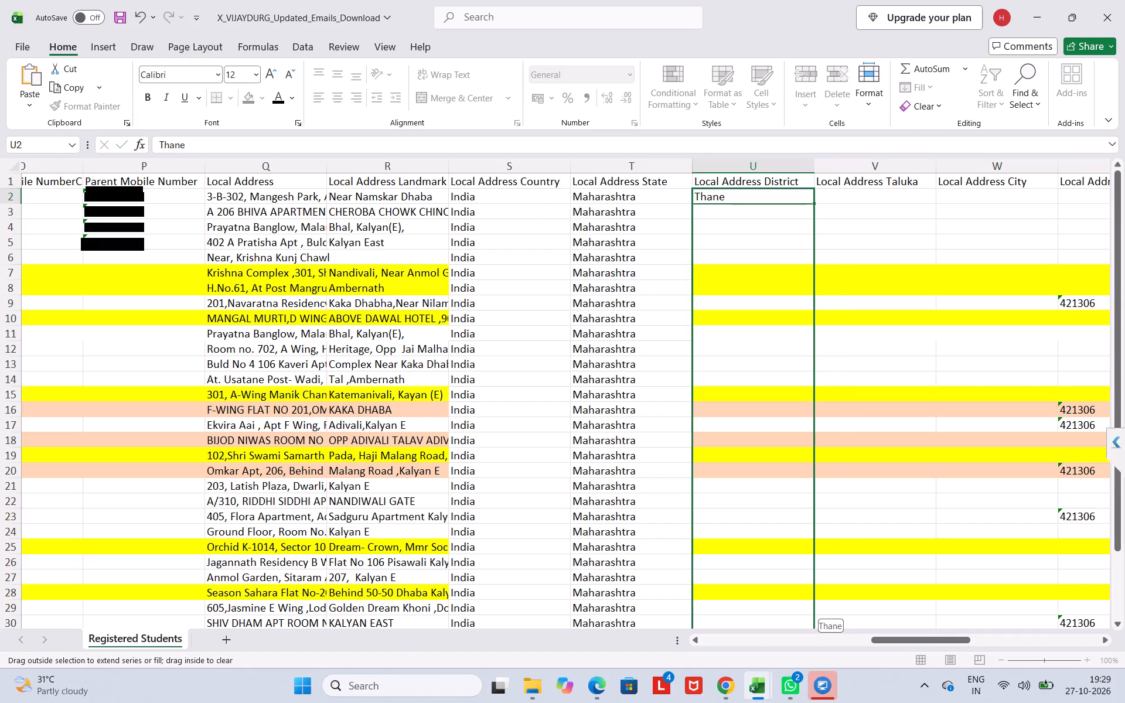
drag(866, 631, 873, 656)
drag(813, 598, 813, 608)
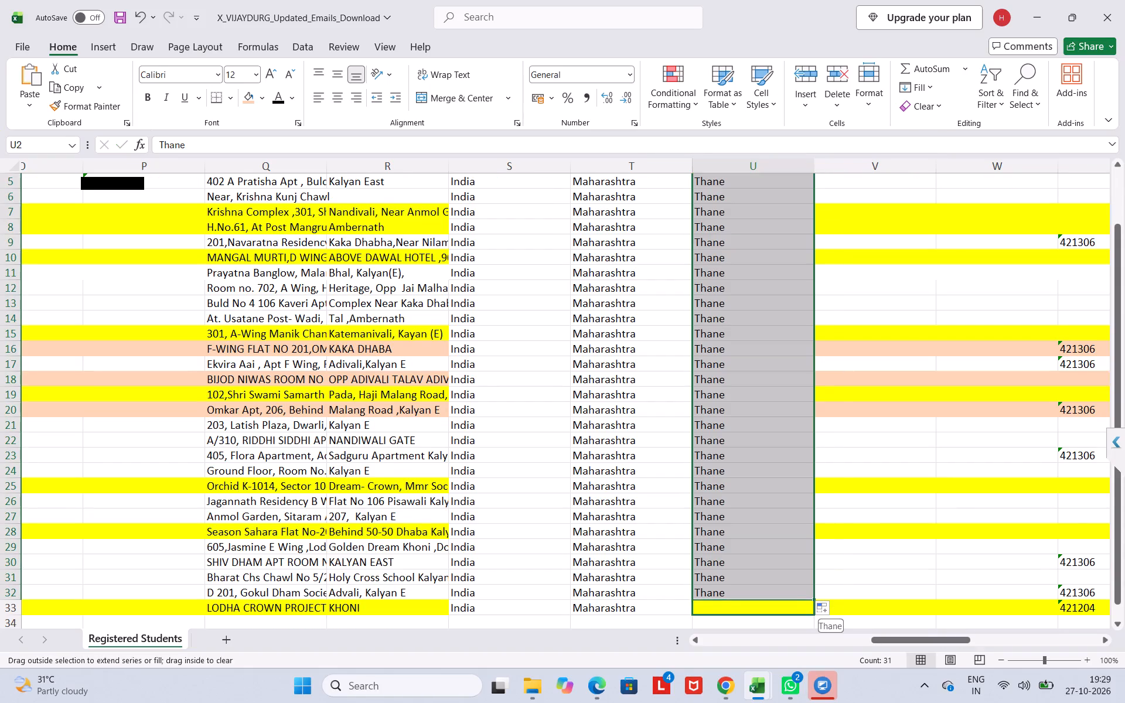
drag(813, 608, 814, 608)
scroll(812, 592, down, 2)
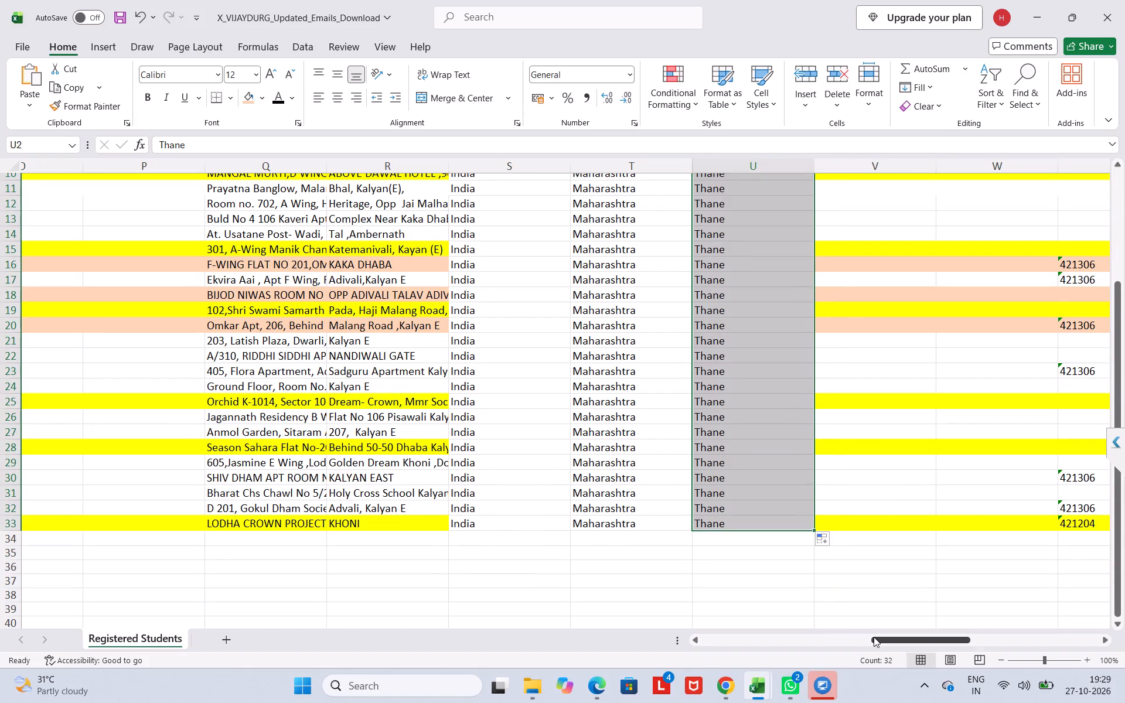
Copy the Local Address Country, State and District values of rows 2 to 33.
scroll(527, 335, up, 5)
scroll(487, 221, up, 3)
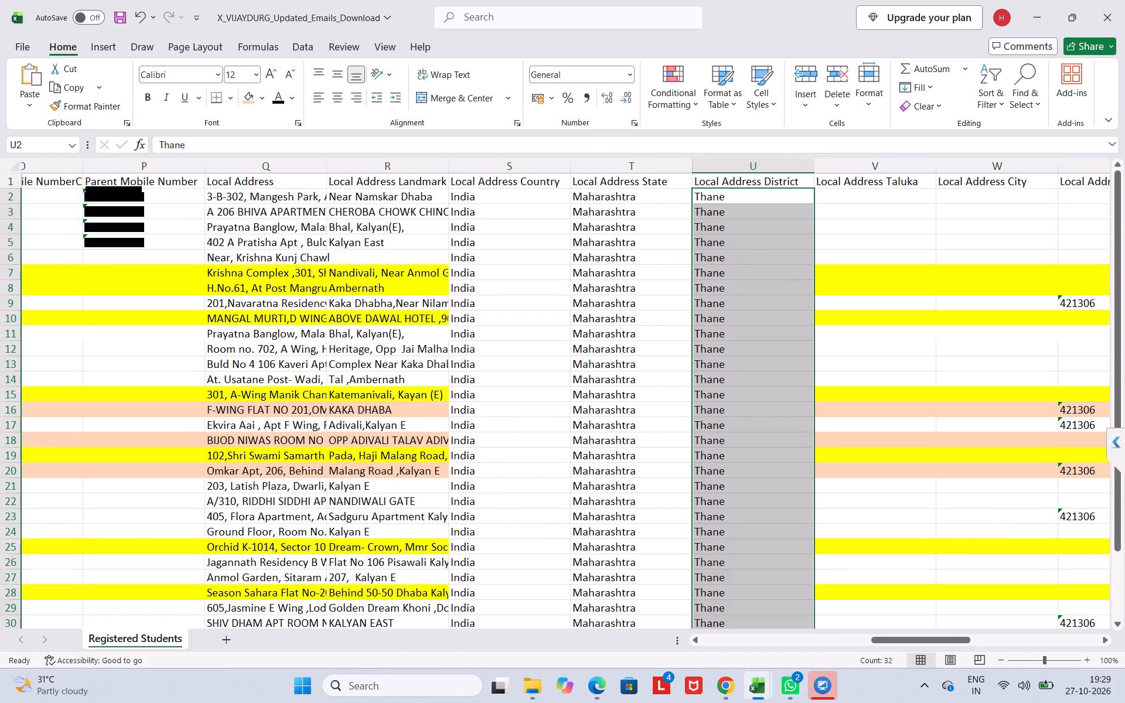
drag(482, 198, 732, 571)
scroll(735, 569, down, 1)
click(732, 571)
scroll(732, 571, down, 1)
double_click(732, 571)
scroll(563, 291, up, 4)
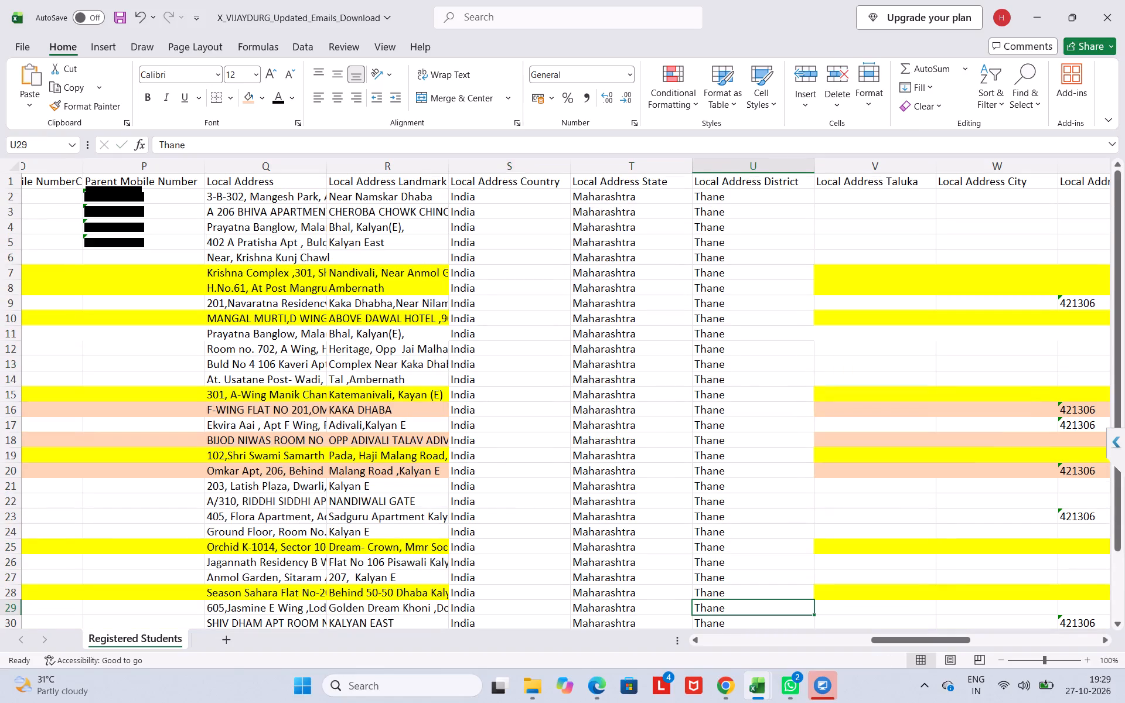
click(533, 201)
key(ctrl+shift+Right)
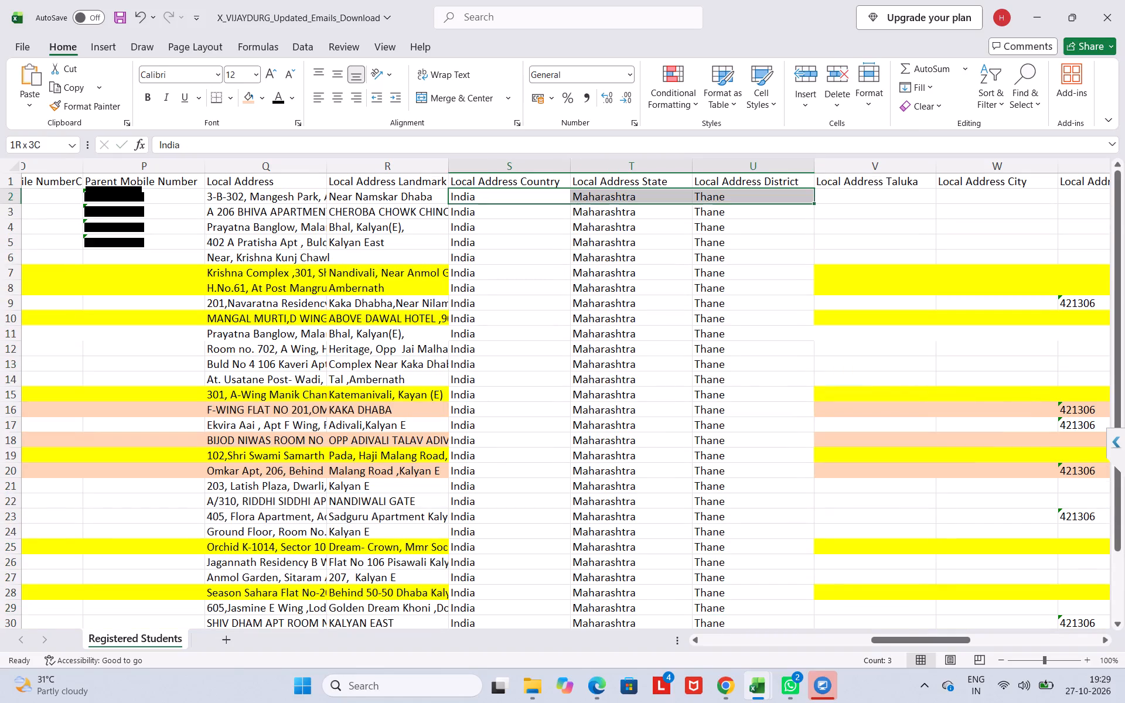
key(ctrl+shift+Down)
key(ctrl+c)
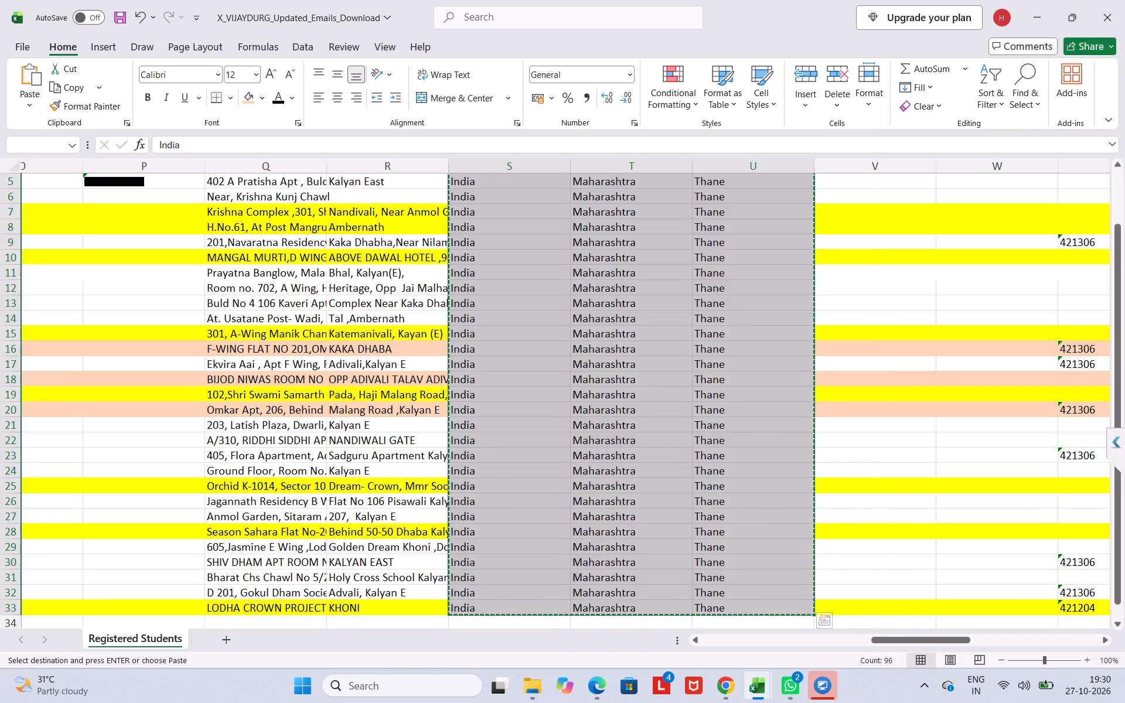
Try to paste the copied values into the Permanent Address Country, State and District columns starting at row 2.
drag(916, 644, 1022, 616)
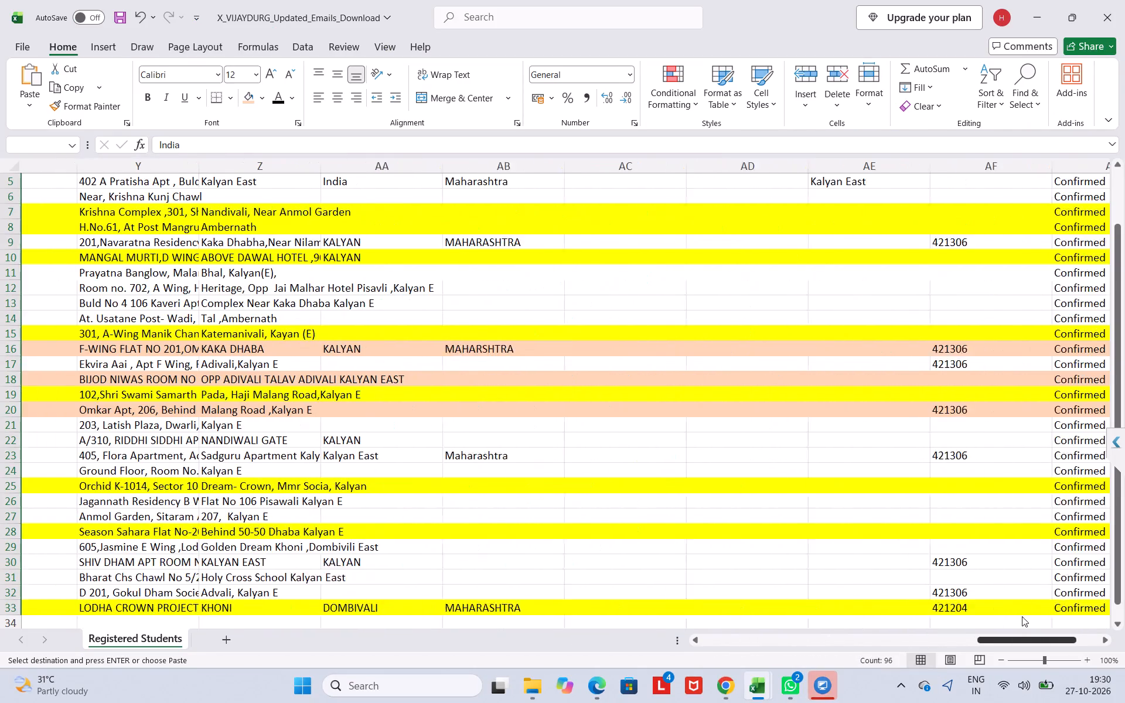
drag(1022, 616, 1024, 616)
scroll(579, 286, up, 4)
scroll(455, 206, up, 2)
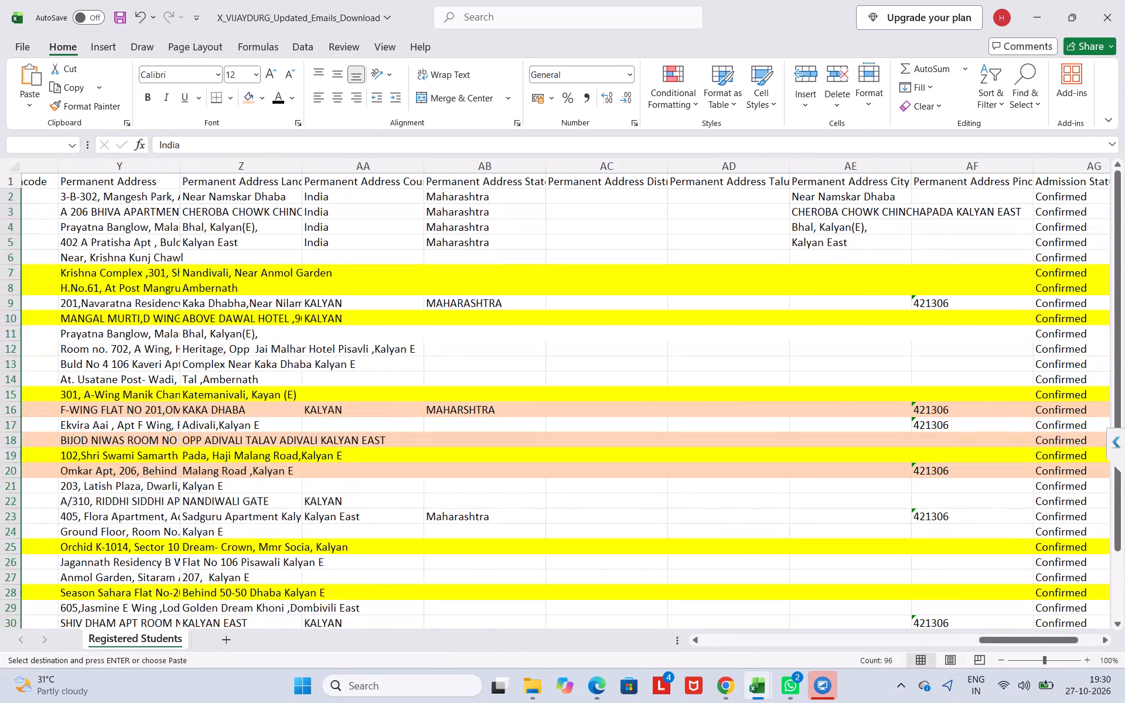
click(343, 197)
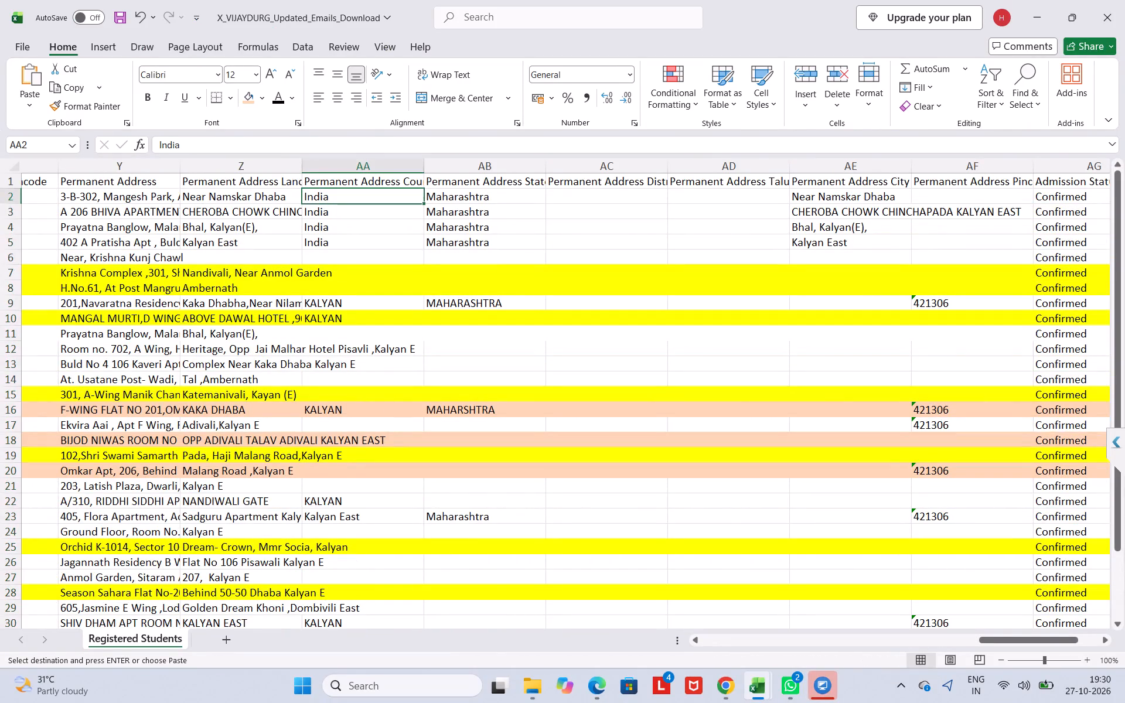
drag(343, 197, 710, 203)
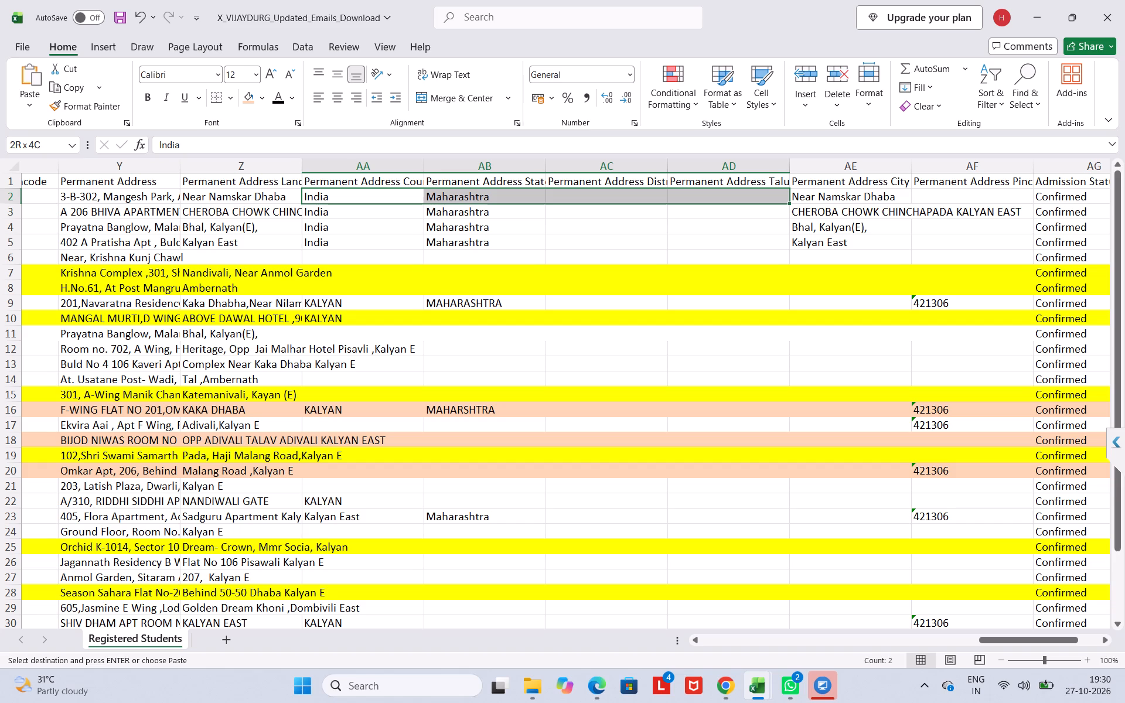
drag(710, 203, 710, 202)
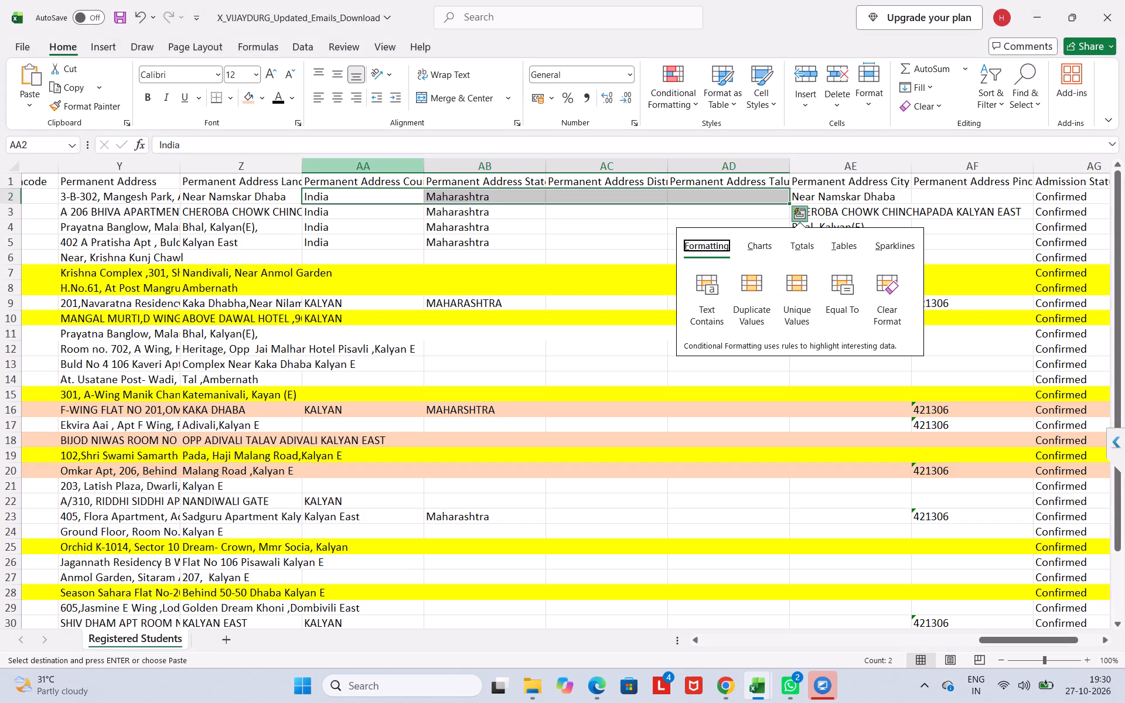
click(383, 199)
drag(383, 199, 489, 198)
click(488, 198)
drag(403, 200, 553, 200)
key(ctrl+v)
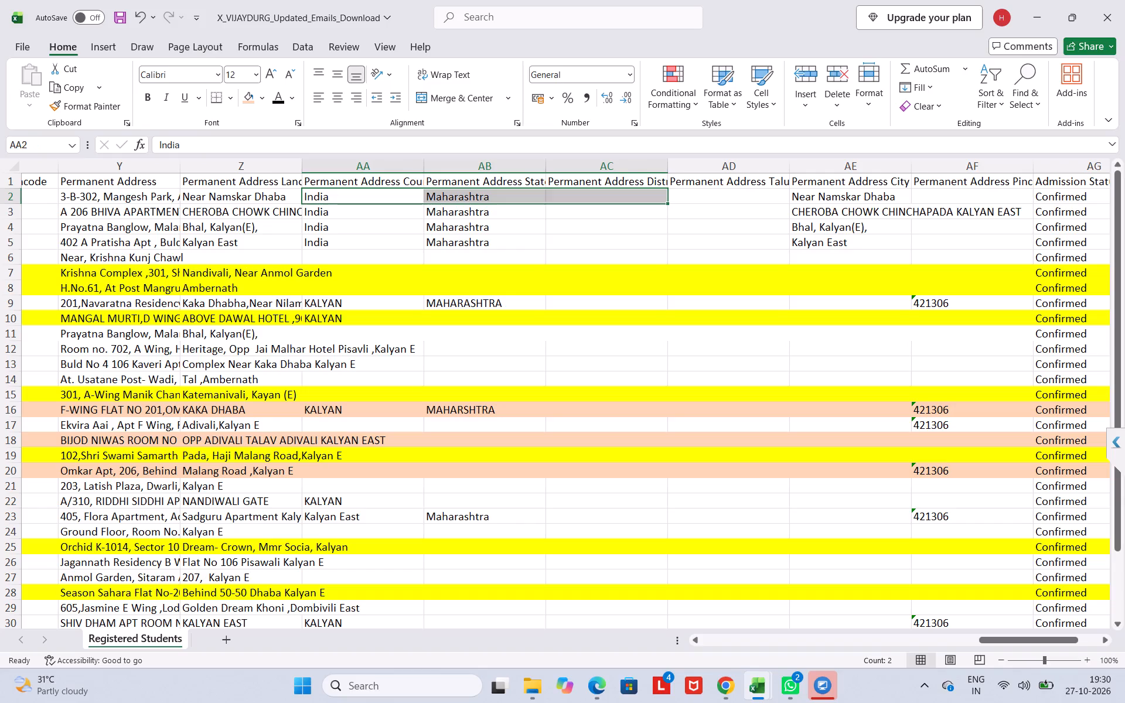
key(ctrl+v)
Return to the Local Address columns and copy the Country, State and District values of rows 2 to 33 again.
drag(1008, 639, 983, 643)
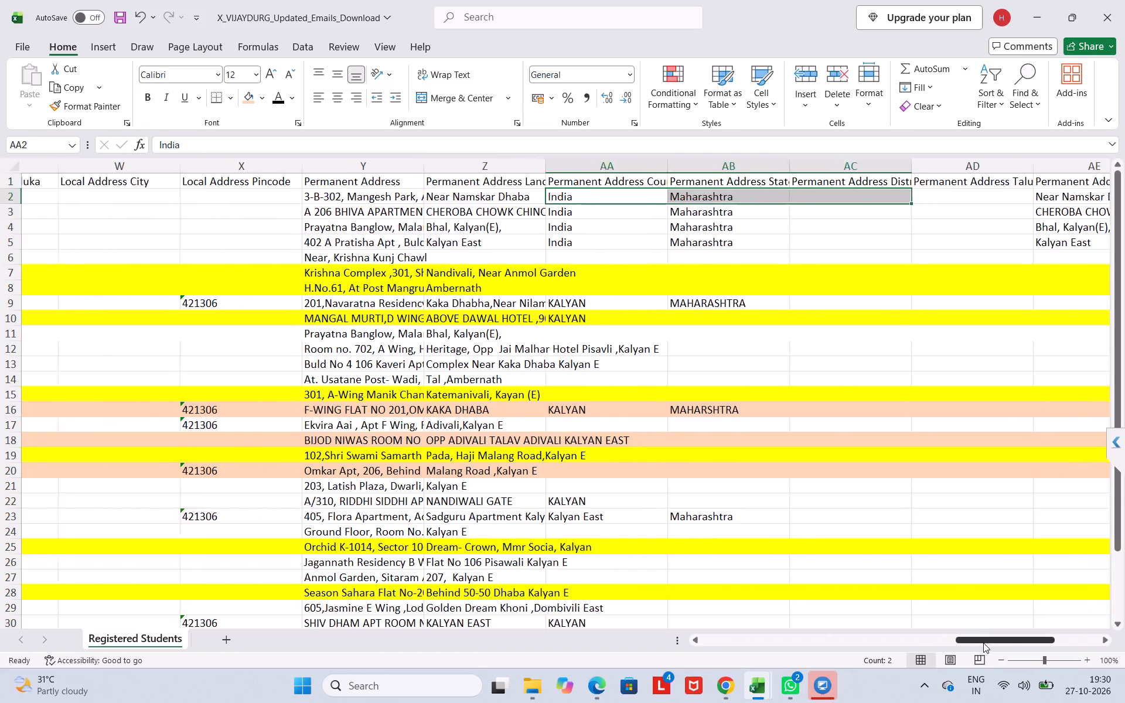
drag(983, 643, 909, 650)
drag(396, 197, 460, 187)
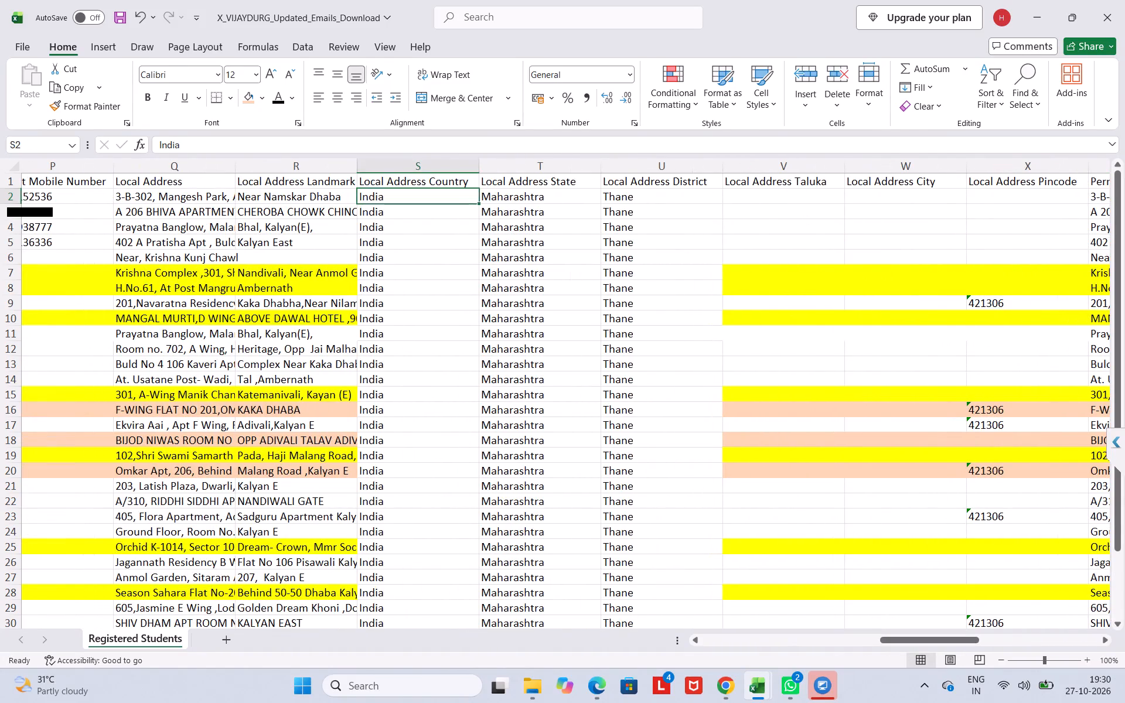
drag(460, 187, 620, 199)
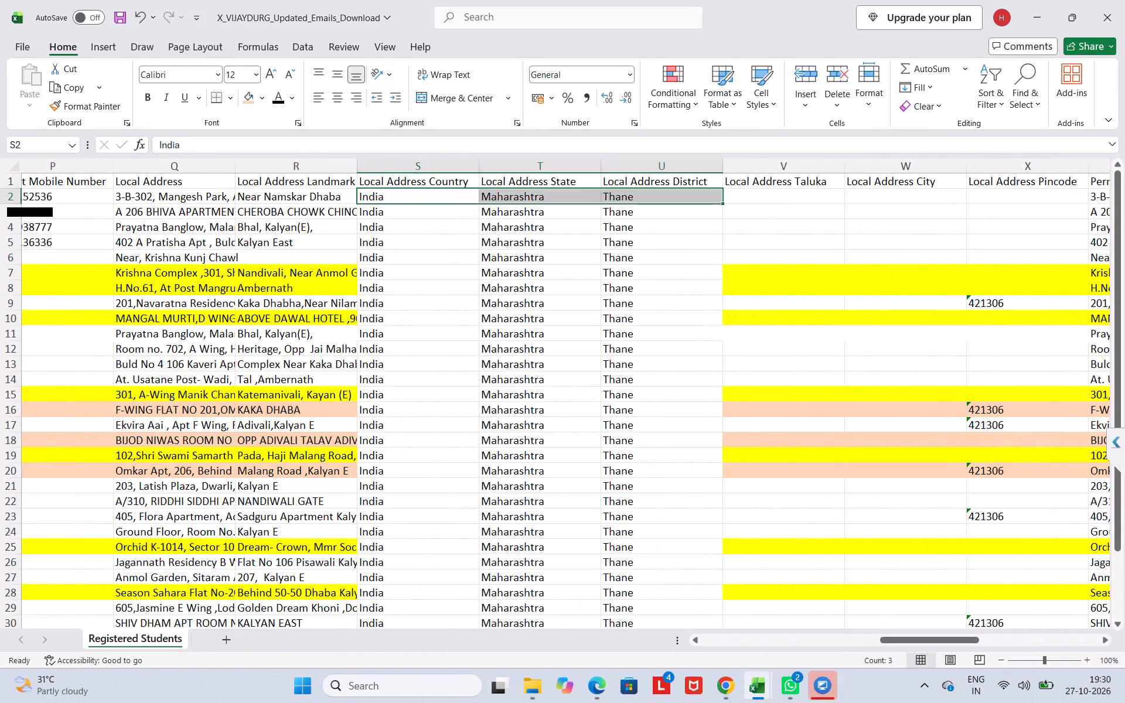
key(ctrl+Down)
key(Up)
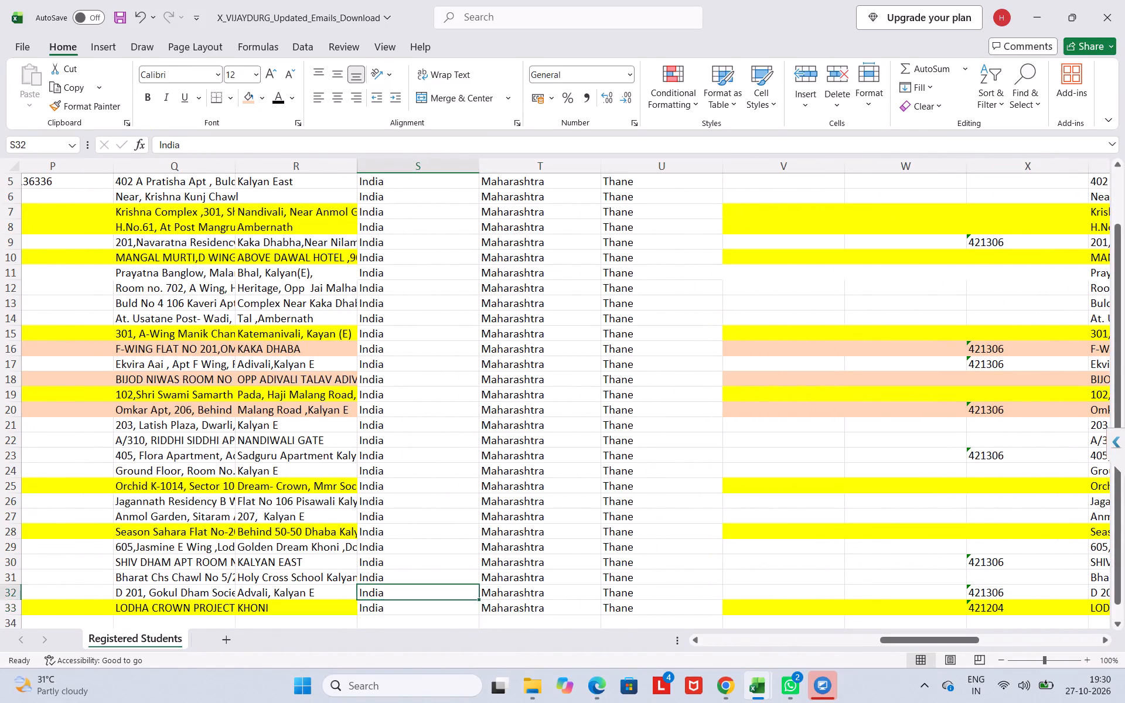
key(Up)
key(Up)
key(Up)
key(Up)
key(Up)
key(Up)
key(Up)
key(Up)
key(Up)
key(Up)
key(Up)
key(Up)
key(Up)
key(Up)
key(Up)
key(Up)
key(Up)
key(Up)
key(Up)
key(Up)
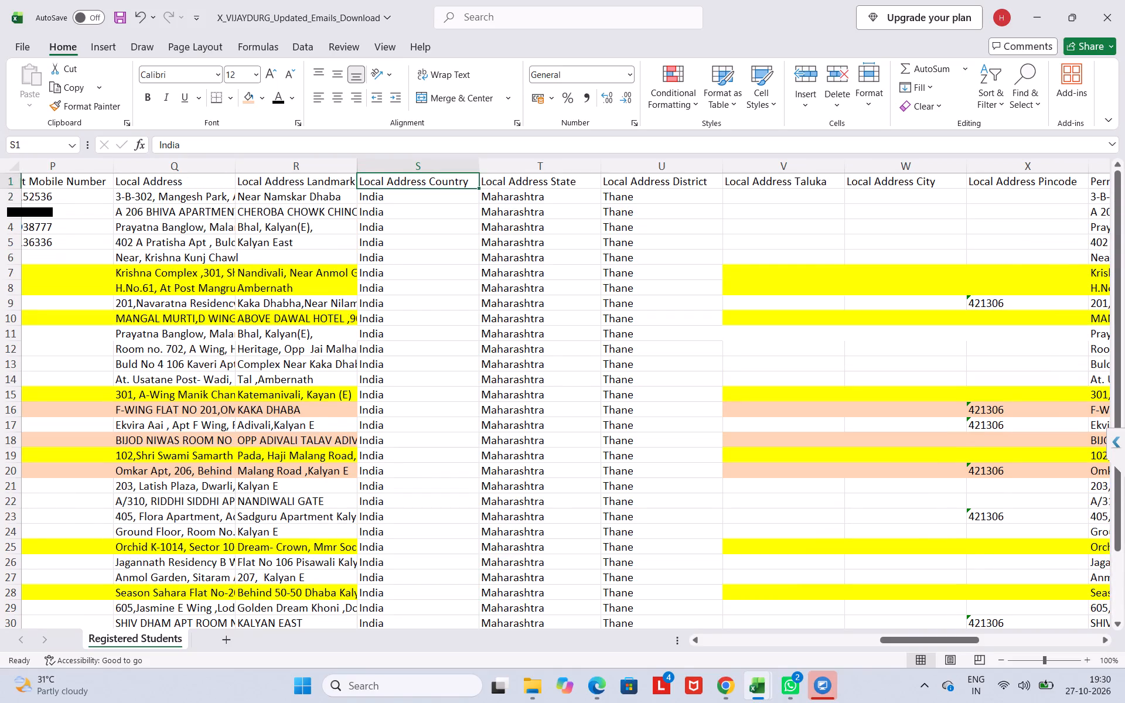
key(Down)
key(ctrl+Right)
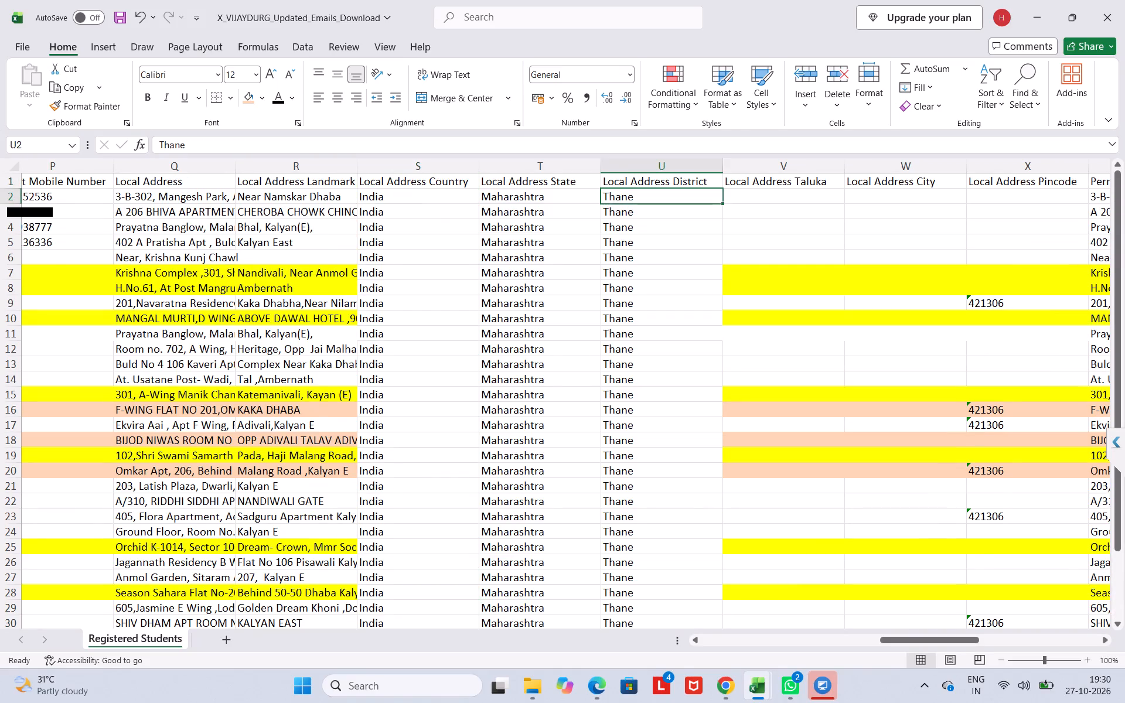
key(Left)
key(Left)
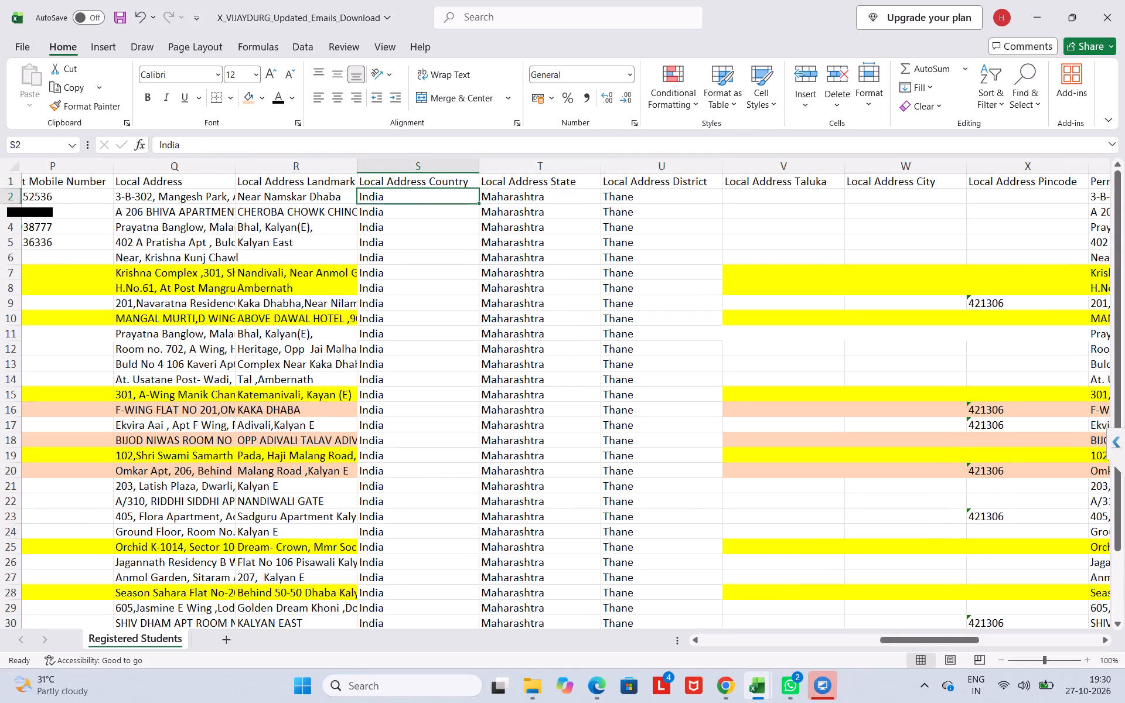
key(ctrl+shift+Right)
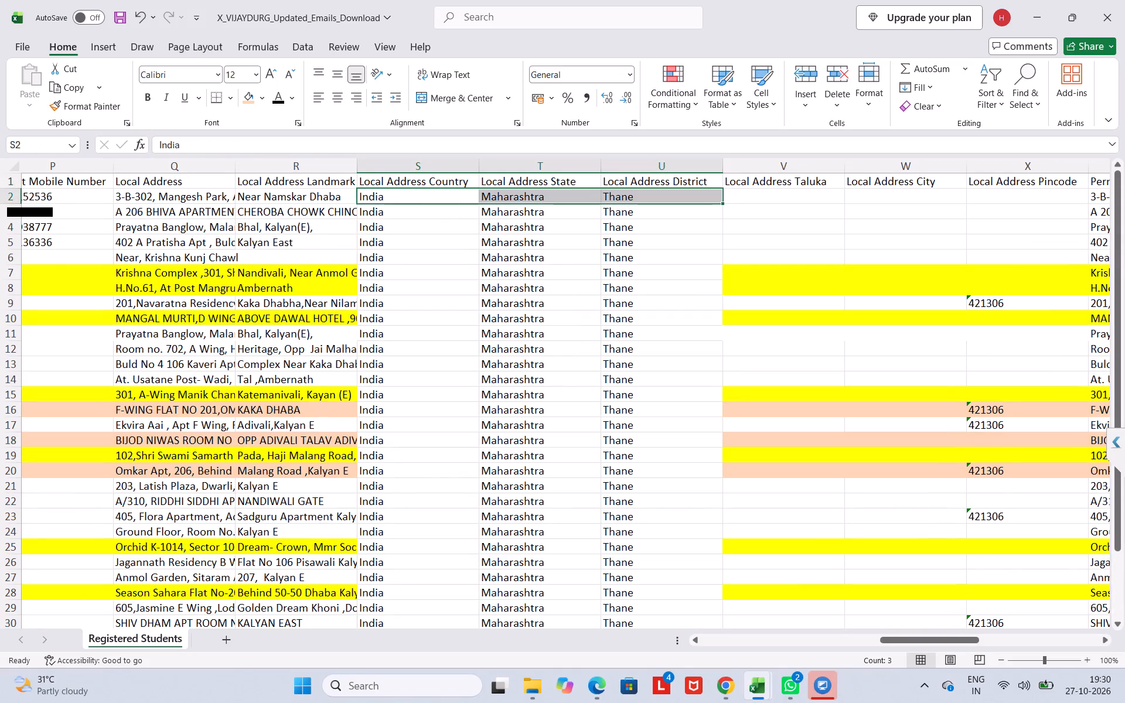
key(ctrl+shift+Down)
key(ctrl+c)
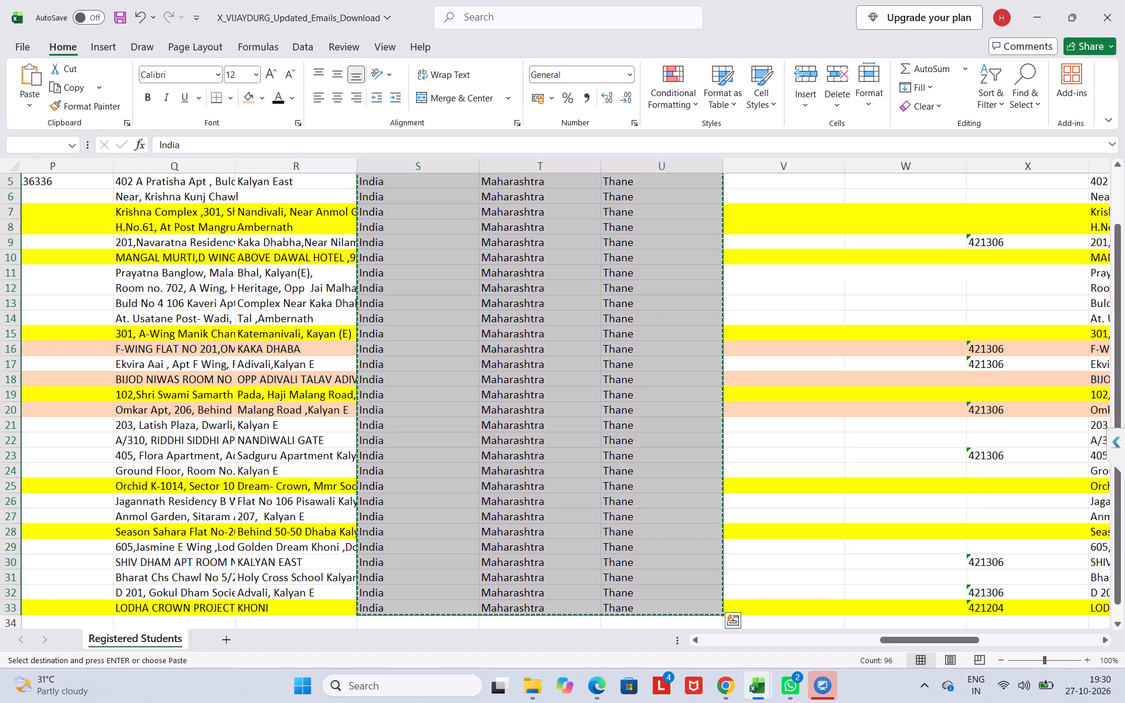
Paste the copied values into the Permanent Address Country, State and District columns for rows 2 to 33.
drag(889, 640, 1001, 645)
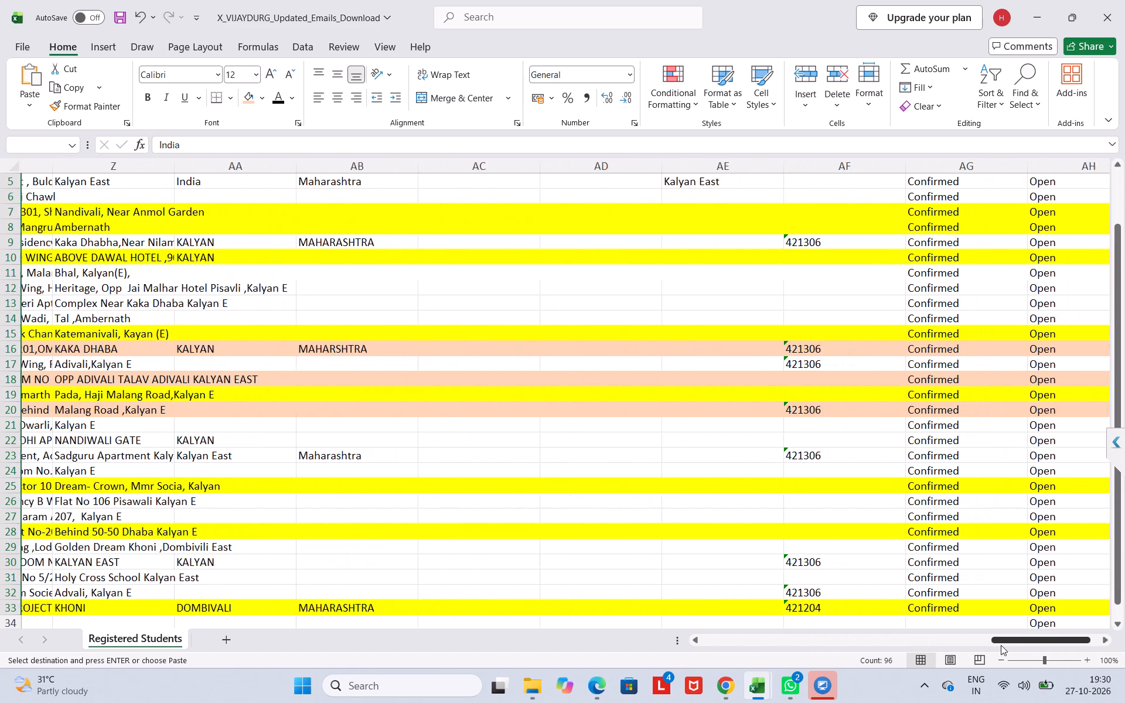
drag(1001, 645, 1004, 645)
scroll(750, 291, up, 7)
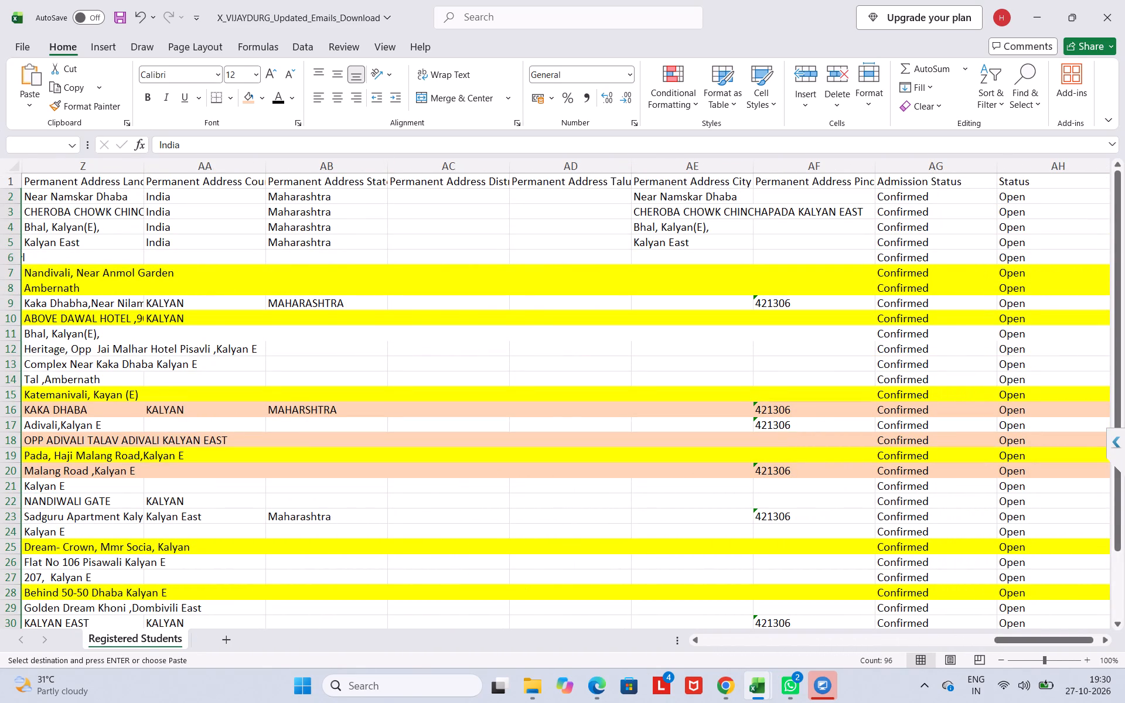
drag(201, 194, 414, 200)
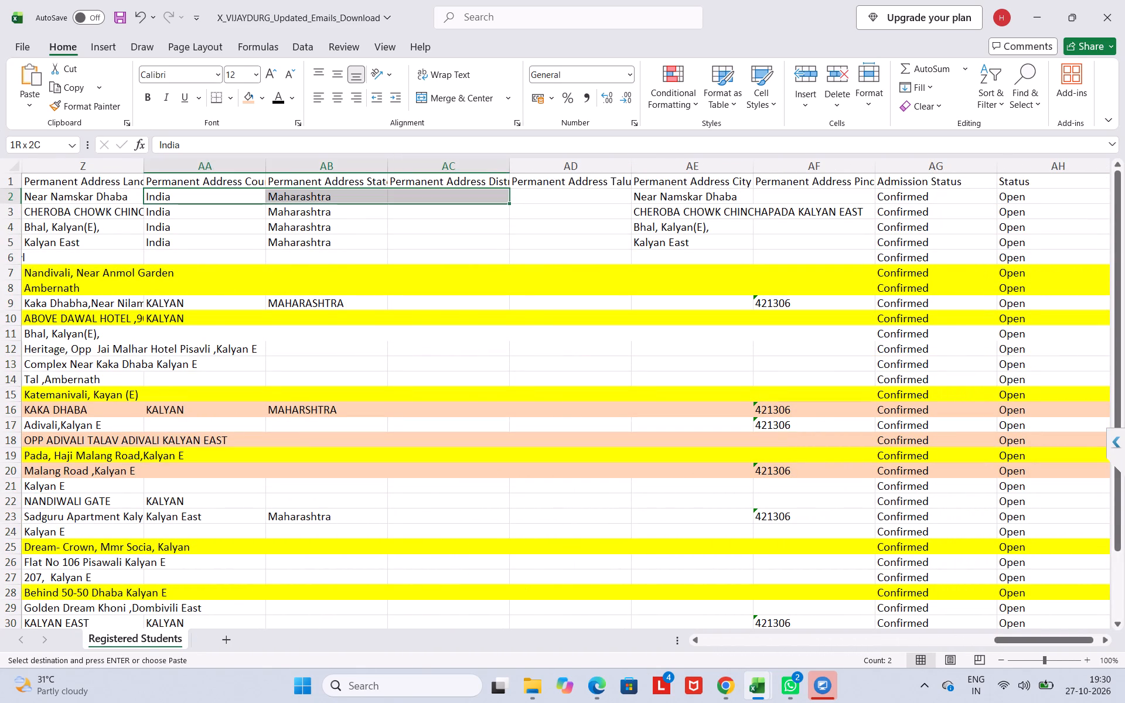
drag(414, 200, 428, 201)
key(ctrl+v)
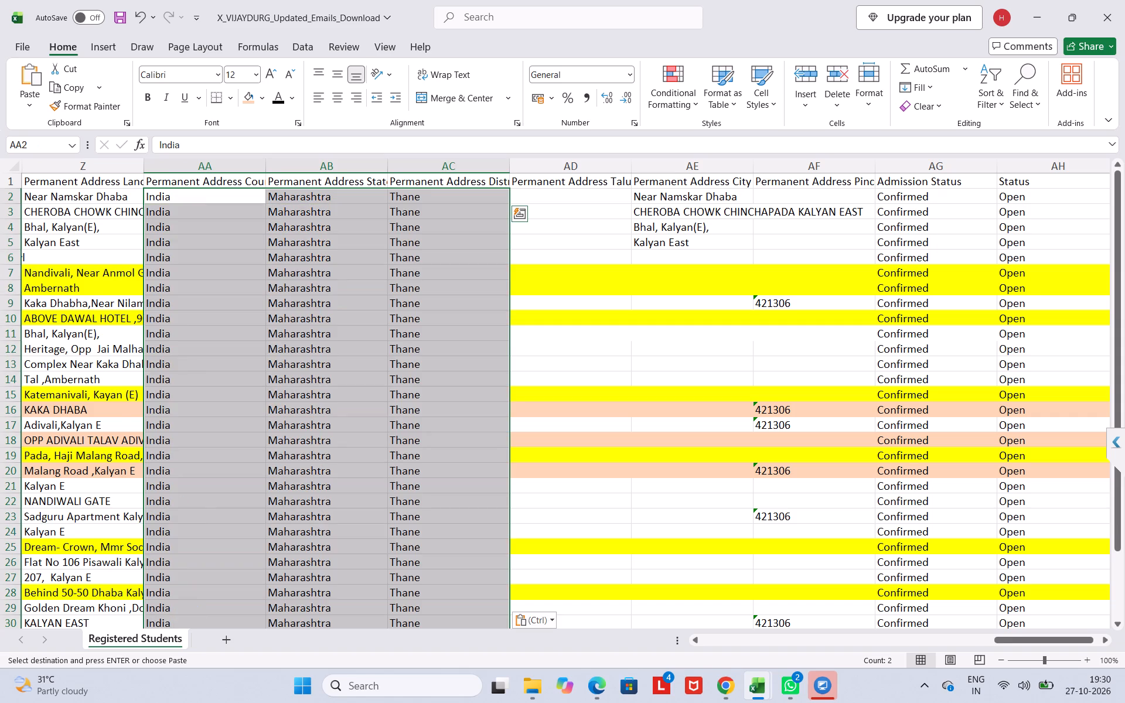
scroll(423, 208, down, 5)
scroll(421, 210, up, 5)
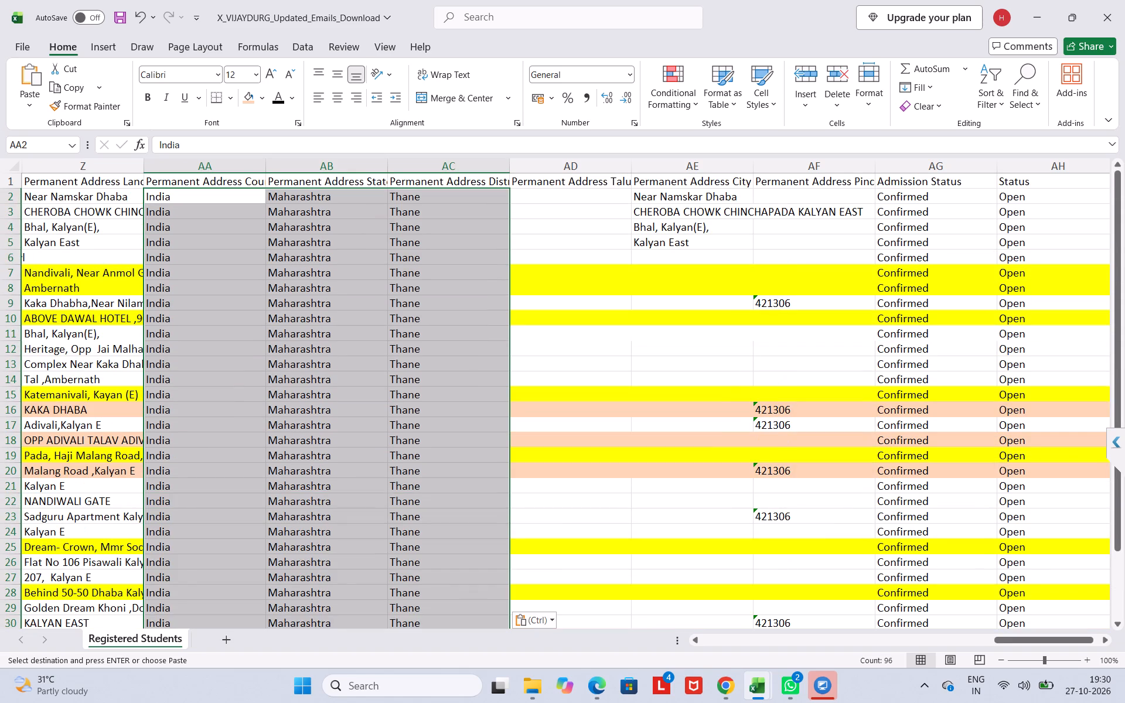
Save the corrected X_VIJAYDURG_Updated_Emails_Download workbook and recheck the Local Address columns.
key(ctrl+s)
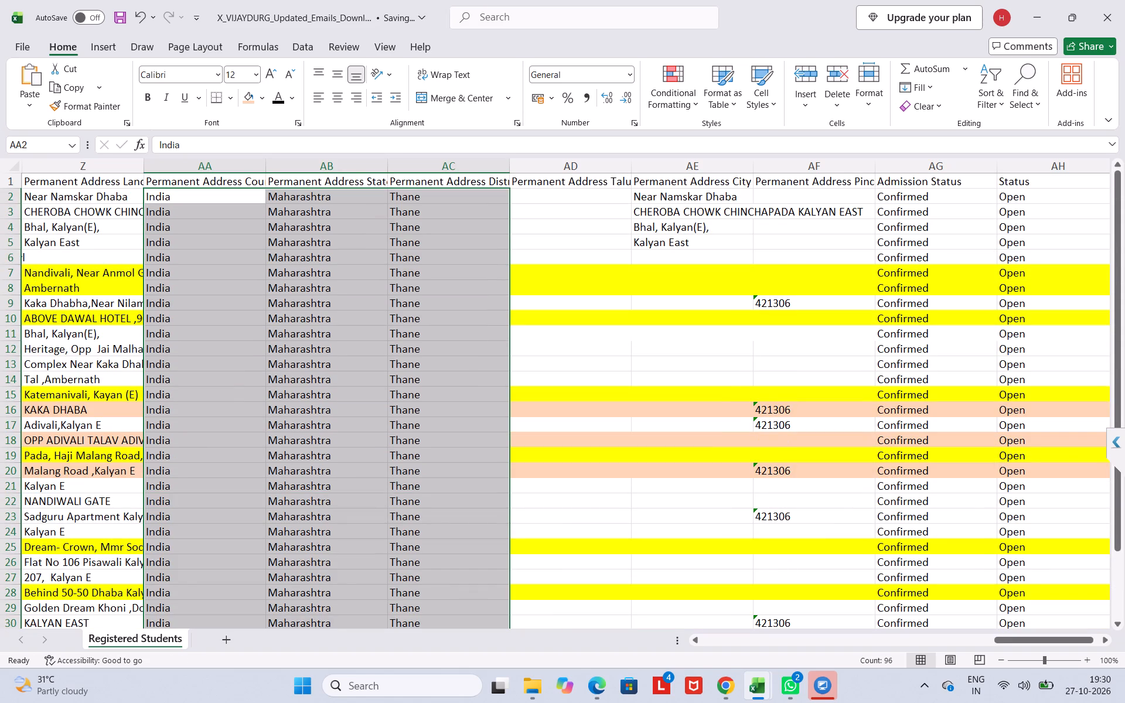
drag(997, 640, 956, 644)
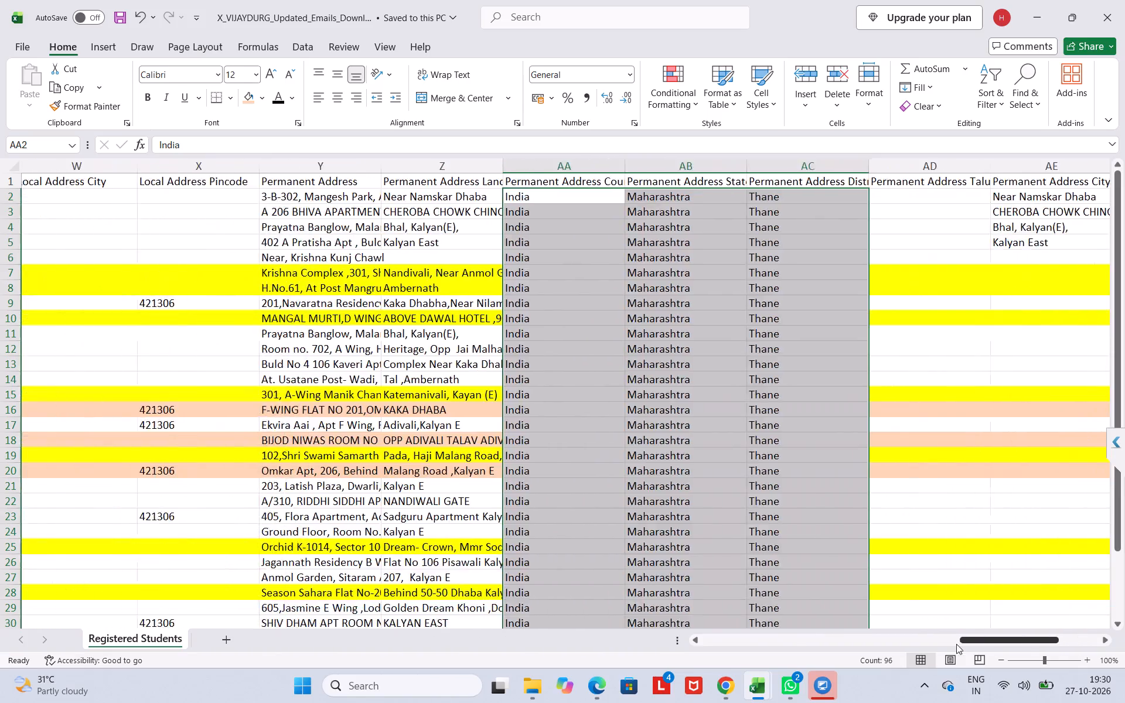
drag(956, 644, 875, 644)
click(830, 333)
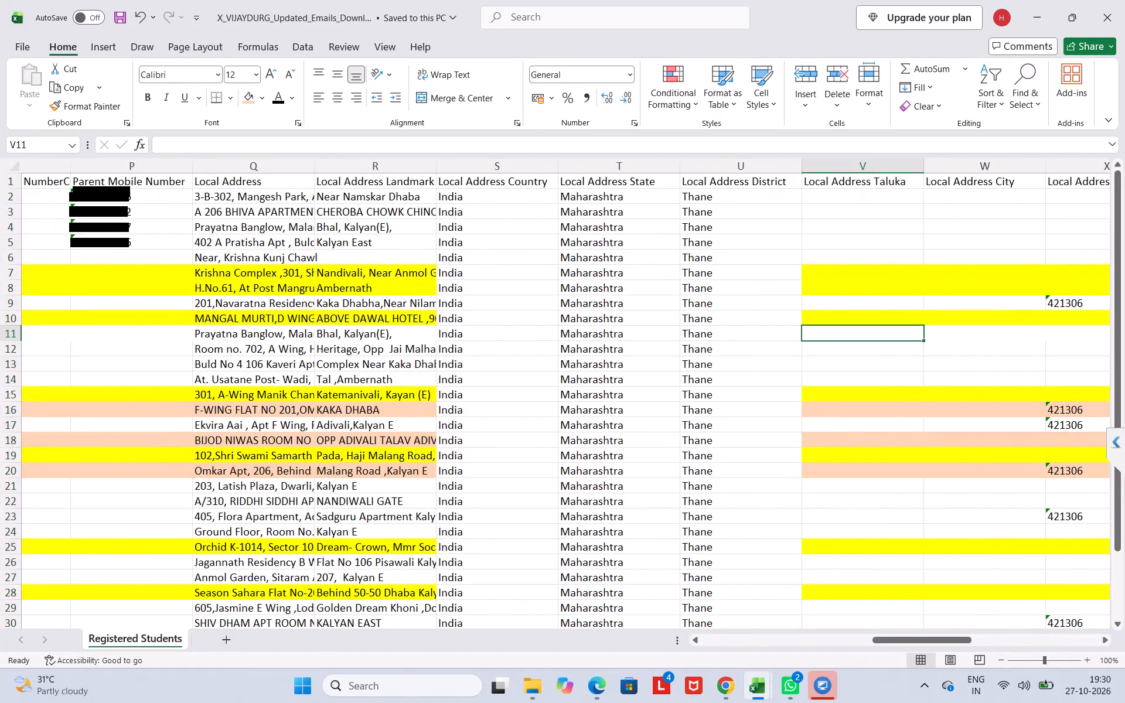
key(ctrl+s)
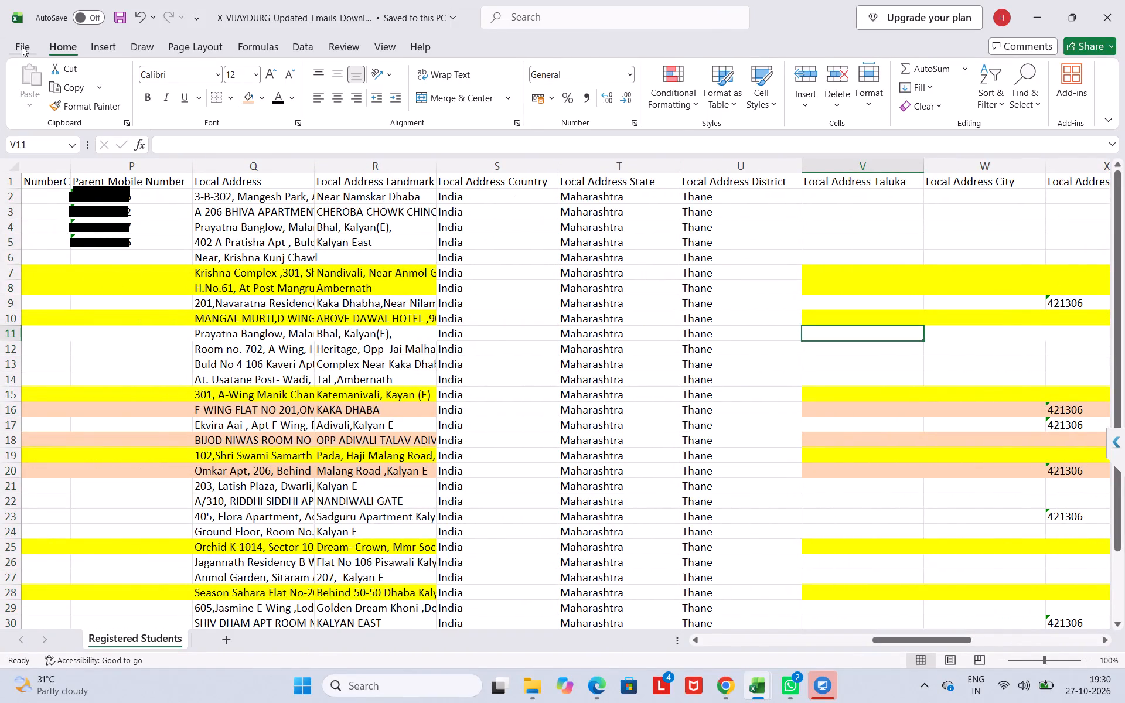
Save a copy of the workbook as X_VIJAYDURG_Updated_Emails_Download in the Desktop folder Arya_email update.
click(22, 46)
click(40, 267)
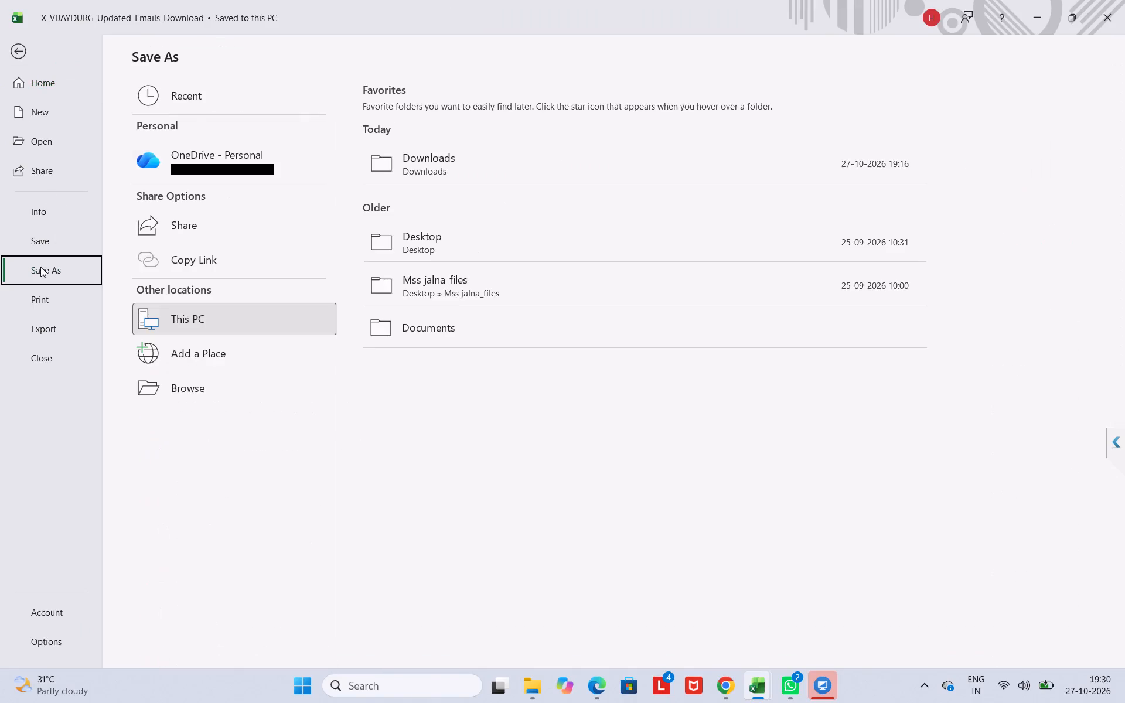
click(404, 241)
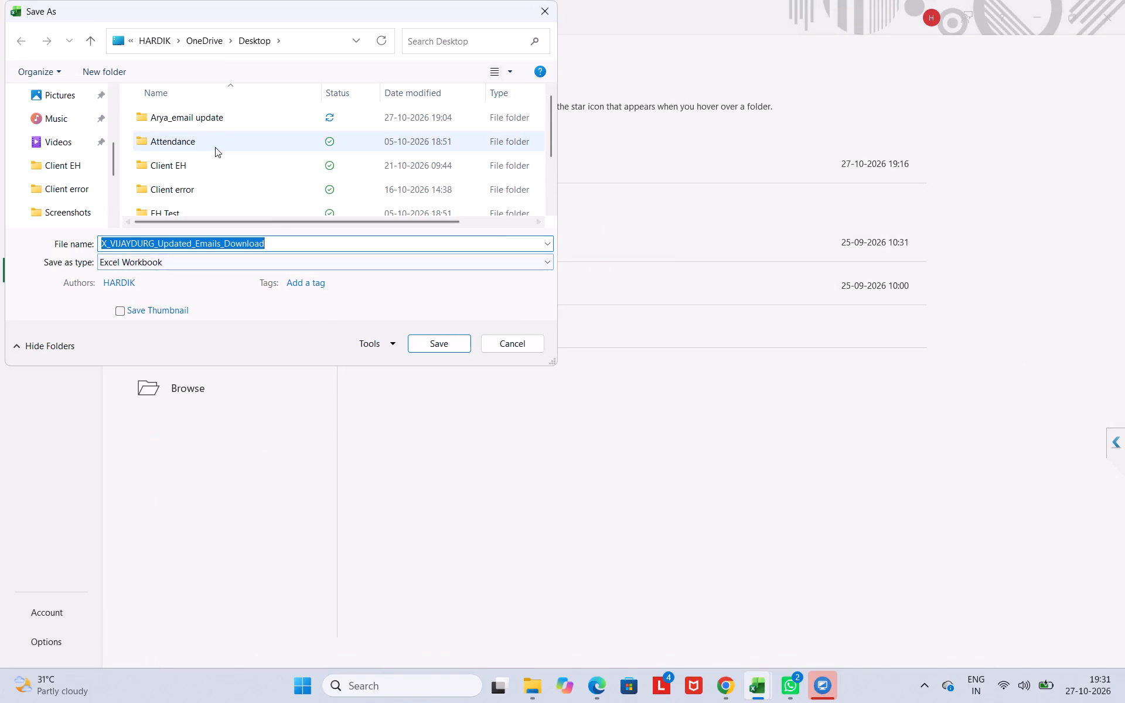
double_click(212, 122)
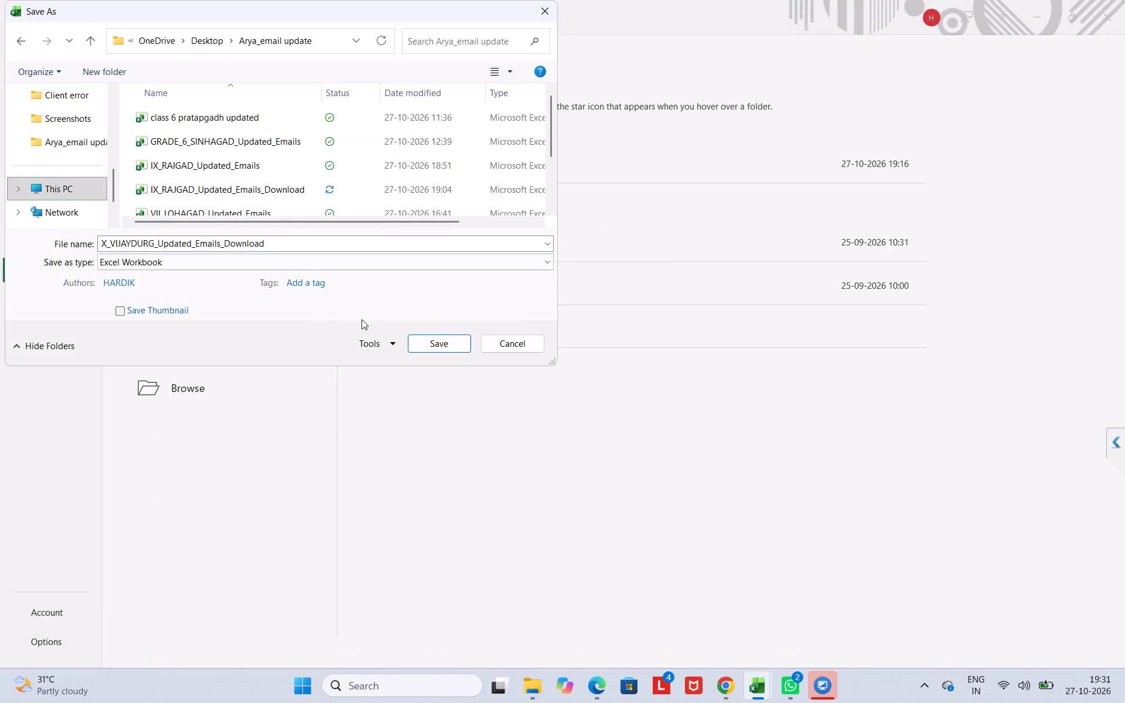
click(430, 343)
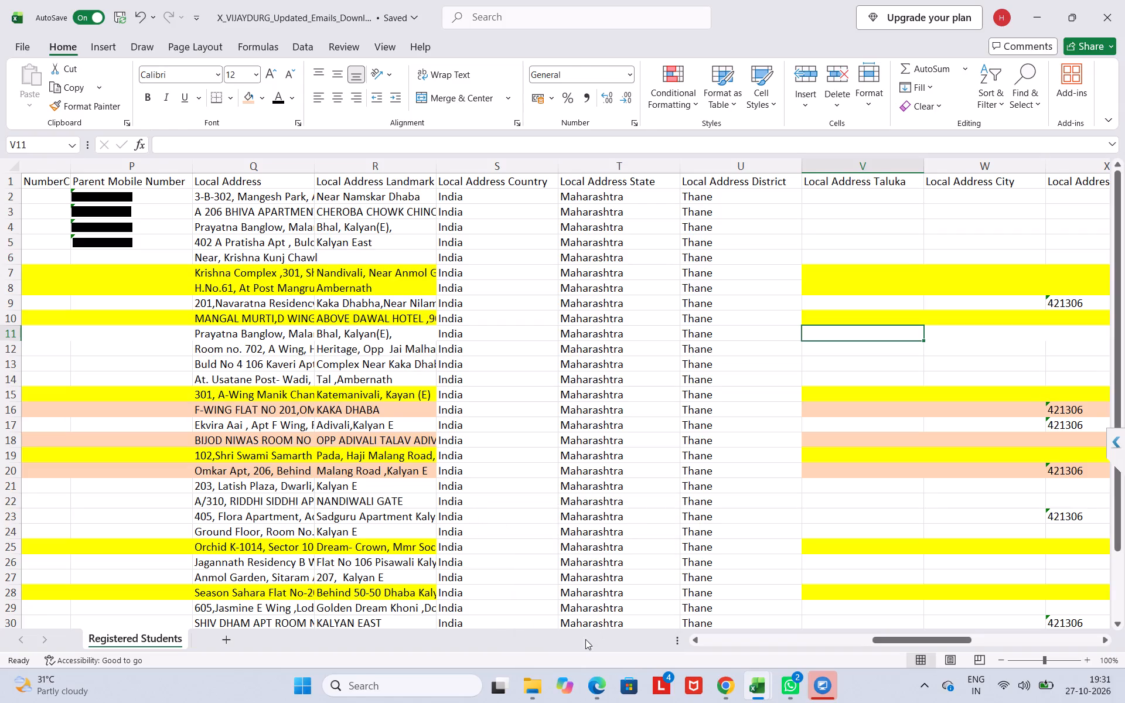
In Vmedulife, close the old import results and load X_VIJAYDURG_Updated_Emails_Download from Downloads into a new update of existing students.
click(595, 621)
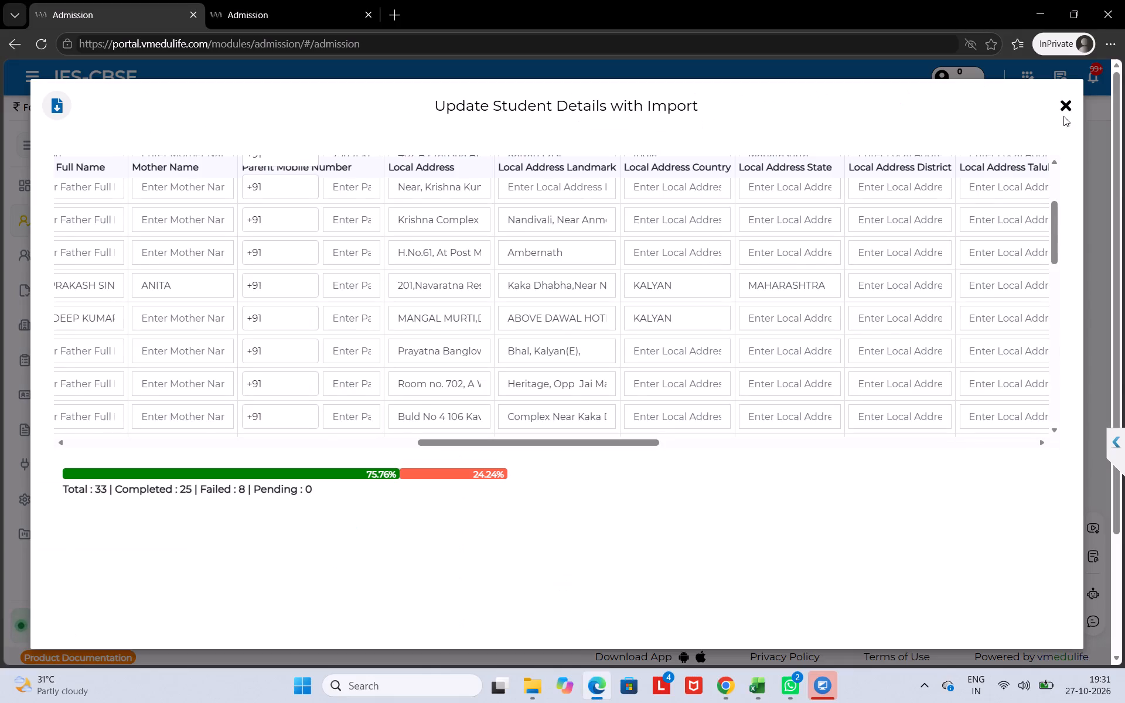
click(1065, 107)
click(868, 159)
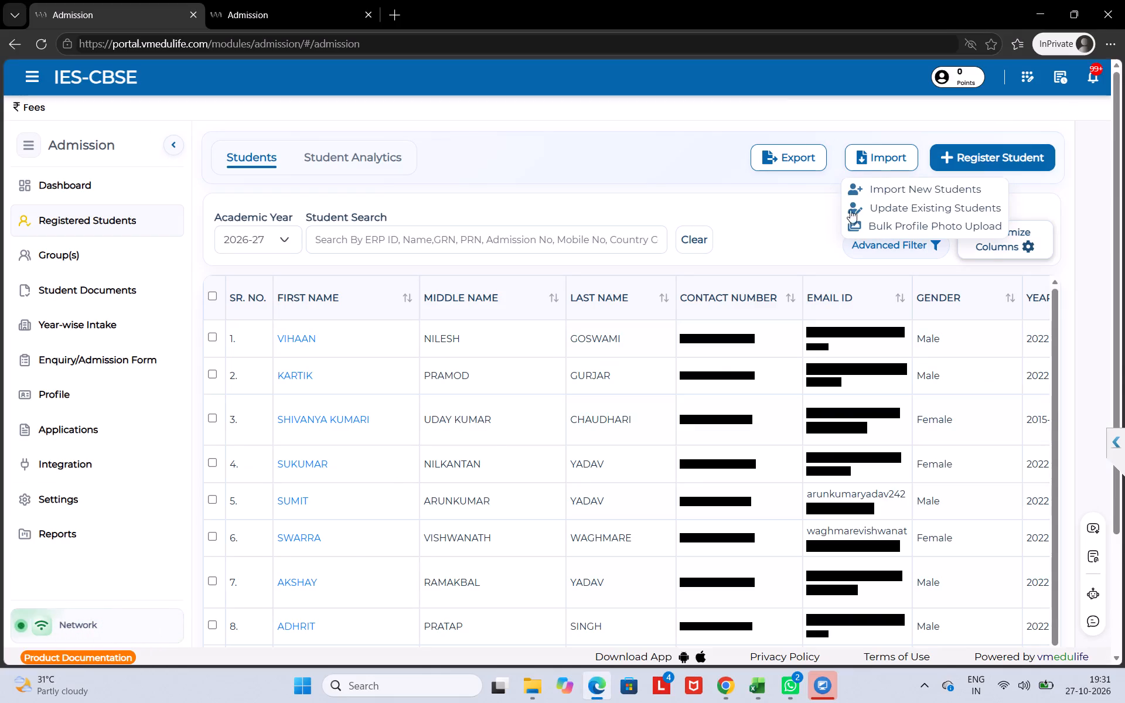
click(857, 204)
click(517, 569)
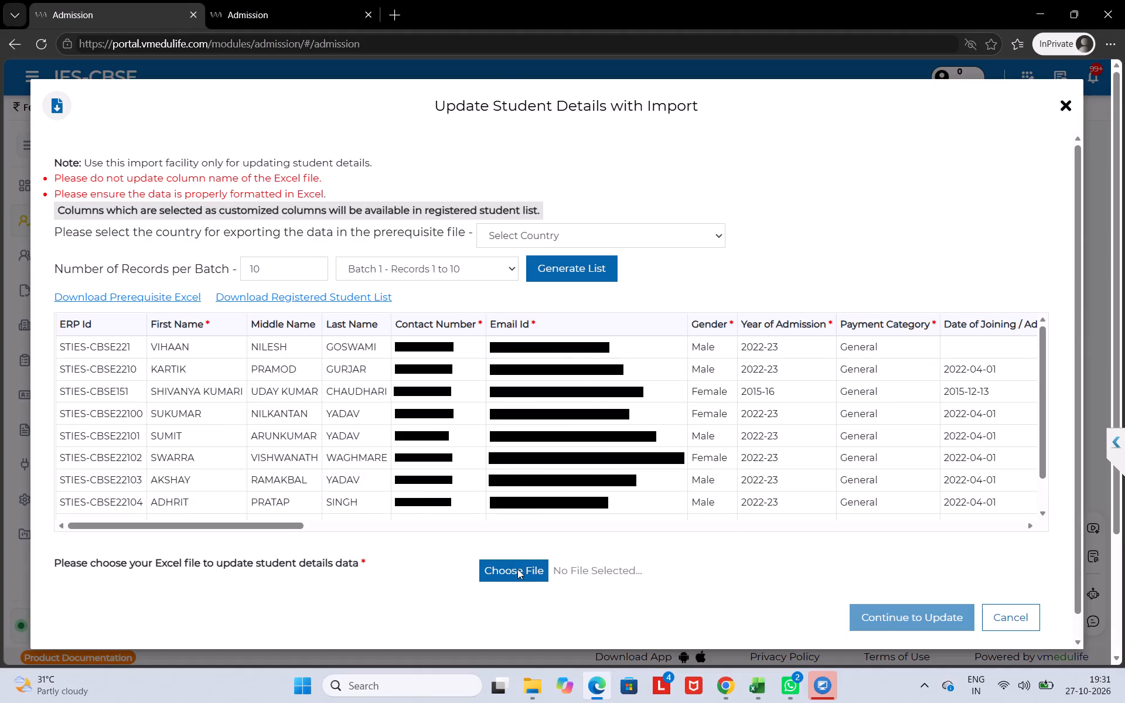
click(162, 154)
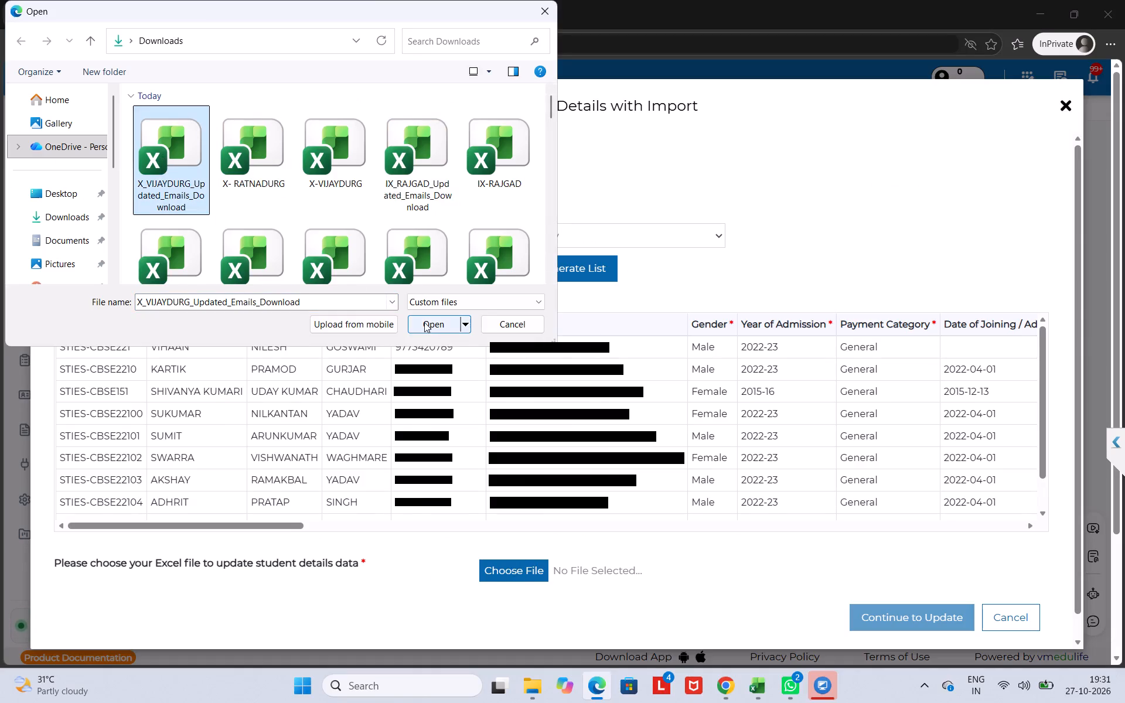
click(424, 322)
click(884, 615)
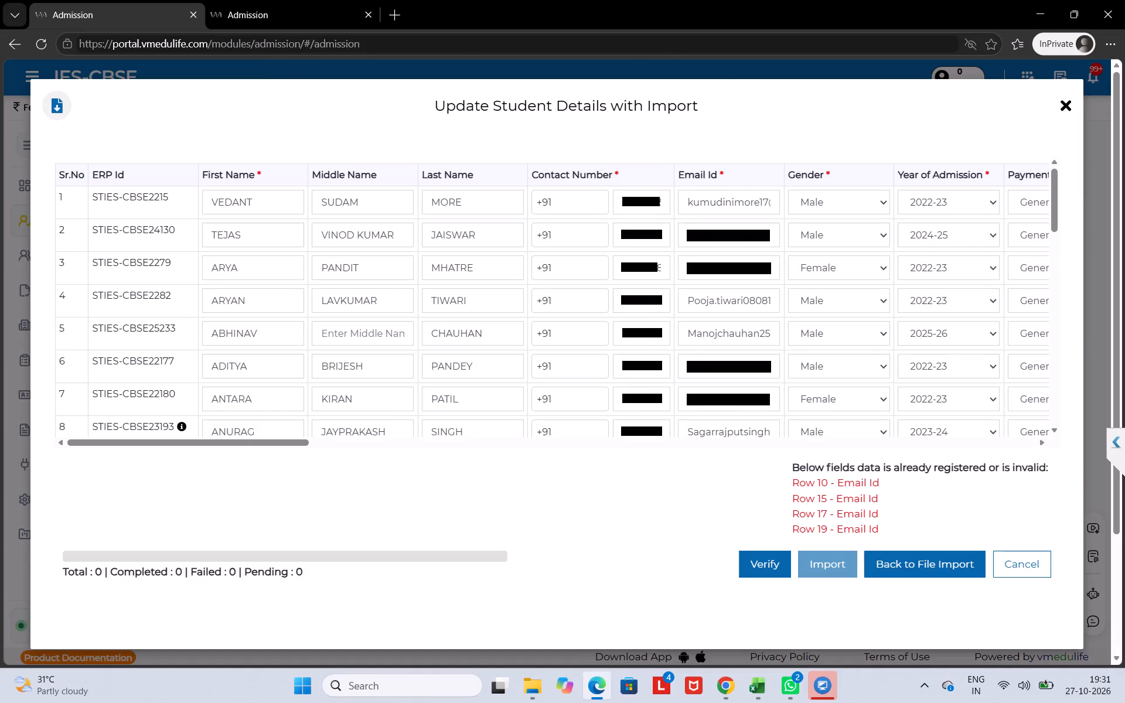
Examine the flagged Email Id entries in the import preview and compare row 19's with the Email Id column in the Excel workbook.
scroll(550, 303, down, 3)
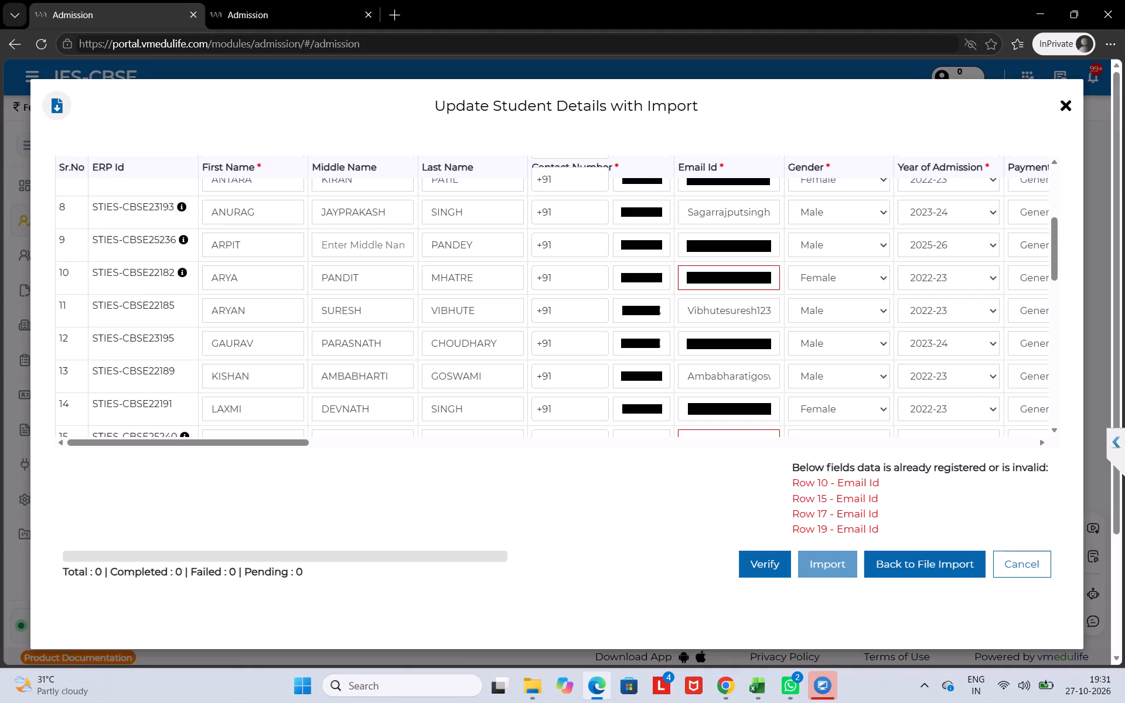
scroll(688, 286, down, 5)
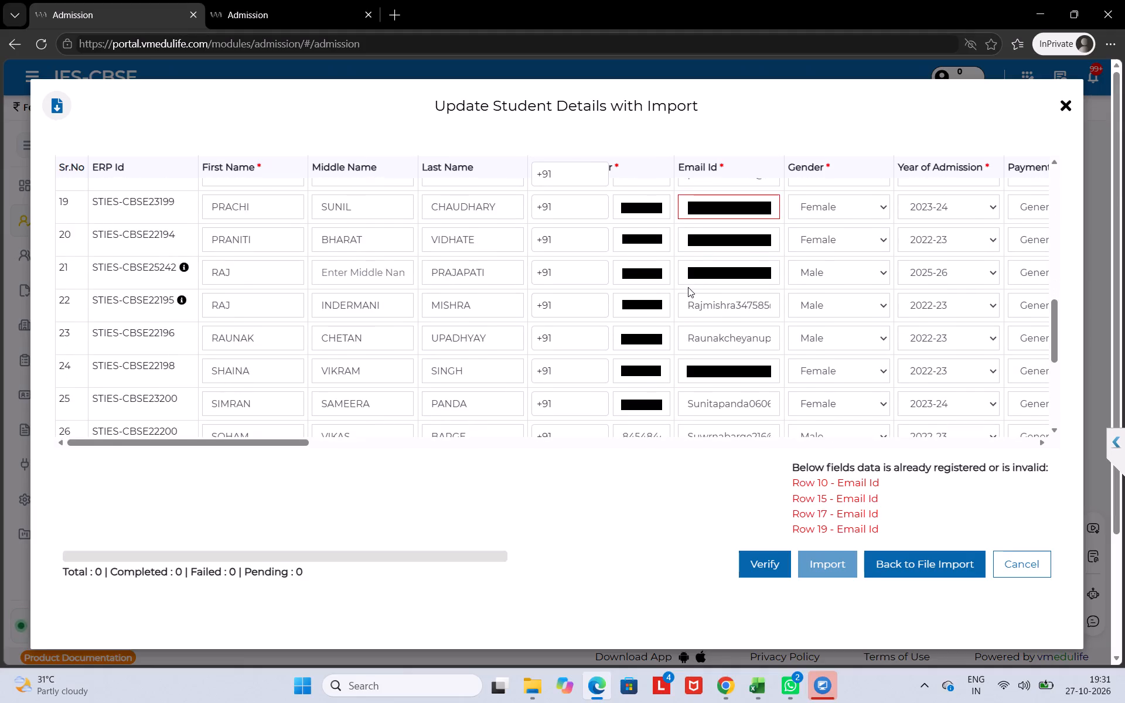
scroll(688, 287, up, 1)
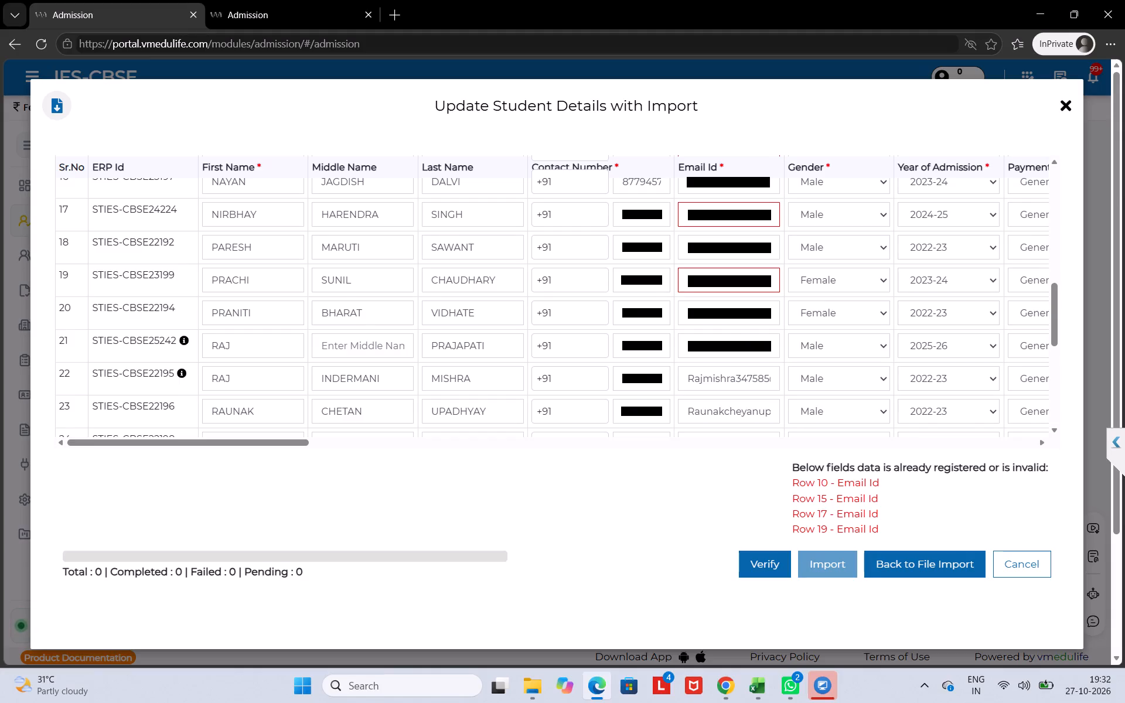
drag(683, 279, 802, 283)
click(929, 627)
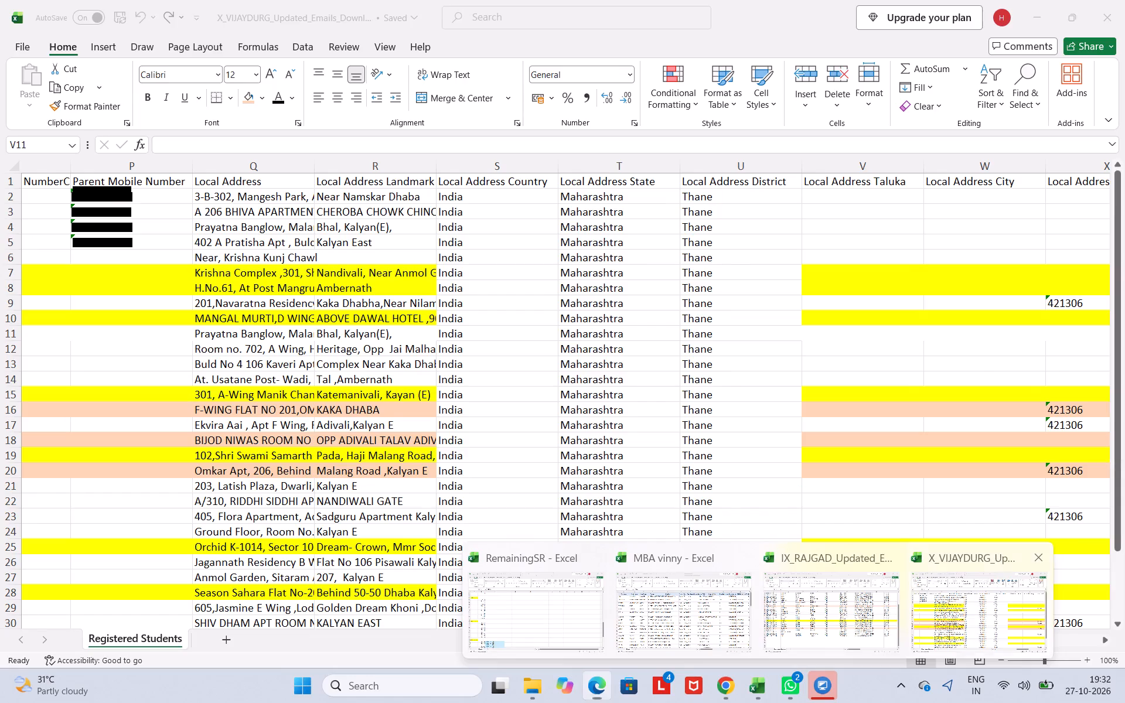
drag(928, 644, 570, 642)
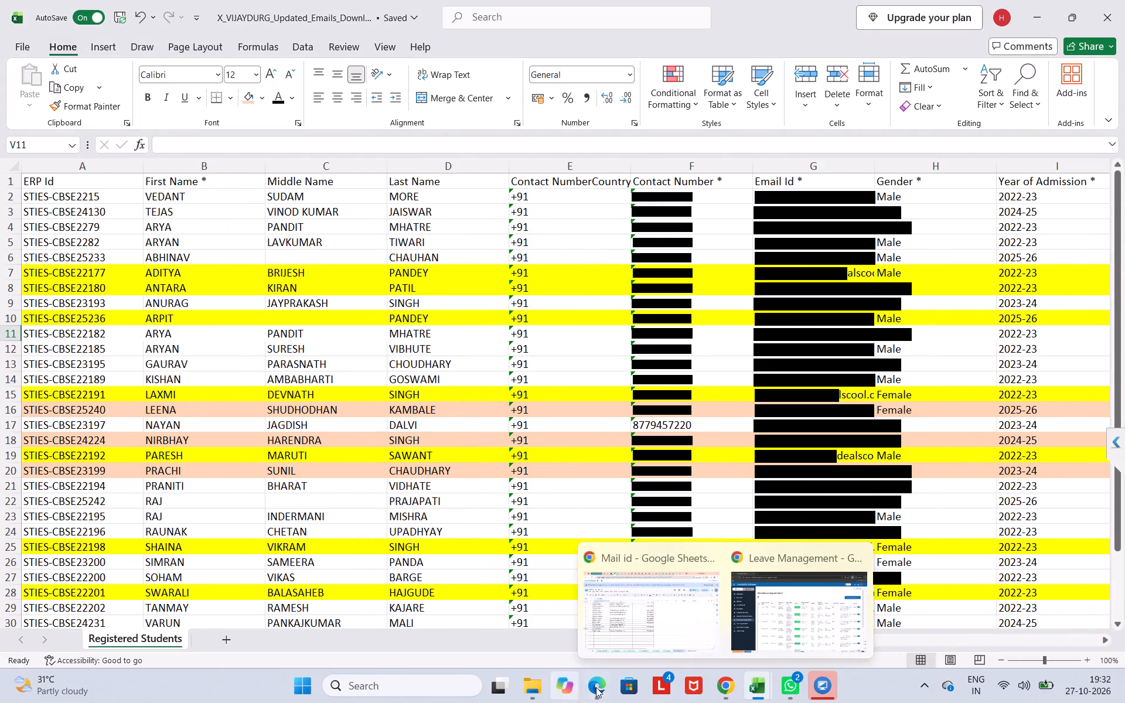
Return to the import preview in Edge and examine the rows with flagged Email Ids and the info markers beside their ERP Ids.
click(594, 617)
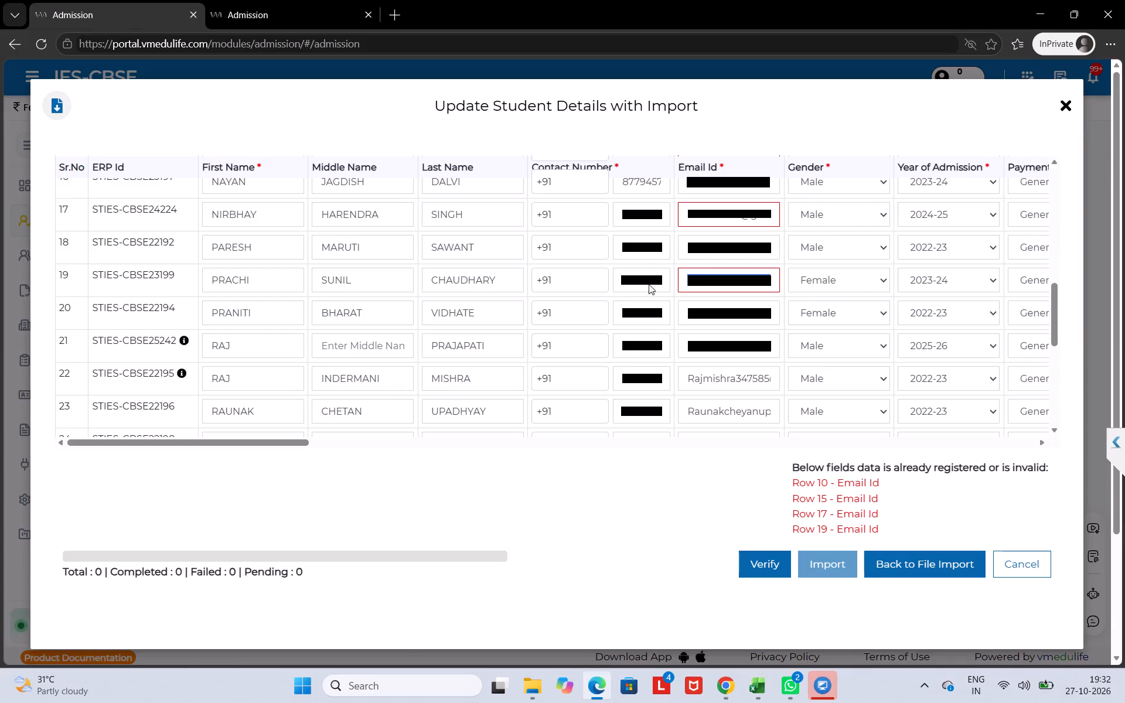
scroll(340, 280, up, 1)
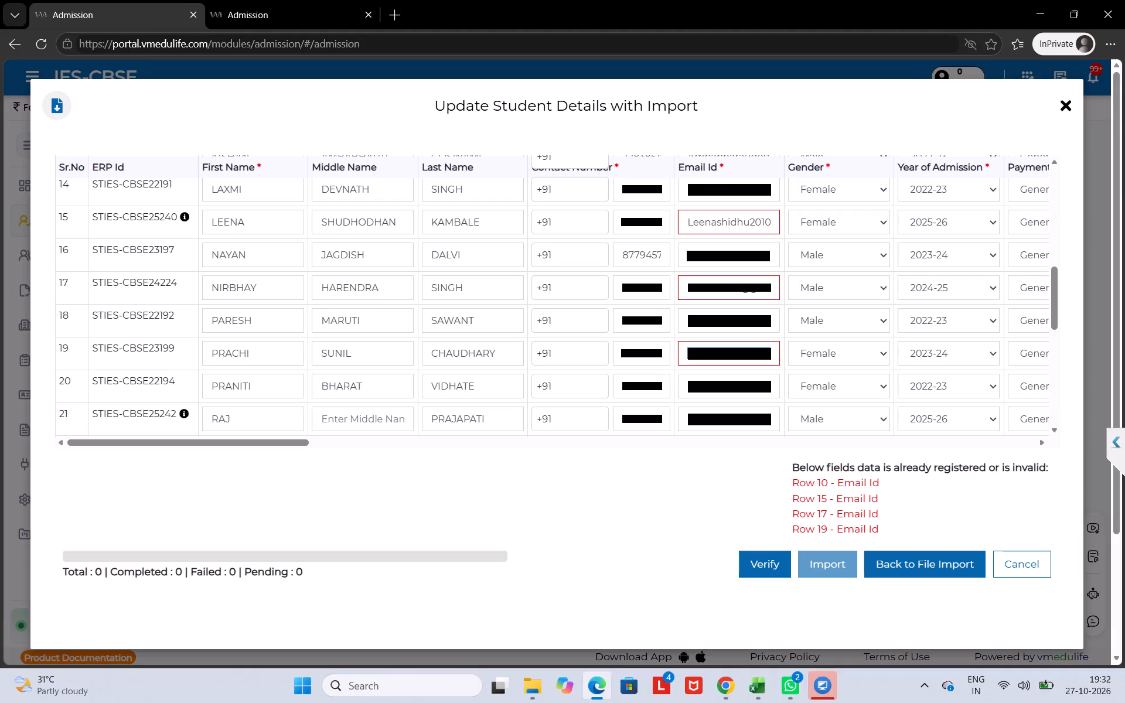
scroll(385, 263, up, 2)
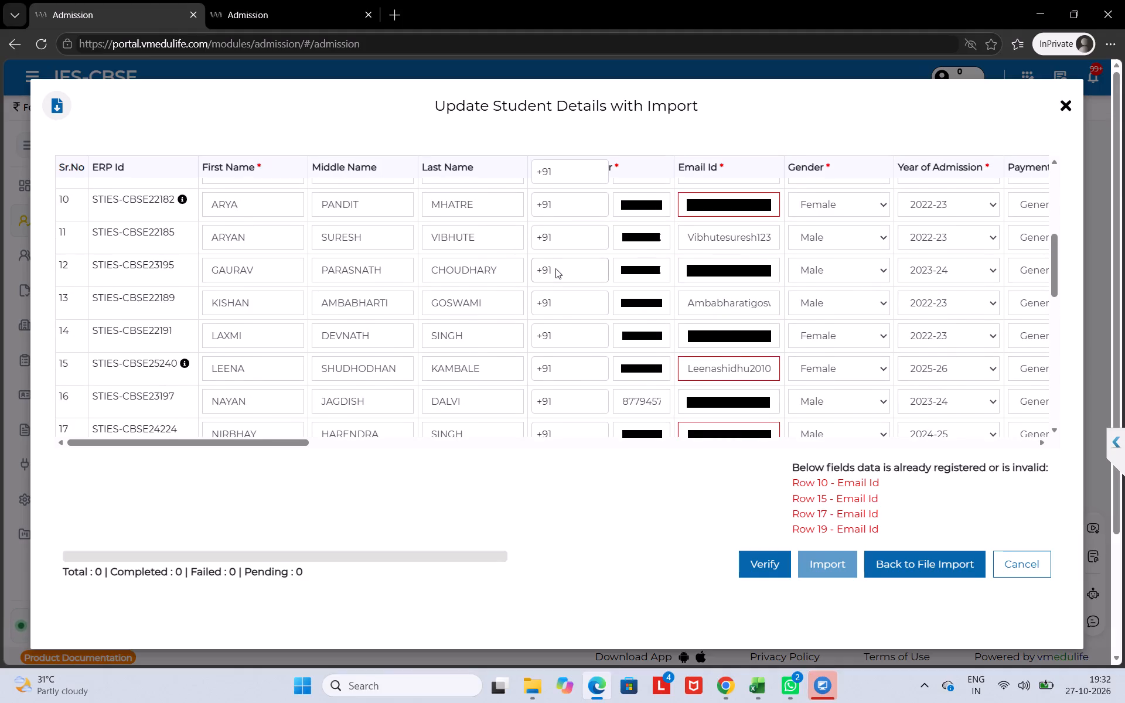
scroll(555, 268, up, 3)
scroll(510, 383, down, 1)
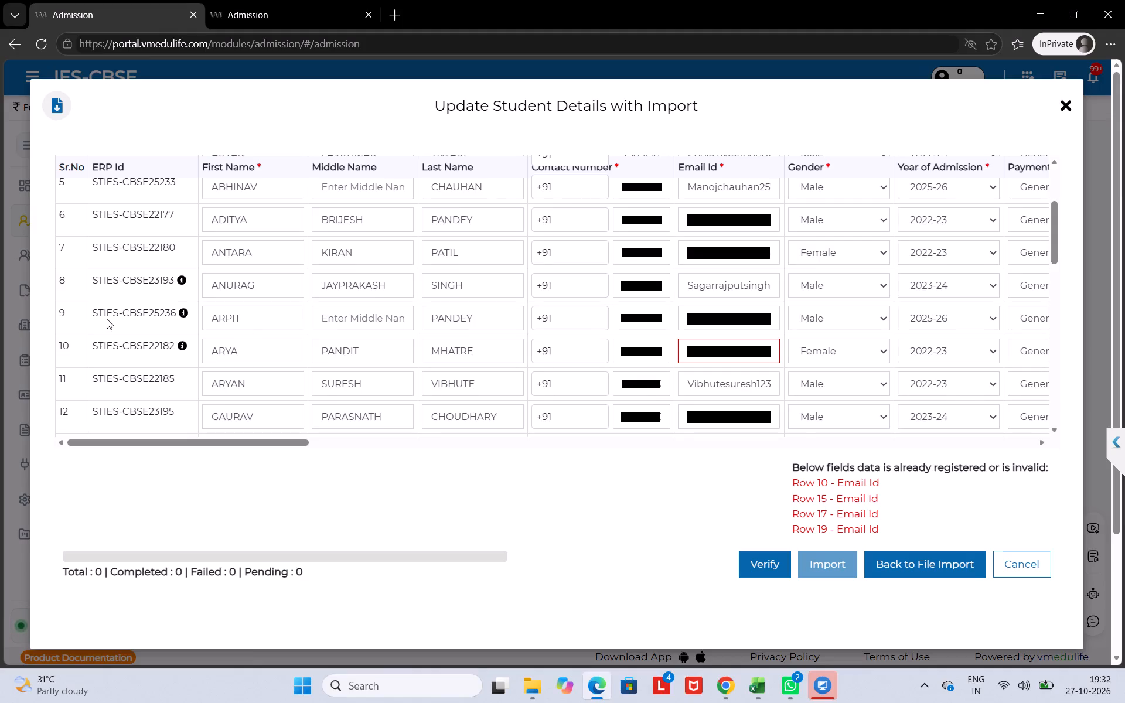
click(180, 278)
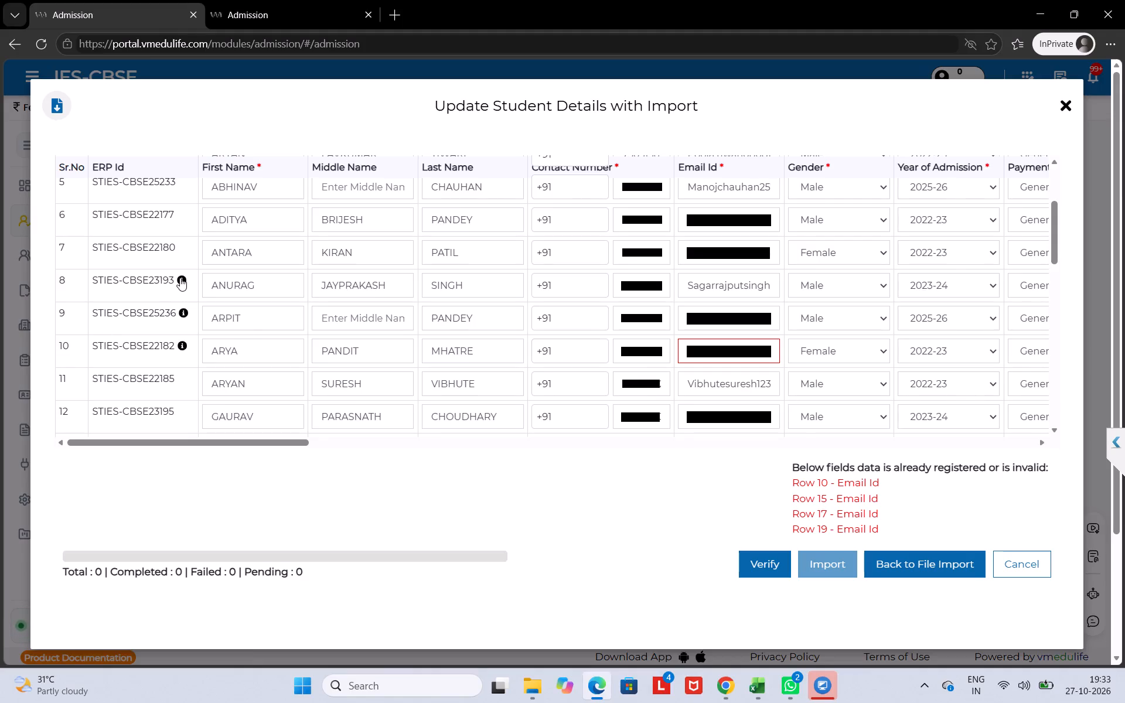
click(180, 278)
drag(687, 351, 826, 354)
scroll(736, 352, down, 3)
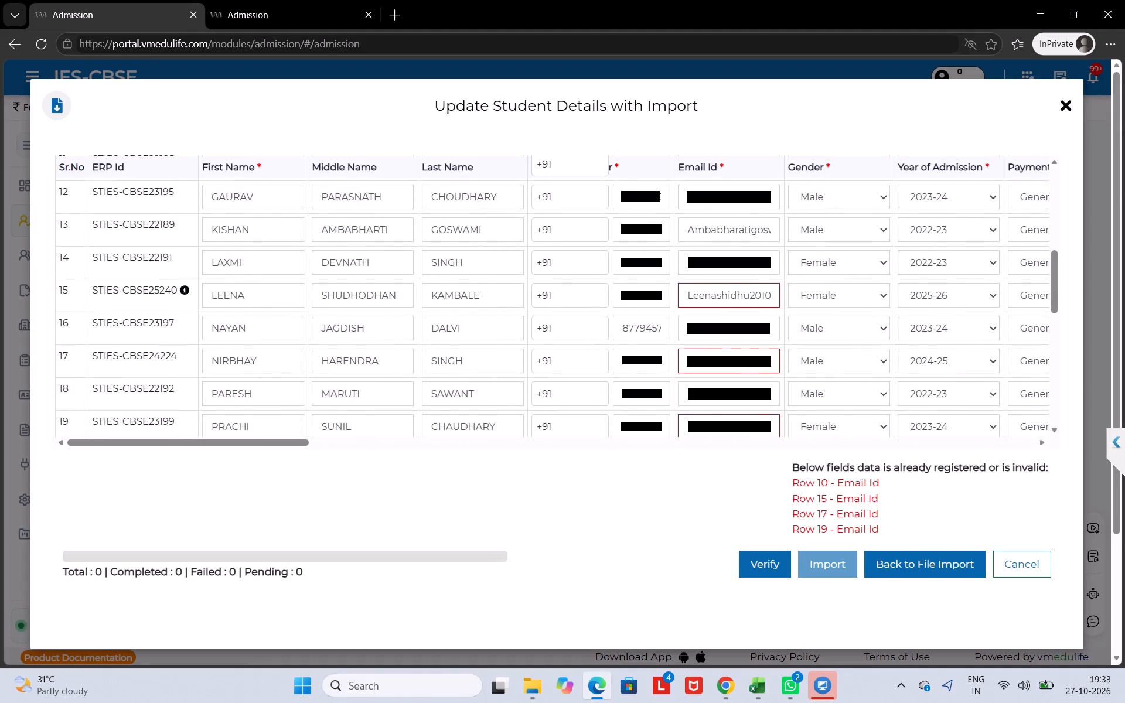
scroll(665, 427, down, 1)
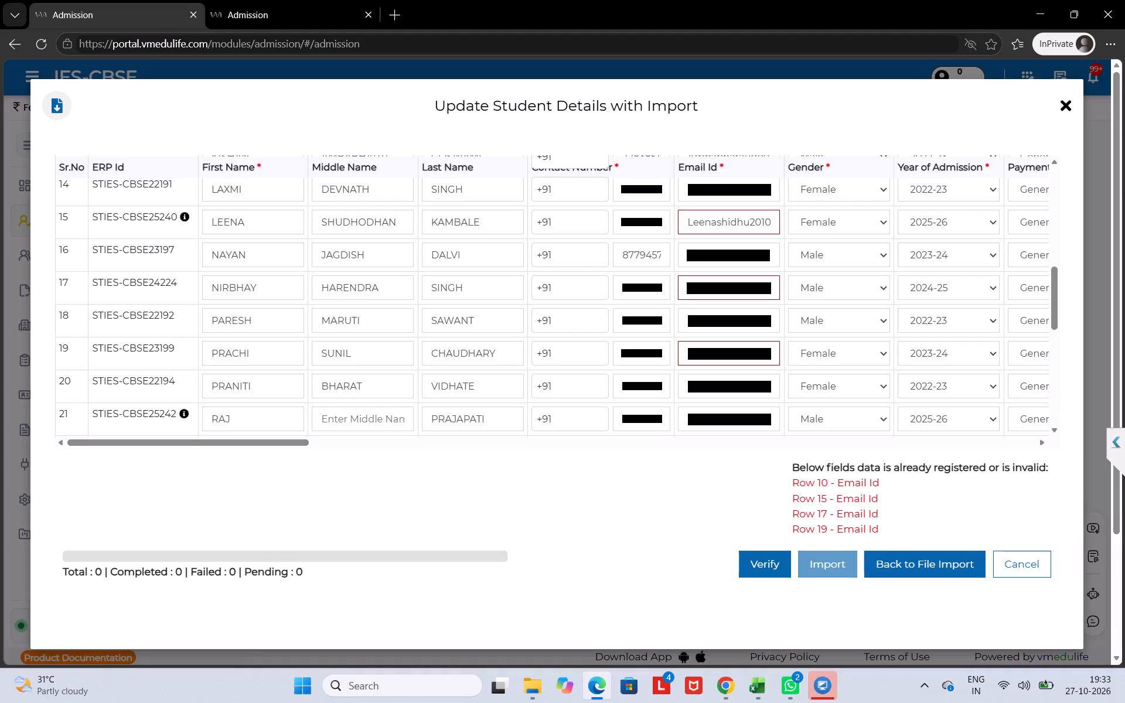
scroll(659, 352, up, 1)
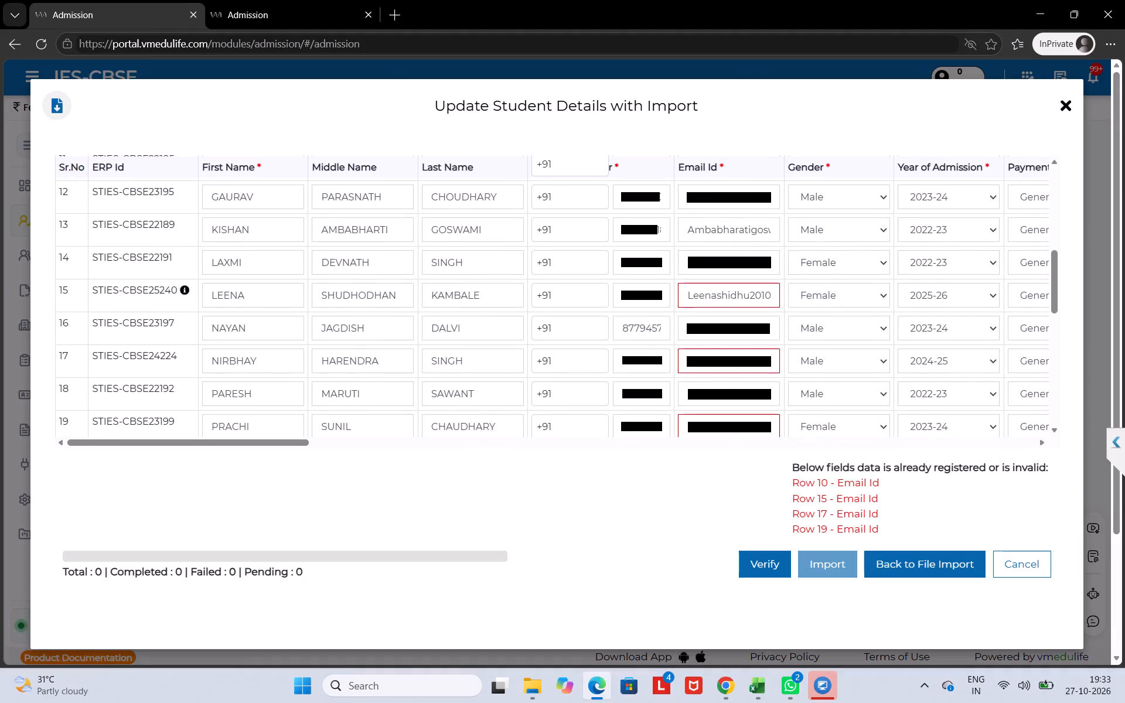
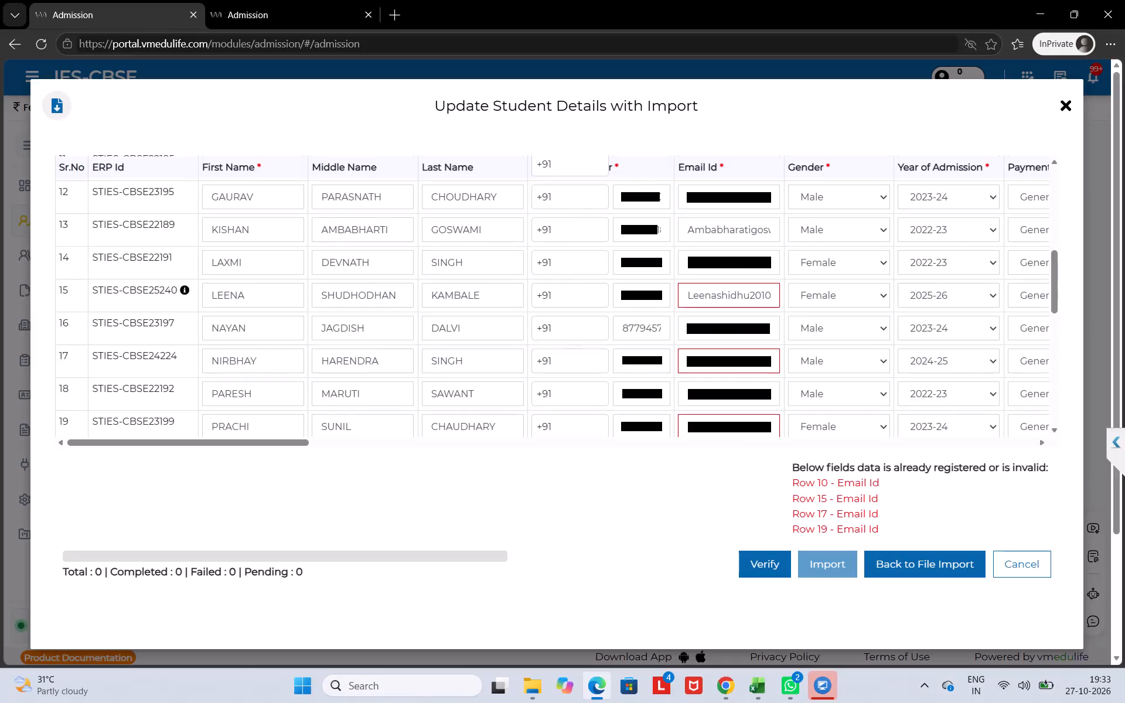
Examine the flagged Email Id entries of rows 15, 17 and 19 in the import preview.
click(685, 297)
click(684, 363)
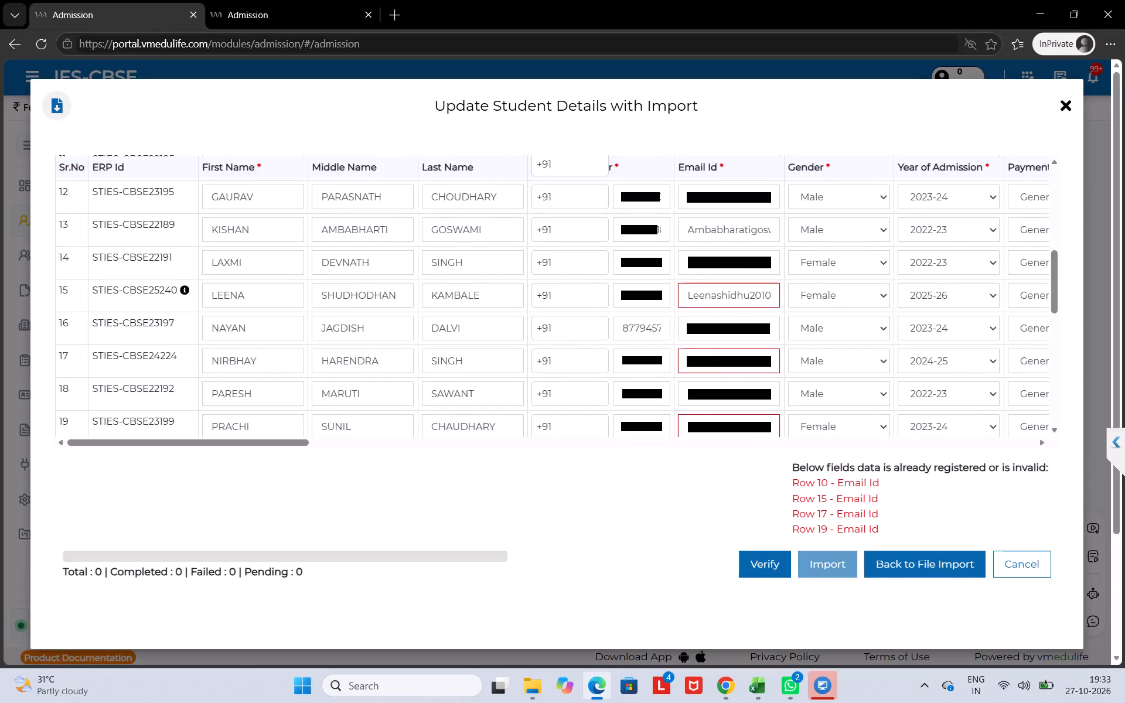
click(683, 428)
click(689, 295)
scroll(680, 299, down, 3)
scroll(693, 282, up, 3)
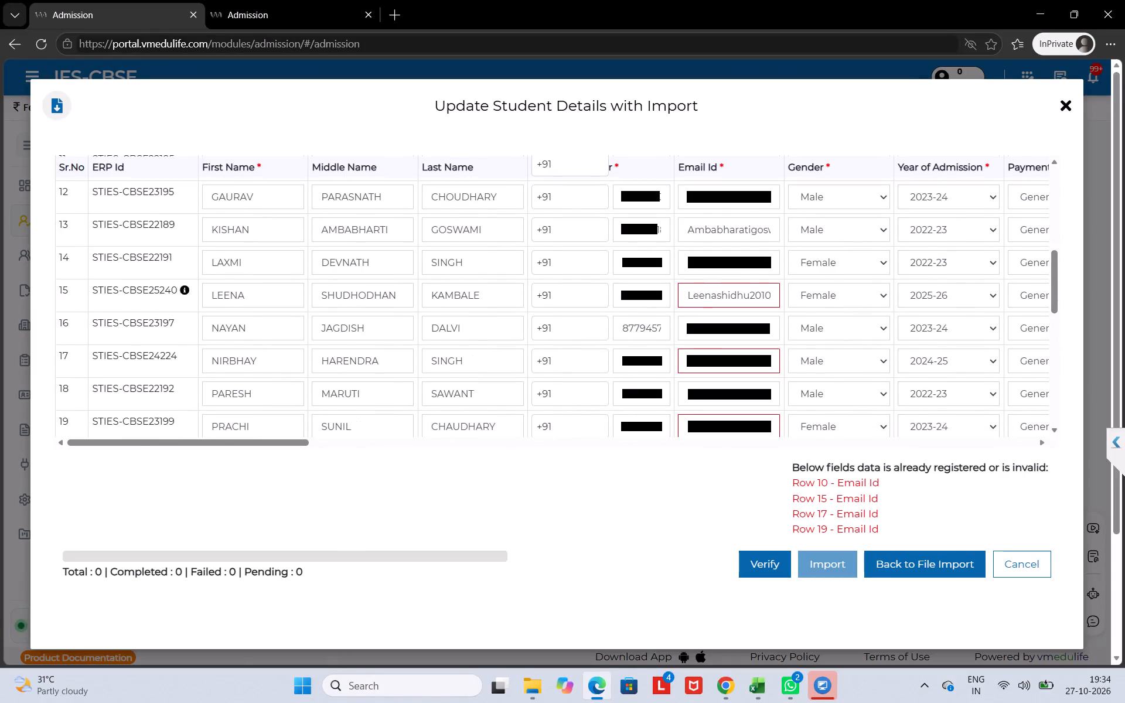
click(688, 359)
scroll(689, 370, down, 1)
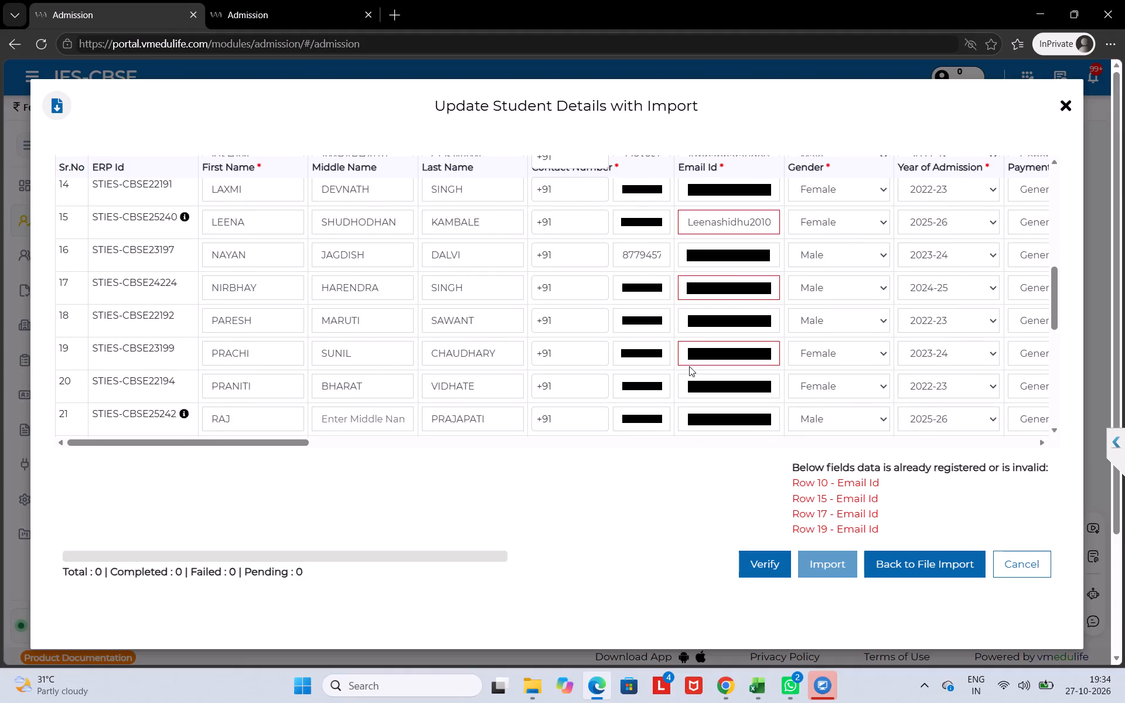
click(688, 359)
click(685, 288)
click(687, 224)
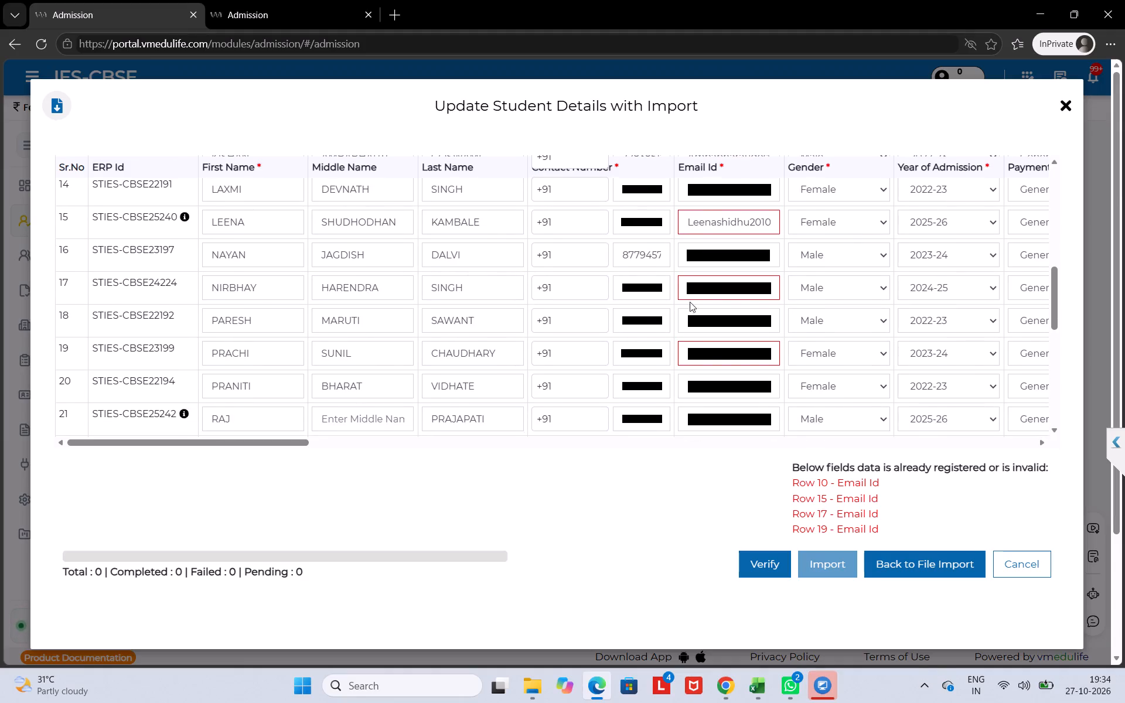
click(687, 291)
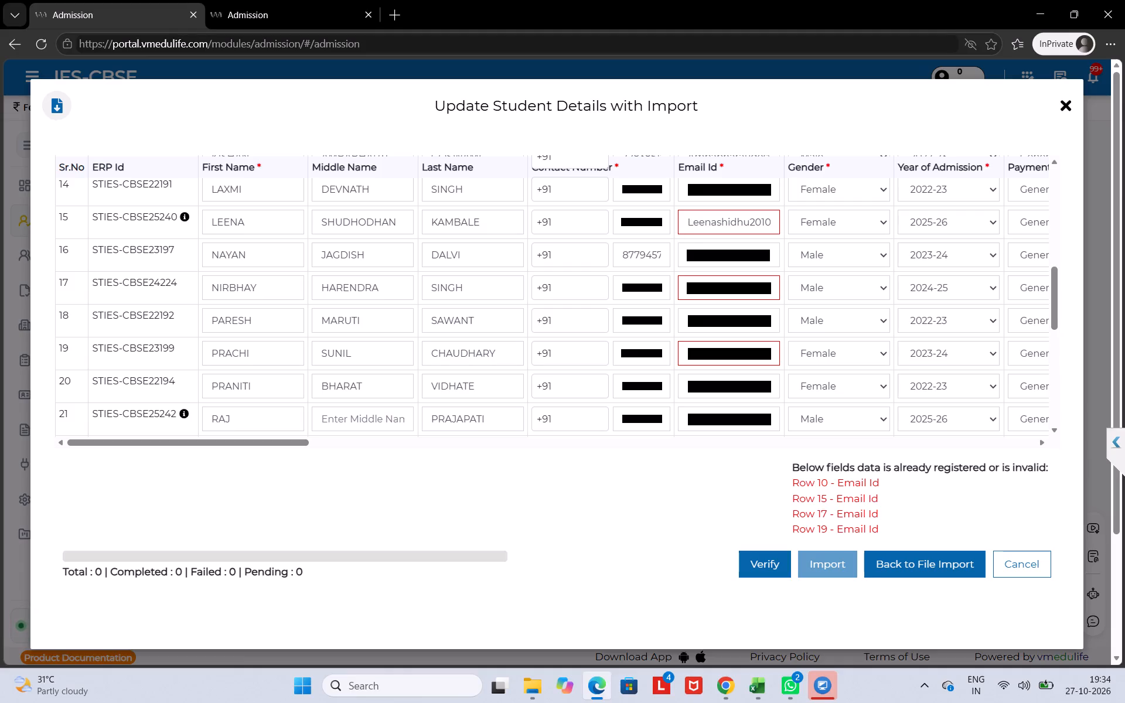
click(689, 228)
Look through the remaining import preview rows down to row 33 for flagged Email Ids.
scroll(685, 348, down, 2)
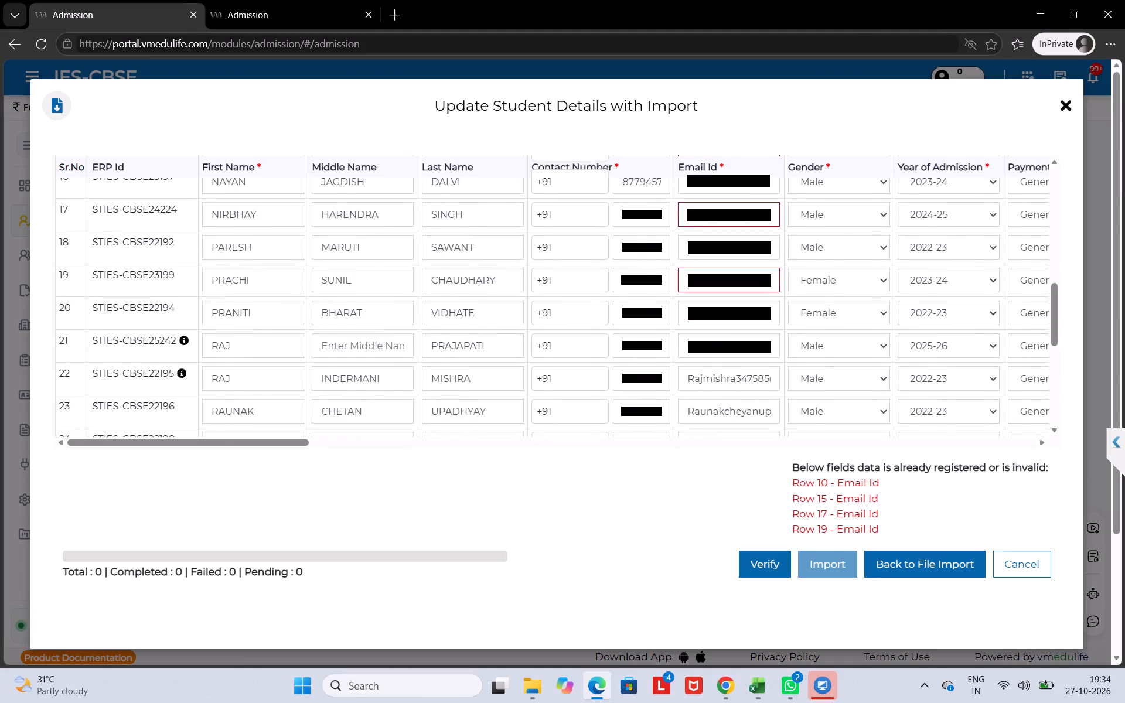
scroll(685, 348, down, 12)
scroll(685, 348, up, 2)
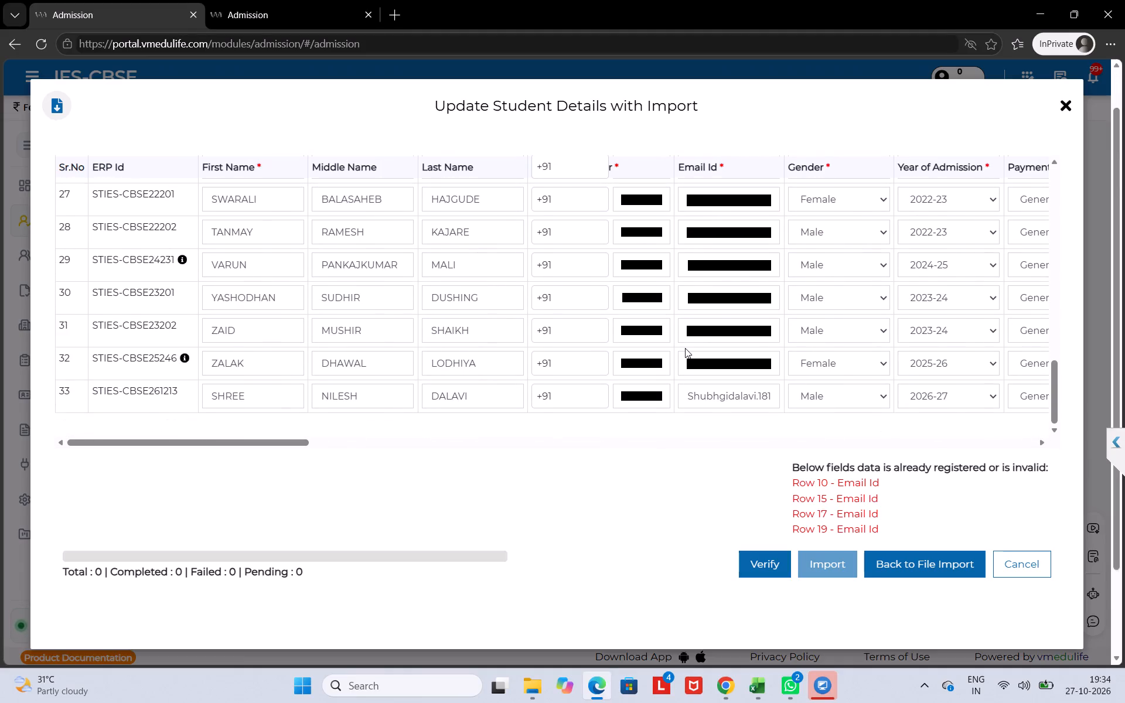
scroll(685, 348, up, 8)
scroll(1052, 383, up, 1)
Copy the flagged Email Id of row 10 in the import preview.
drag(1052, 383, 1042, 286)
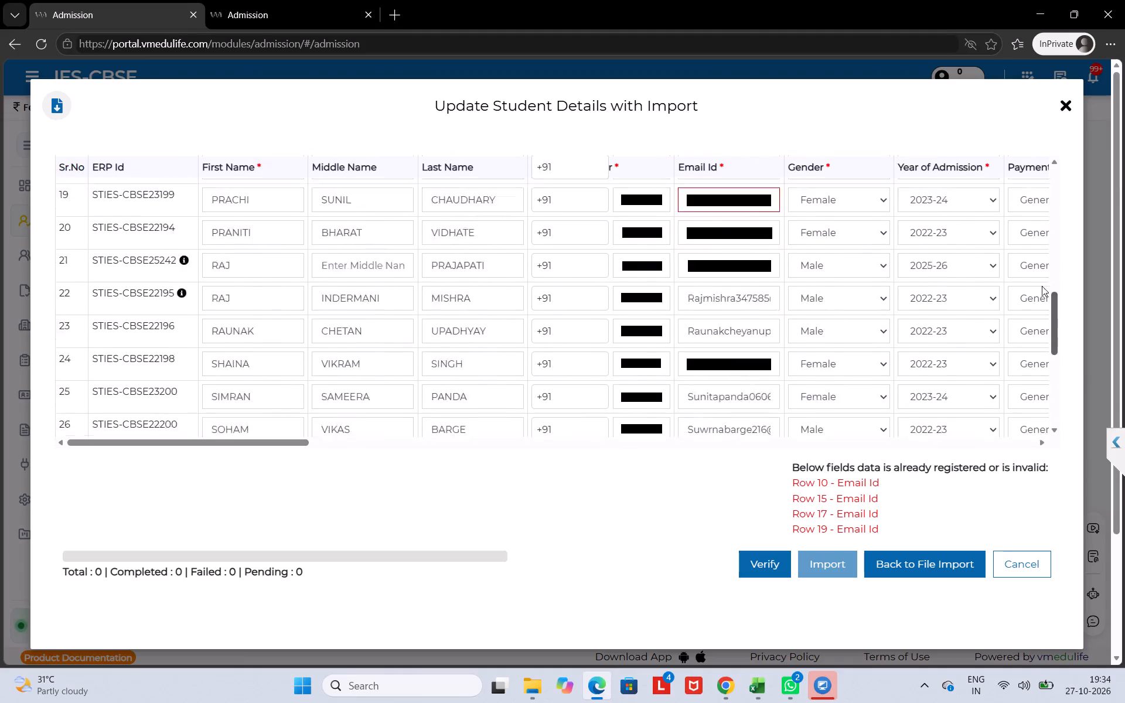
drag(1042, 286, 1039, 170)
scroll(652, 329, down, 4)
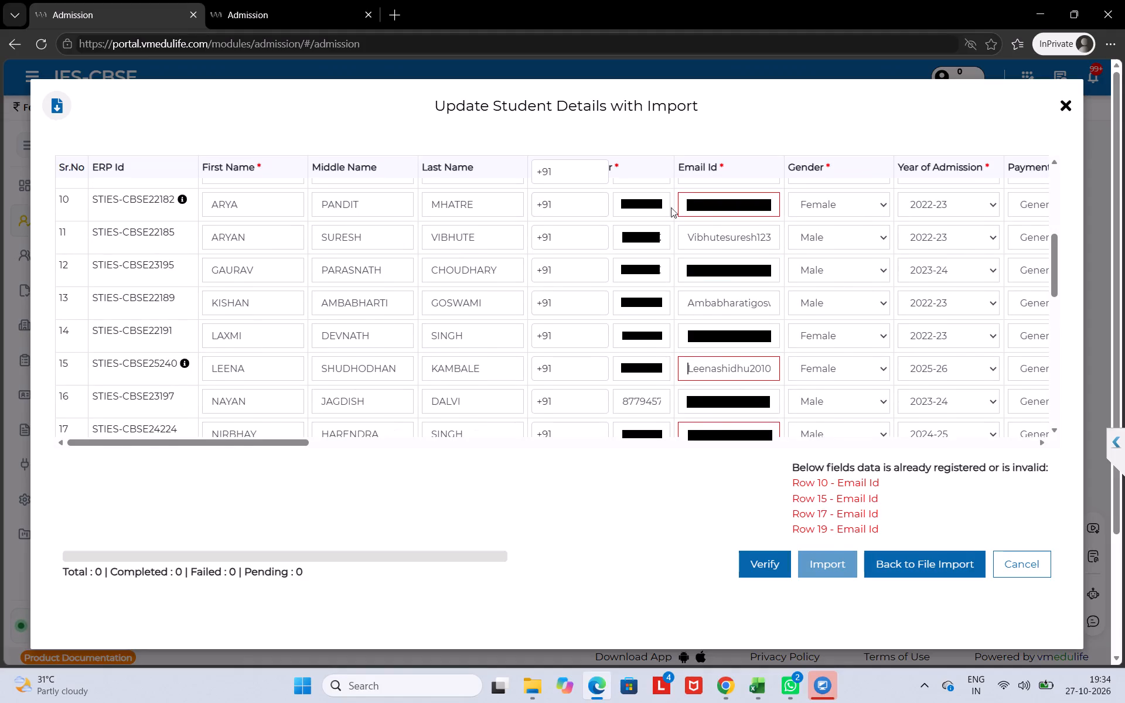
drag(683, 207, 805, 207)
key(ctrl+c)
Inspect row 10's flagged Email Id from its first character to its end.
click(688, 240)
click(686, 204)
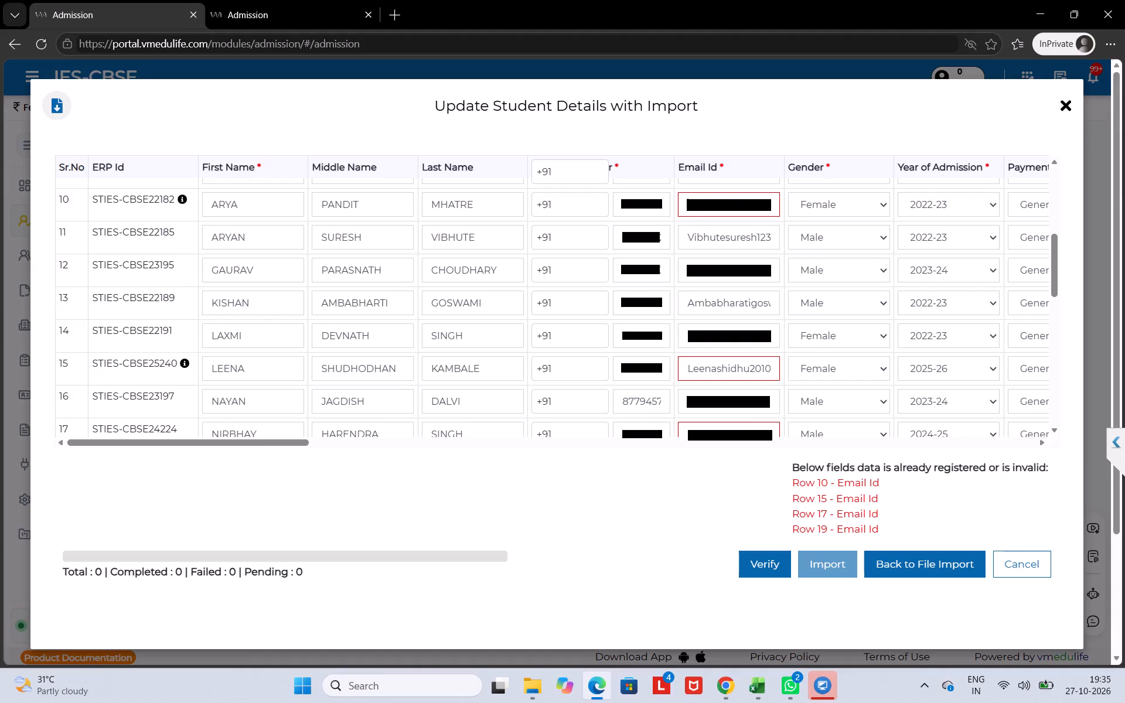
click(686, 204)
drag(686, 204, 780, 204)
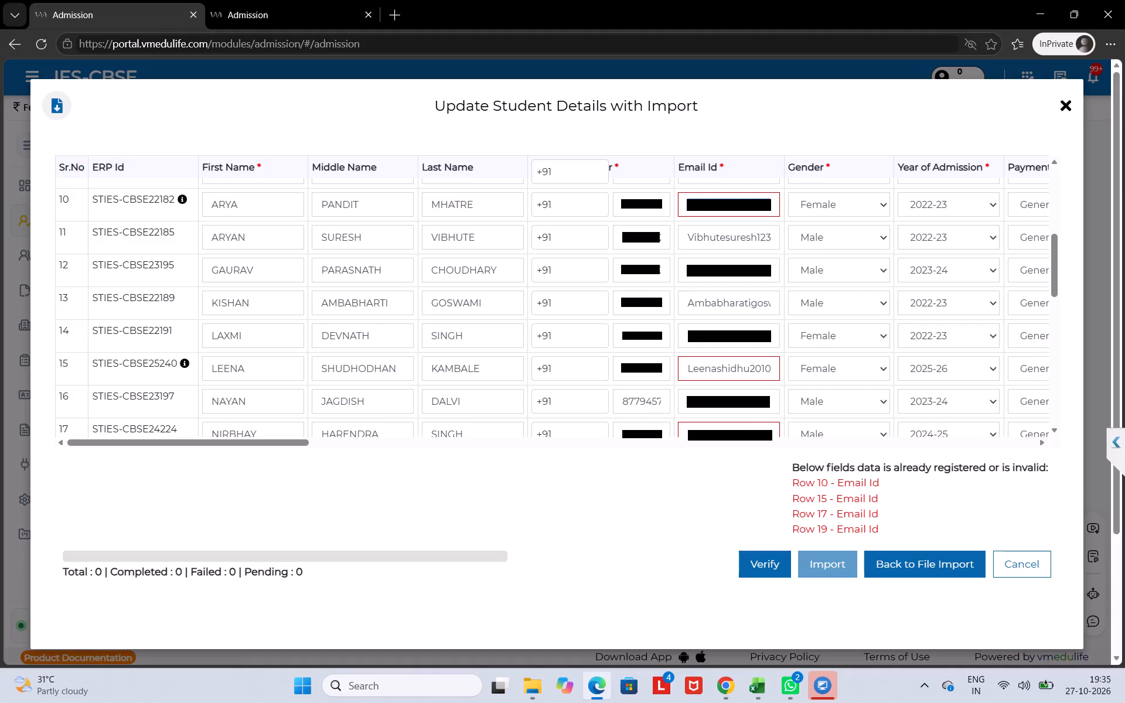
click(763, 200)
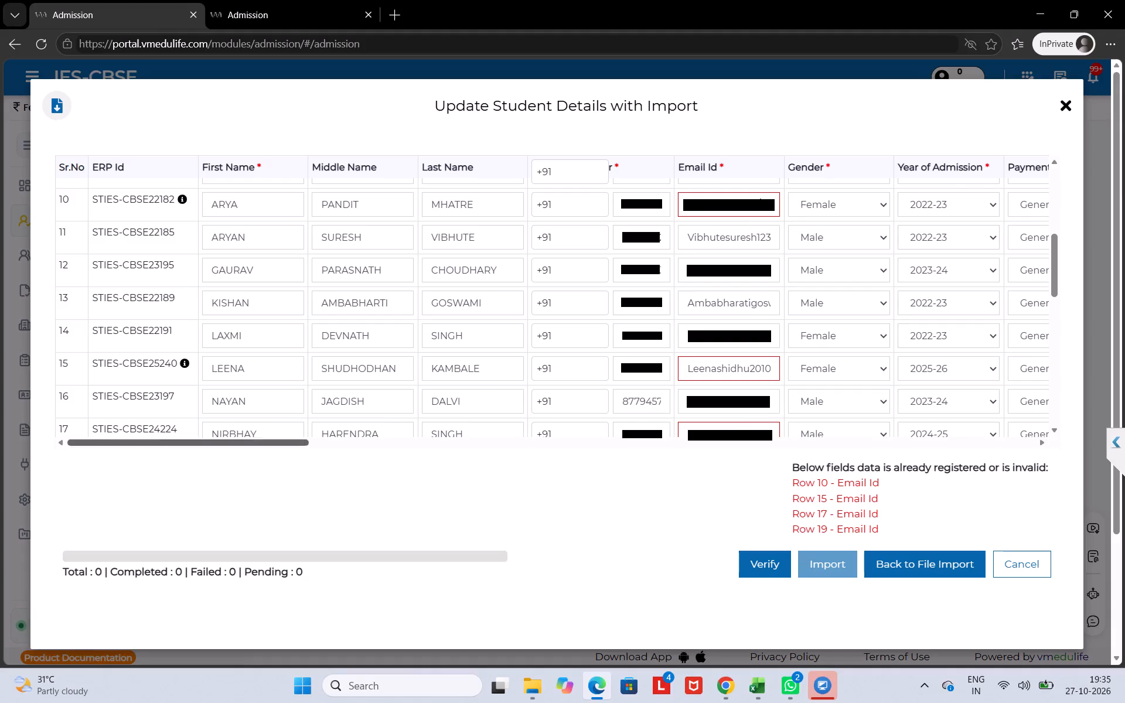
drag(774, 204, 742, 204)
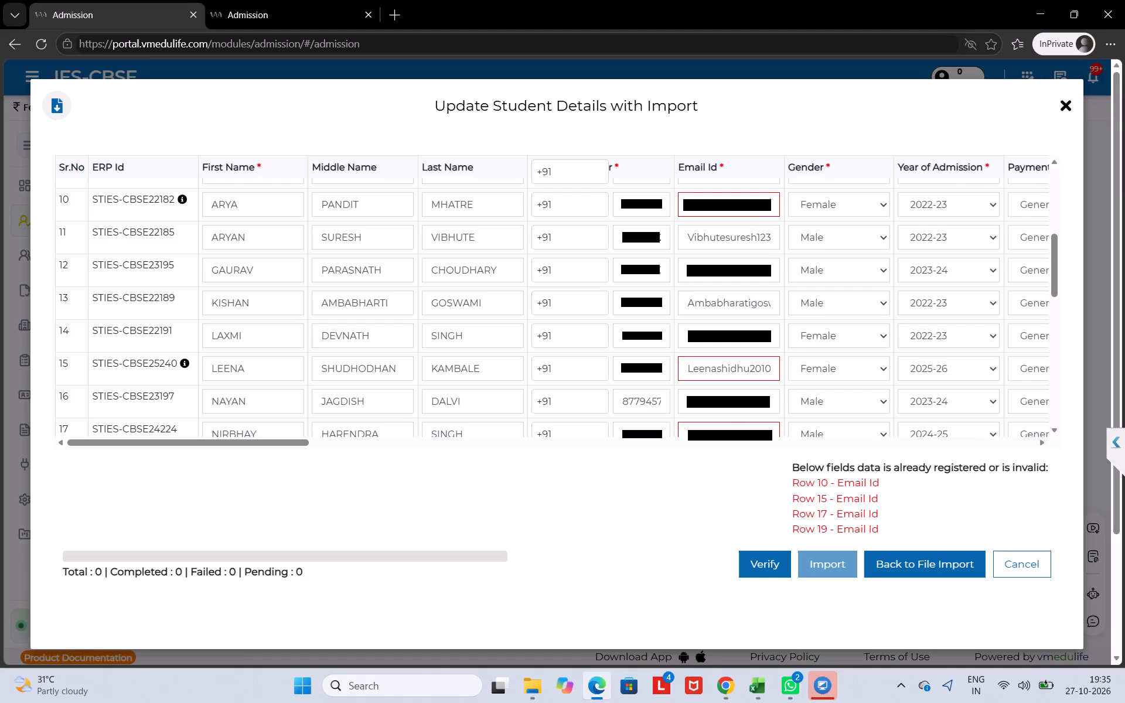
drag(742, 204, 673, 207)
click(684, 205)
click(685, 205)
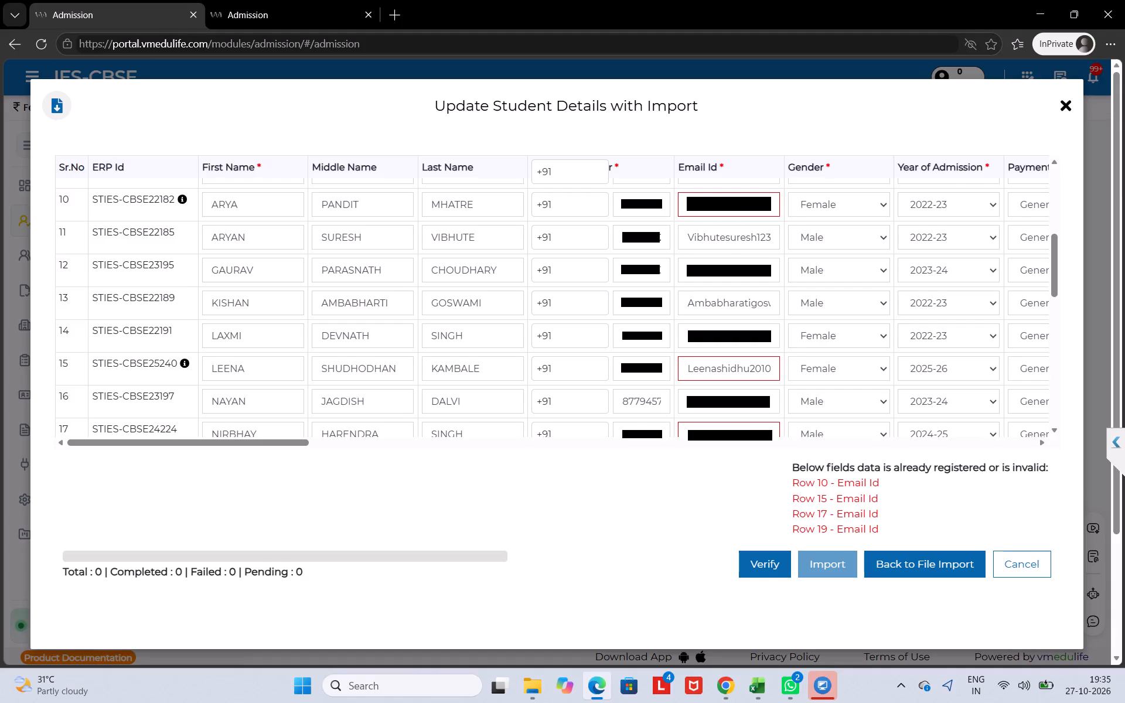
click(686, 206)
click(686, 206)
Recheck the flagged Email Ids of rows 10, 15, 17 and 19 and review the other rows of the import preview.
scroll(723, 281, down, 1)
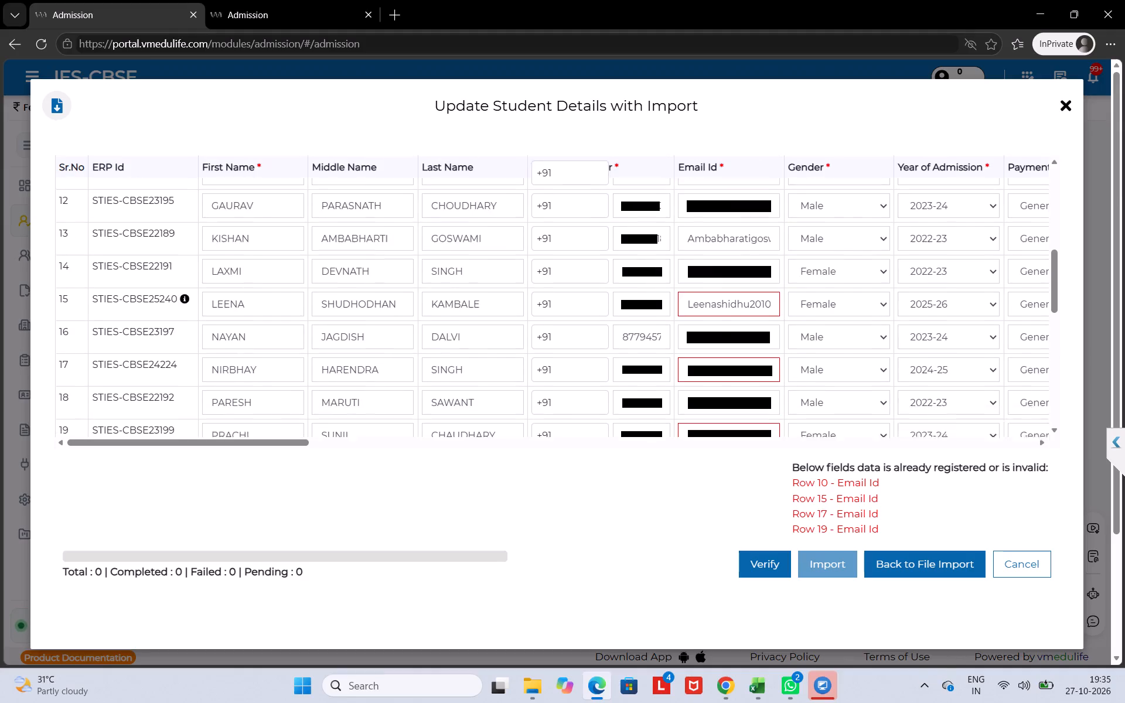
scroll(686, 301, up, 2)
scroll(687, 293, down, 1)
click(686, 367)
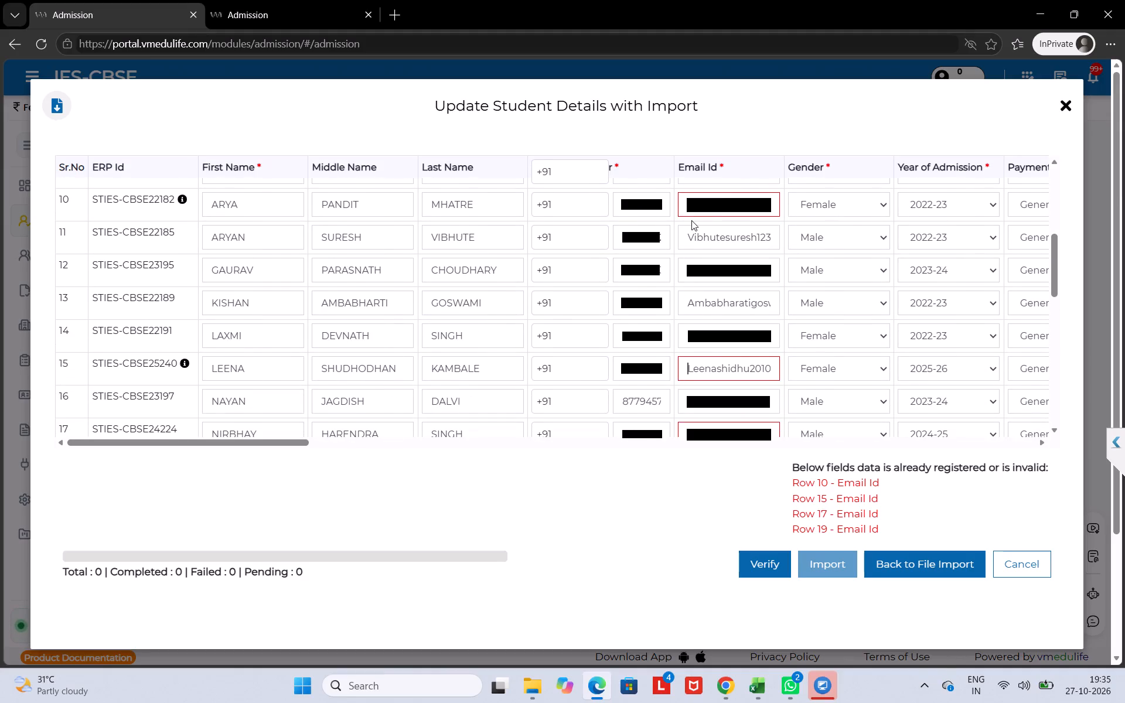
click(681, 210)
scroll(688, 222, down, 2)
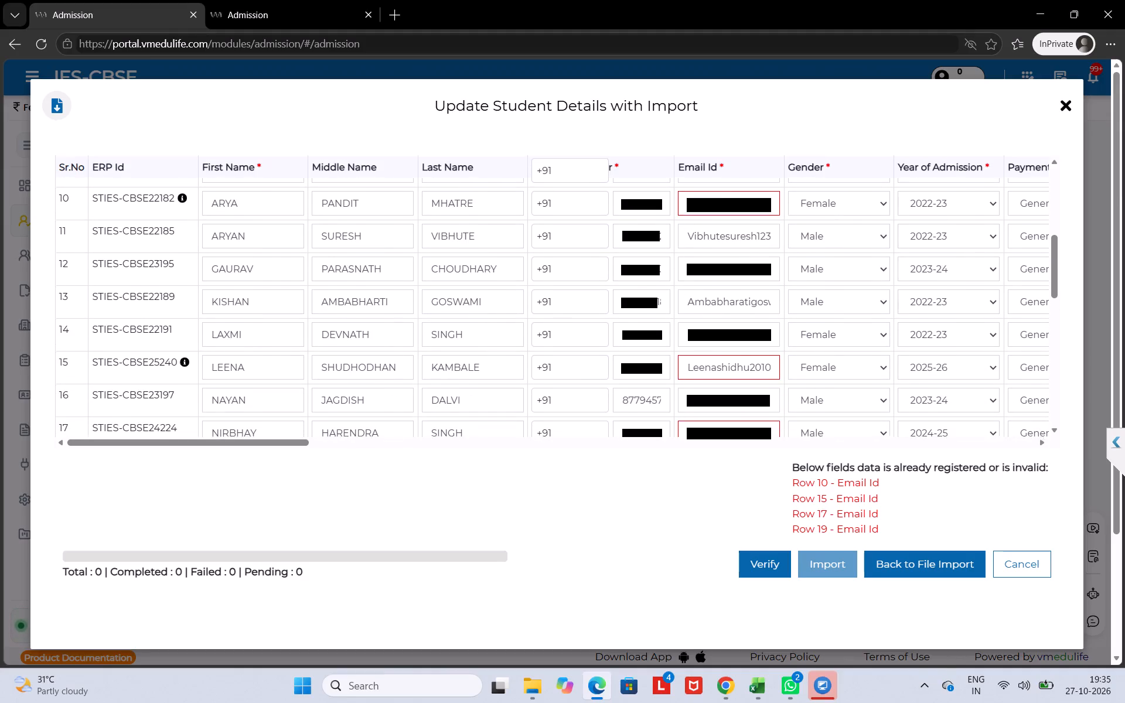
scroll(688, 245, down, 1)
click(683, 214)
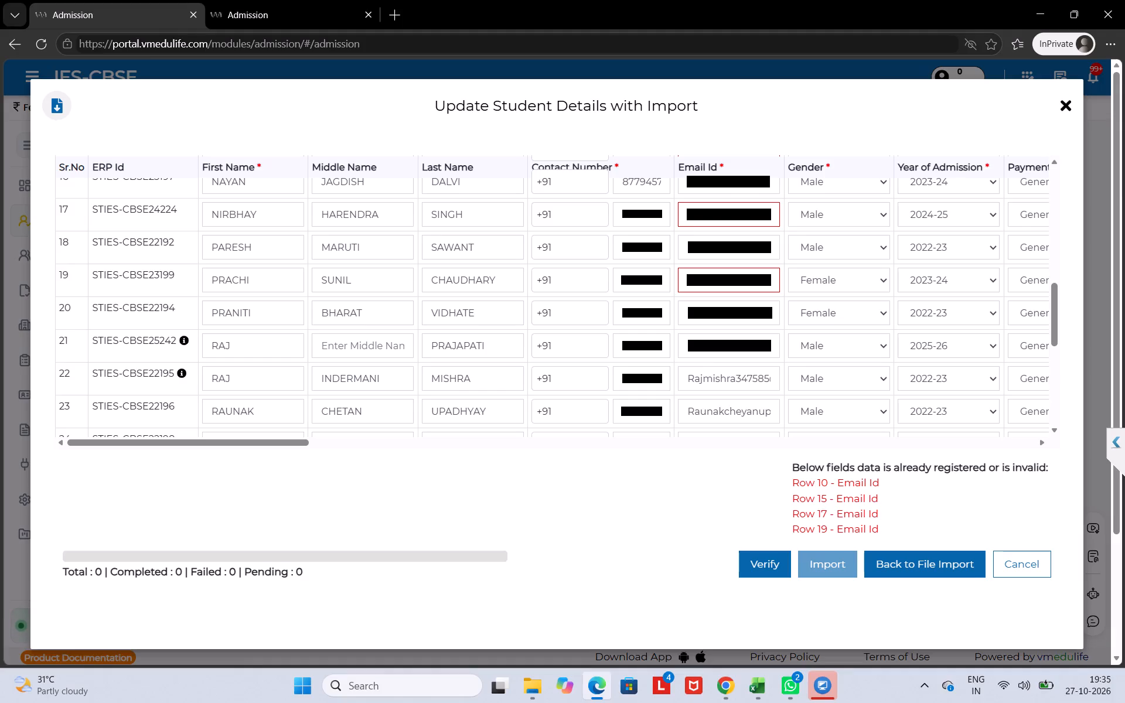
scroll(670, 306, down, 2)
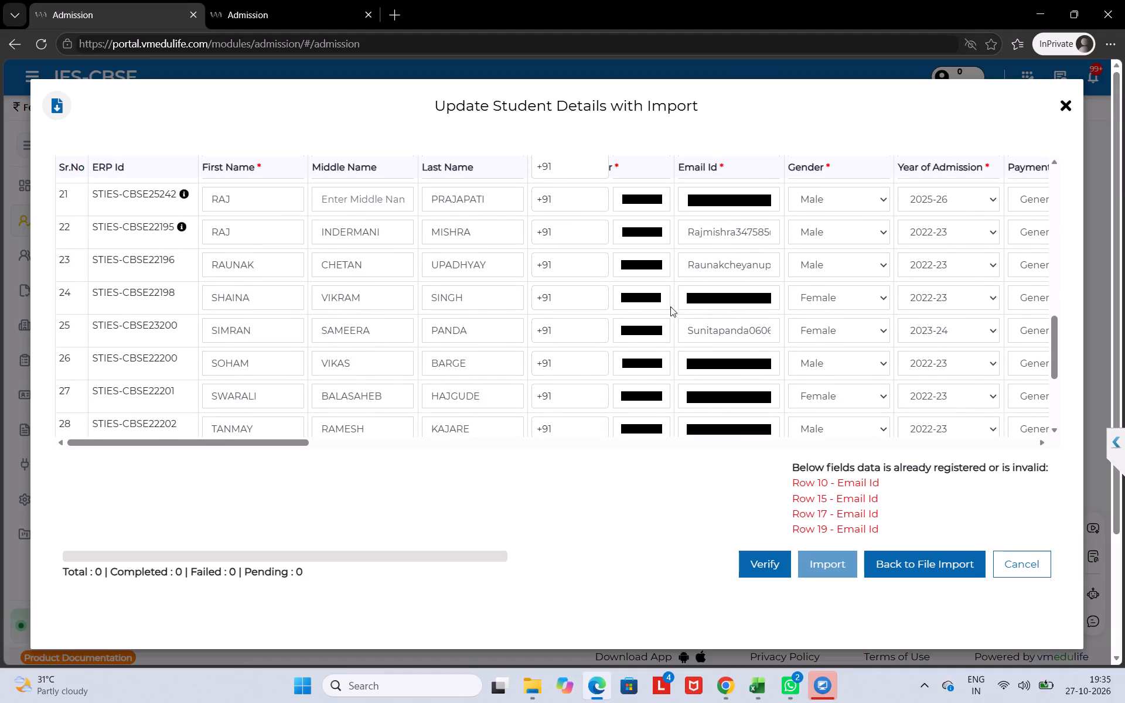
scroll(682, 391, down, 2)
scroll(684, 325, down, 4)
scroll(693, 336, up, 7)
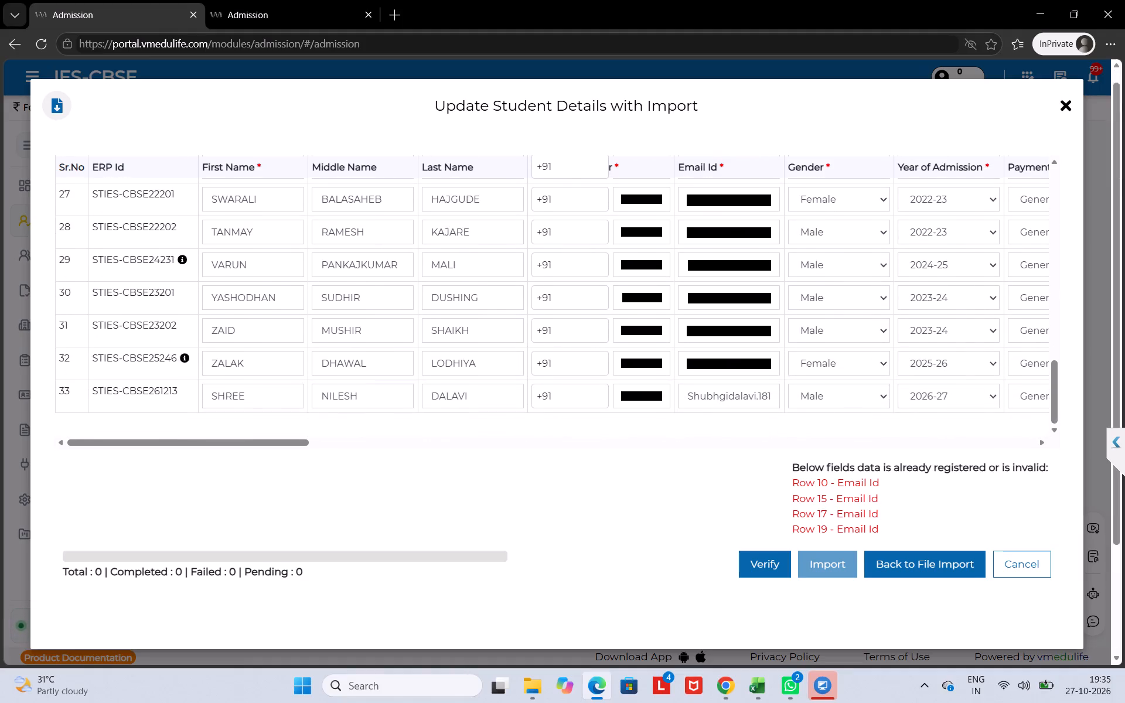
scroll(693, 336, up, 15)
scroll(680, 388, down, 1)
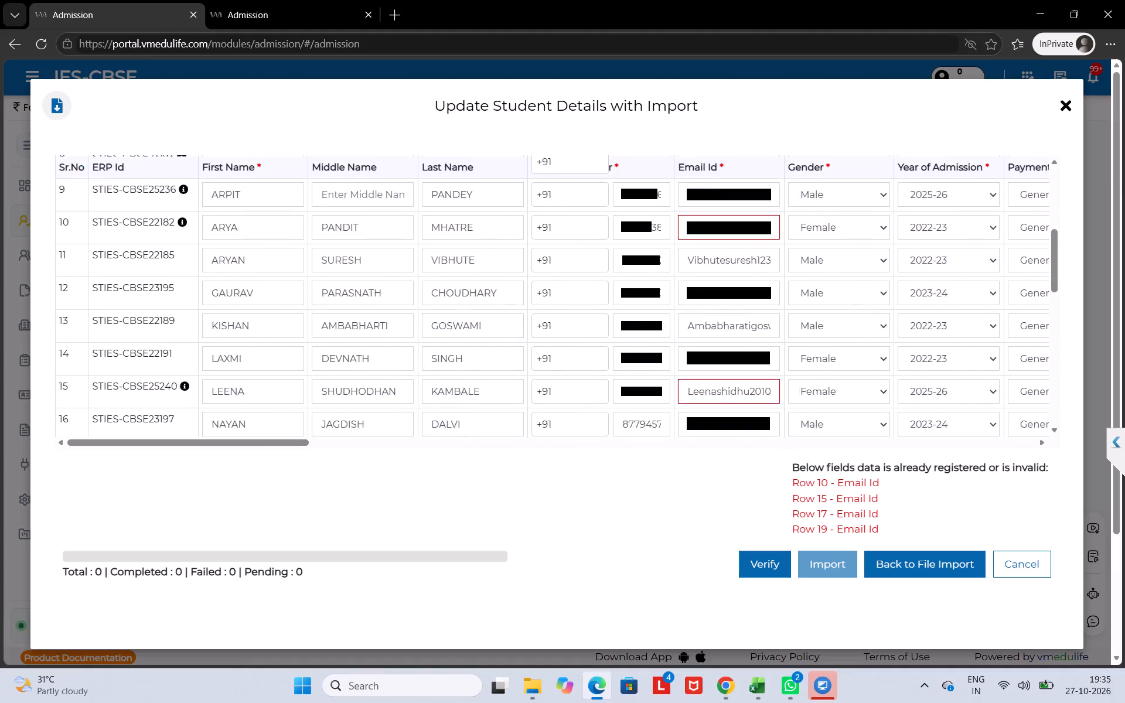
scroll(680, 388, down, 2)
click(683, 307)
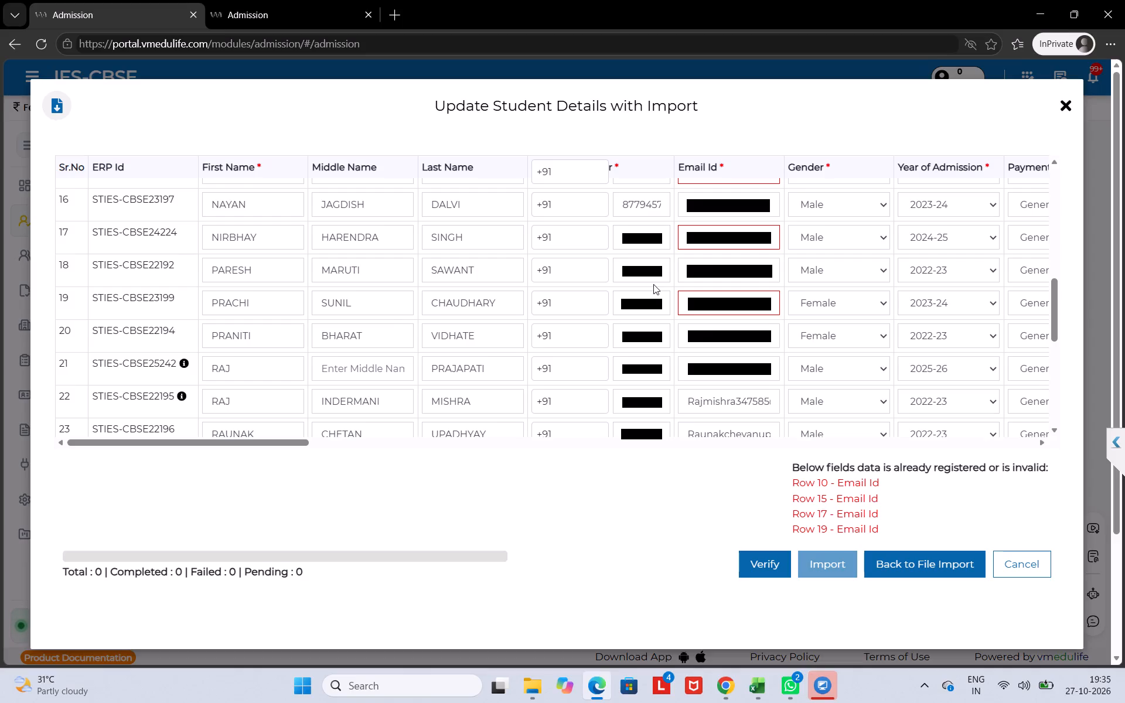
scroll(683, 320, up, 7)
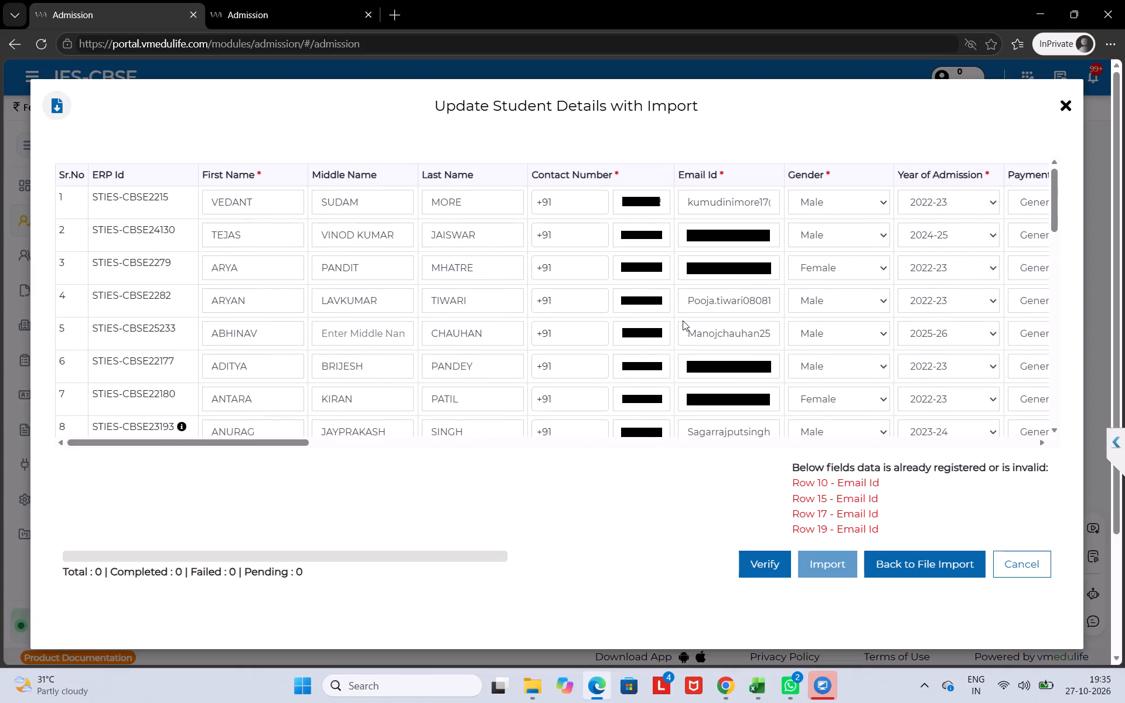
Read the info markers beside the ERP Ids of rows 10, 9 and 8, and check row 10's Email Id.
scroll(698, 397, down, 2)
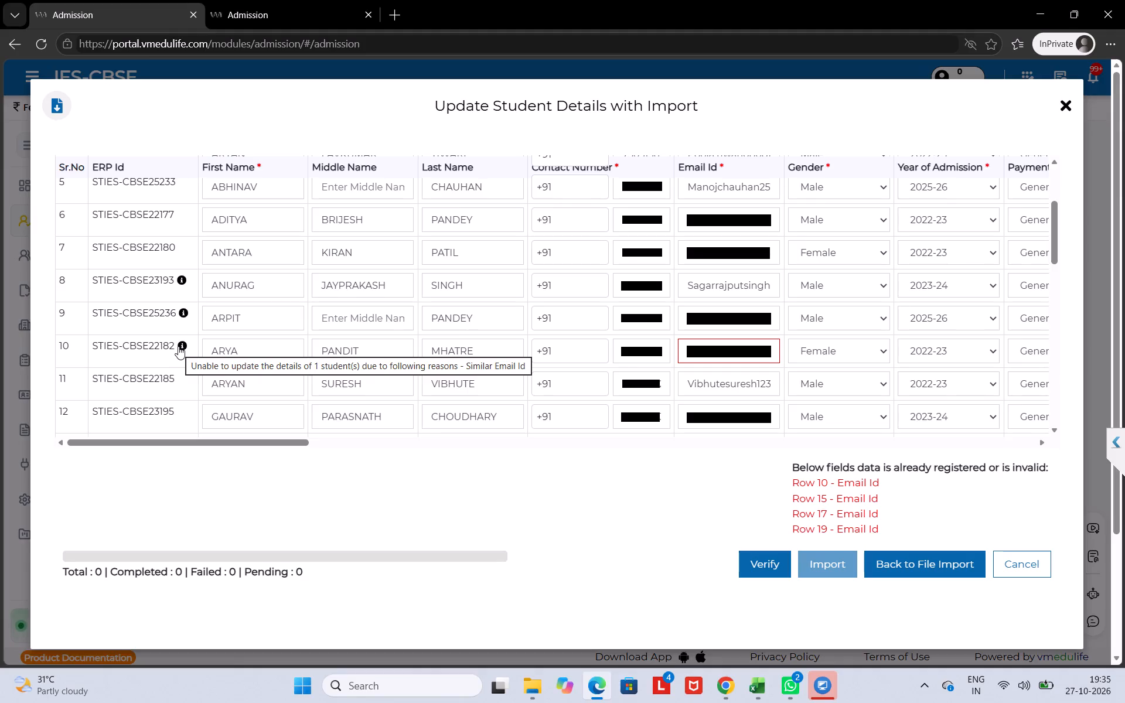
click(685, 345)
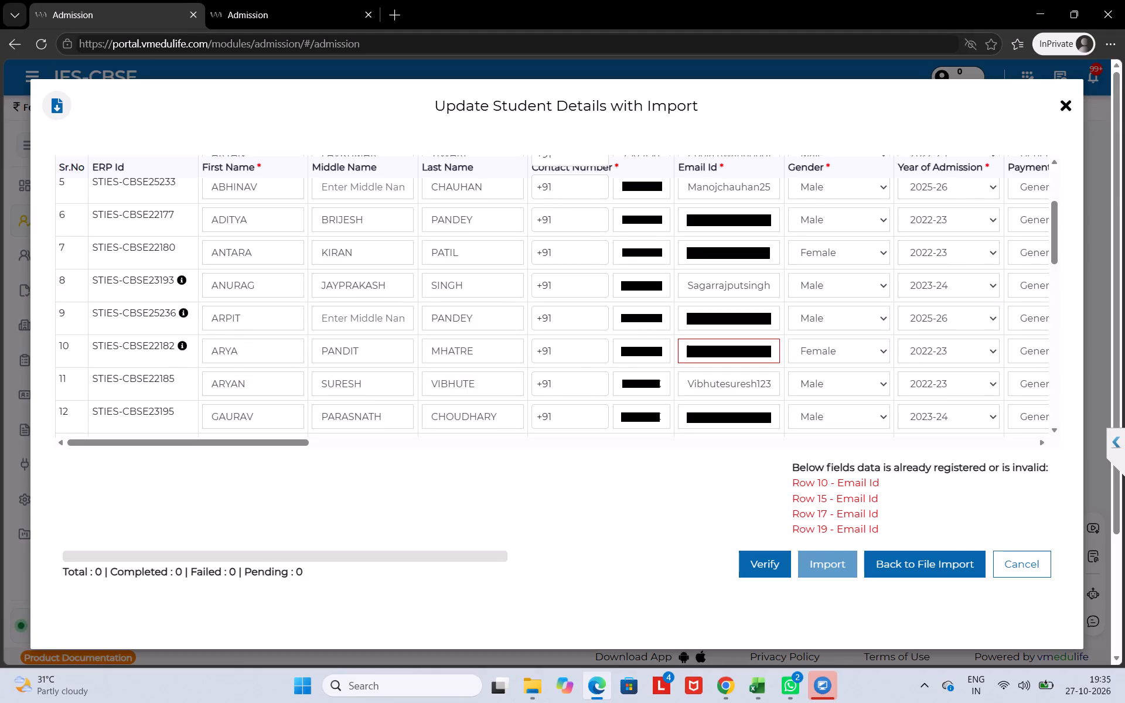
click(182, 312)
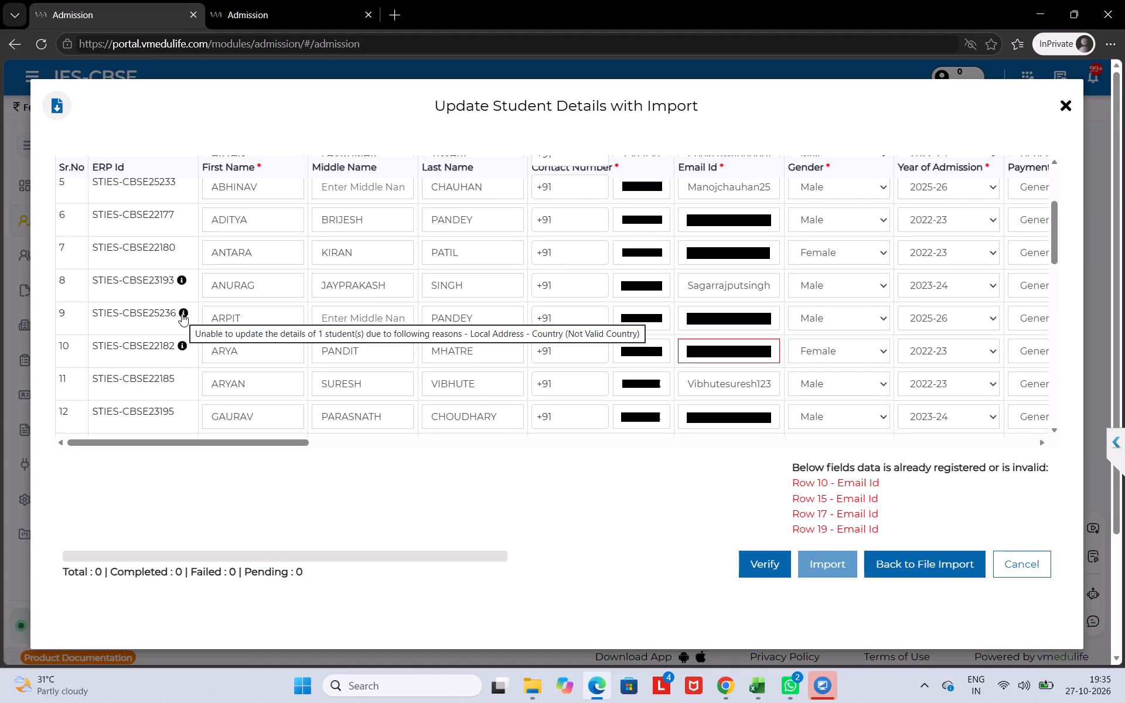
click(182, 282)
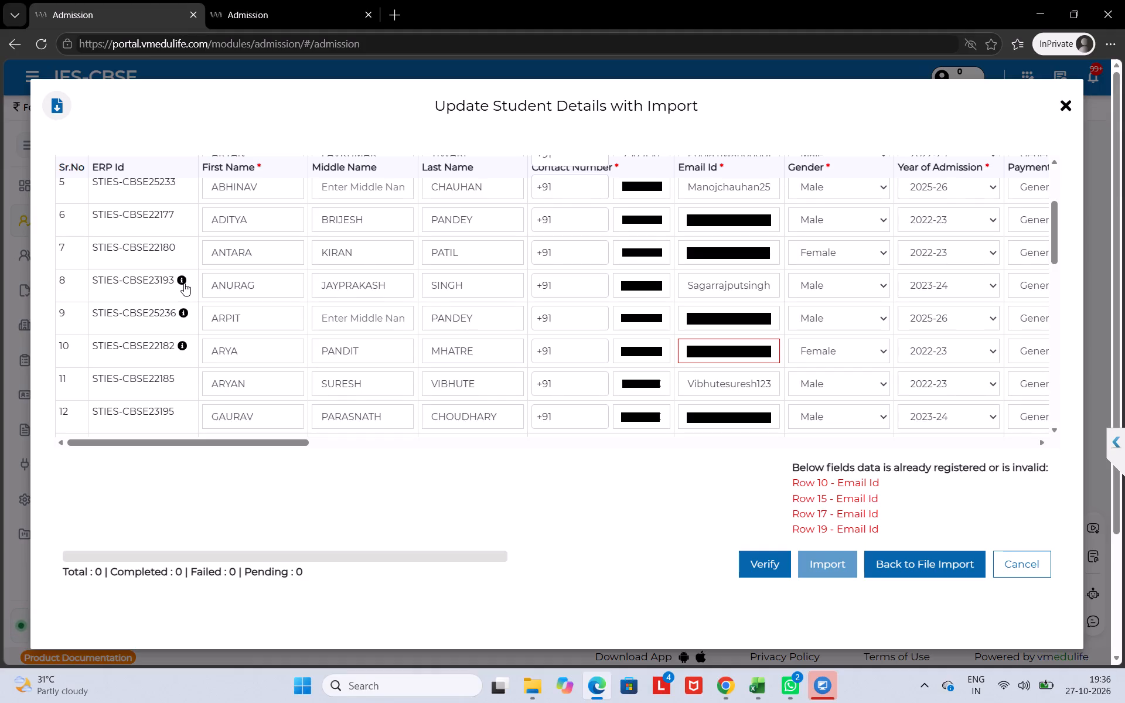
click(184, 283)
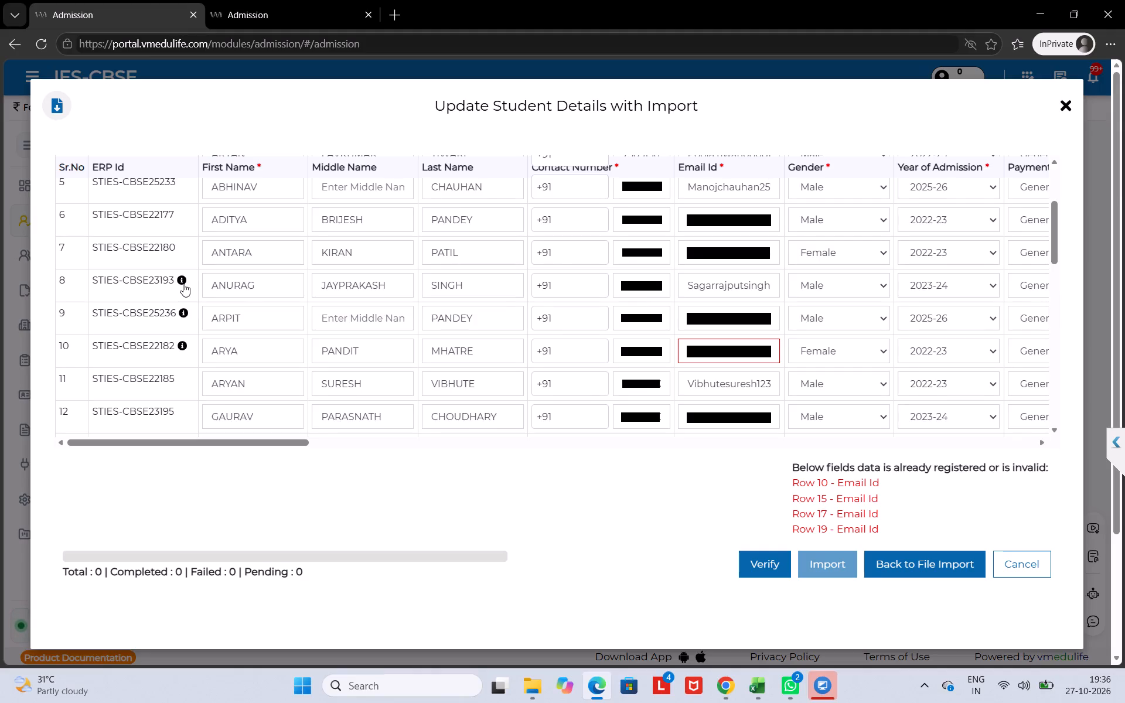
click(183, 284)
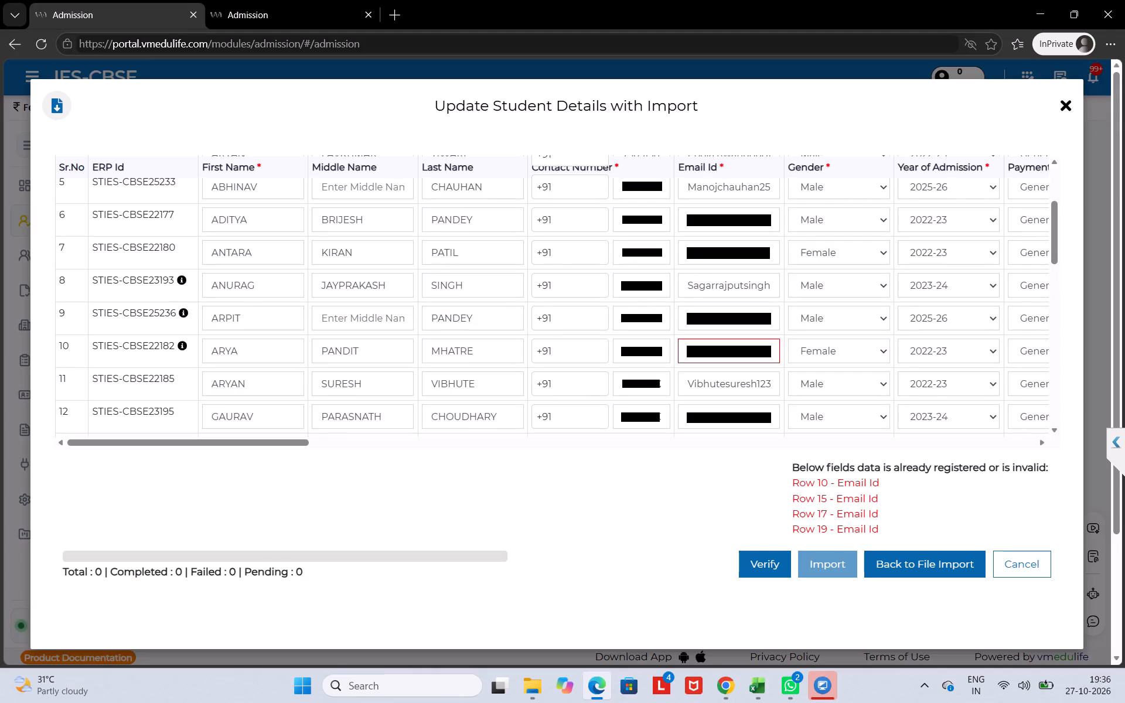
Check row 8's Email Id and the info marker beside its ERP Id in the import preview.
click(693, 288)
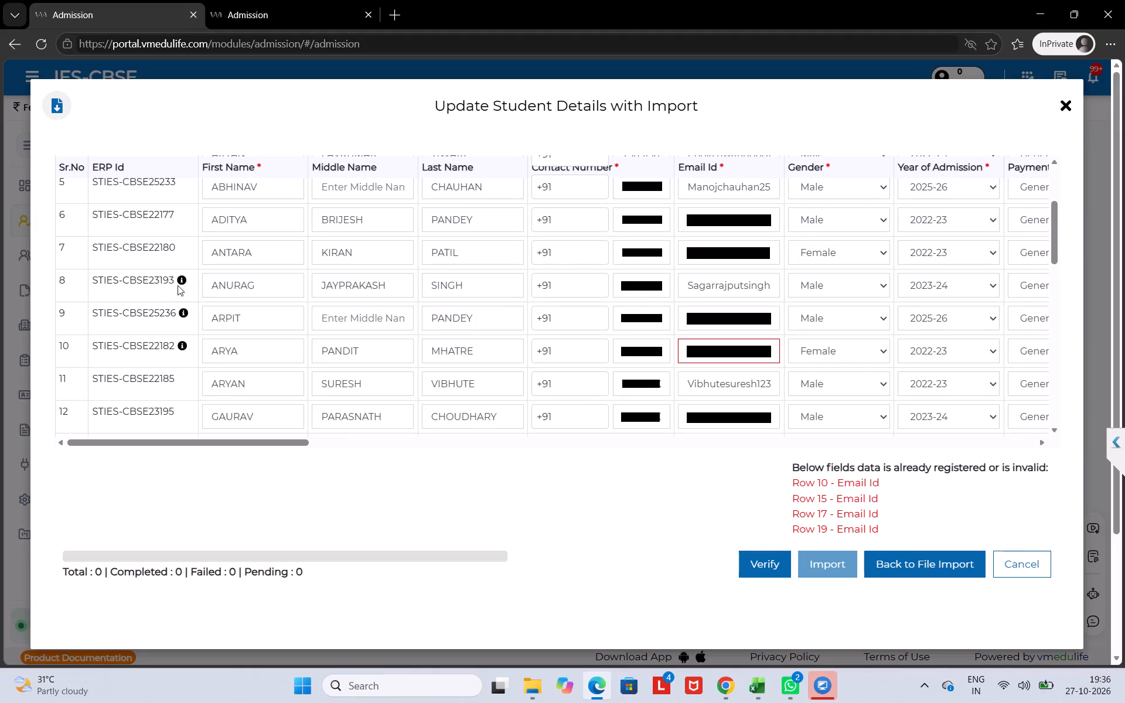
click(180, 282)
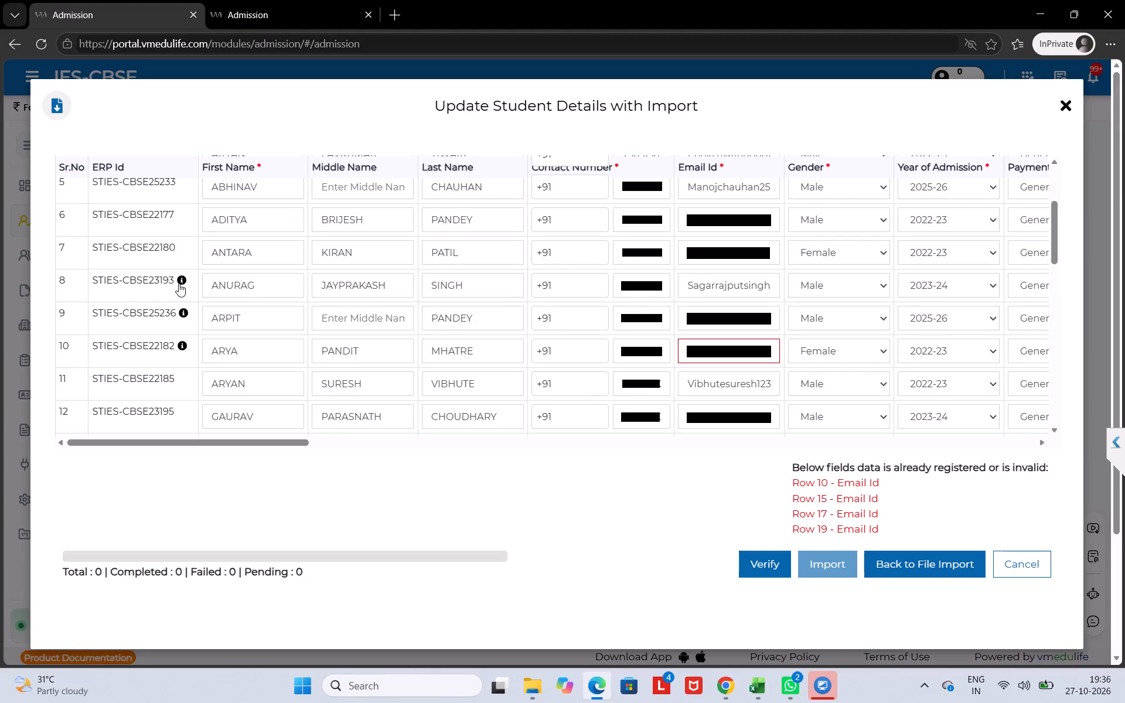
click(179, 284)
click(687, 285)
Inspect row 10's full flagged Email Id together with the info marker beside its ERP Id.
scroll(688, 354, down, 1)
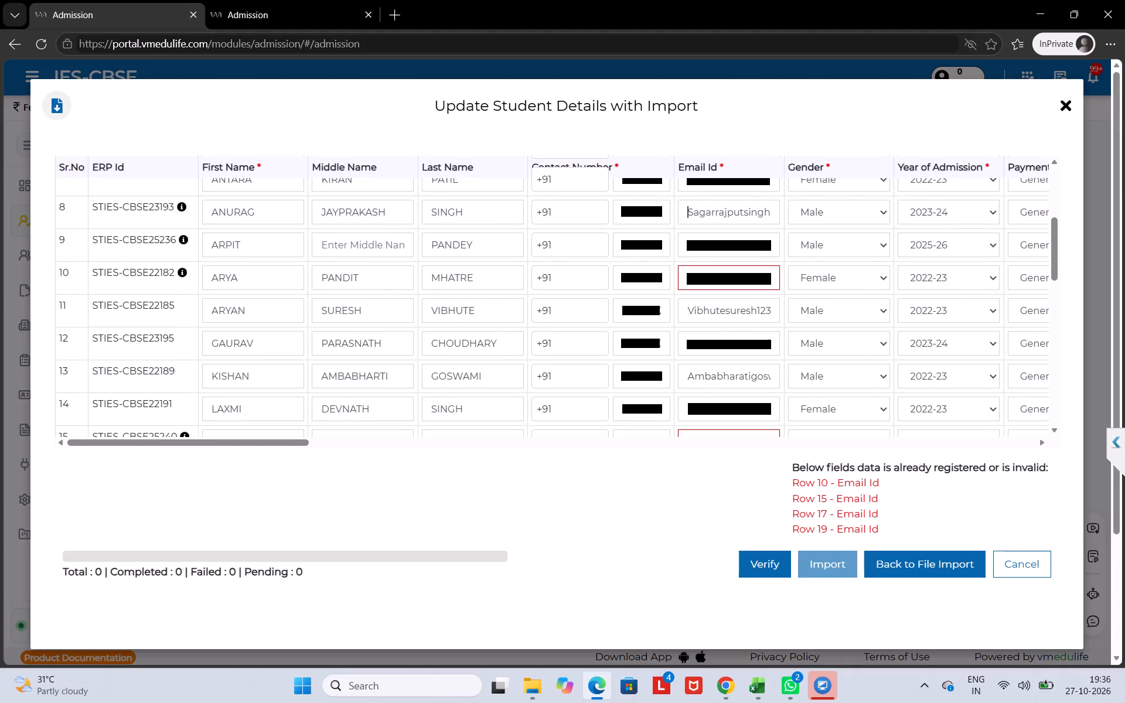
click(182, 274)
drag(682, 279, 817, 279)
click(776, 274)
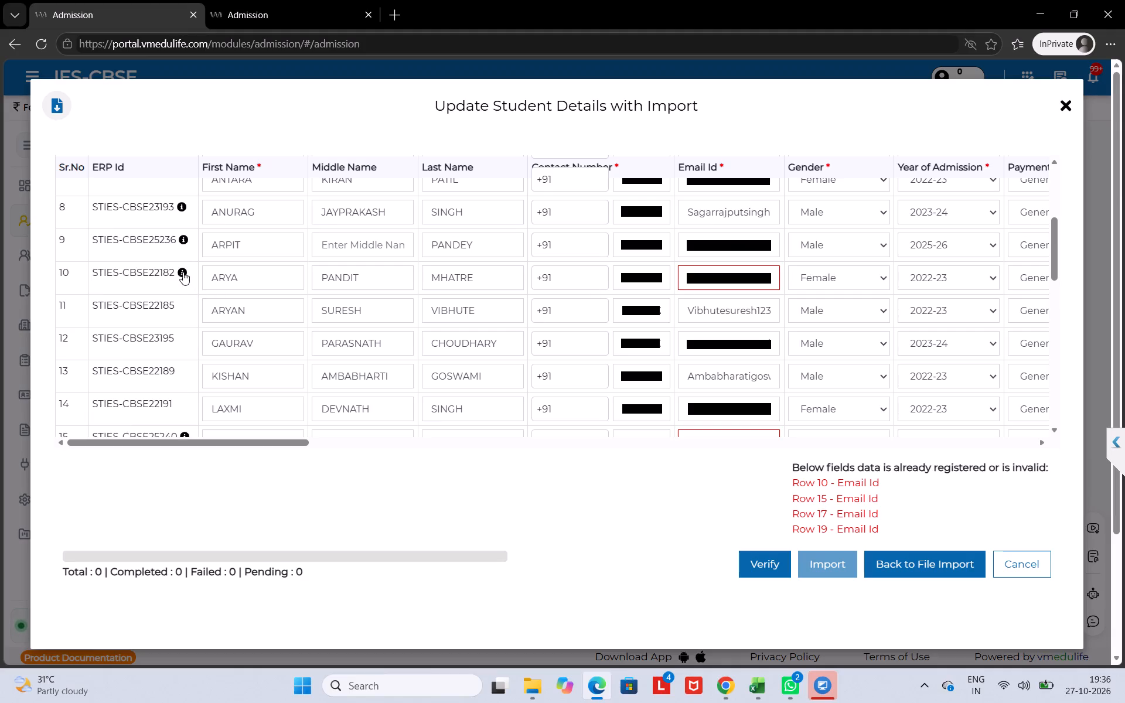
click(182, 271)
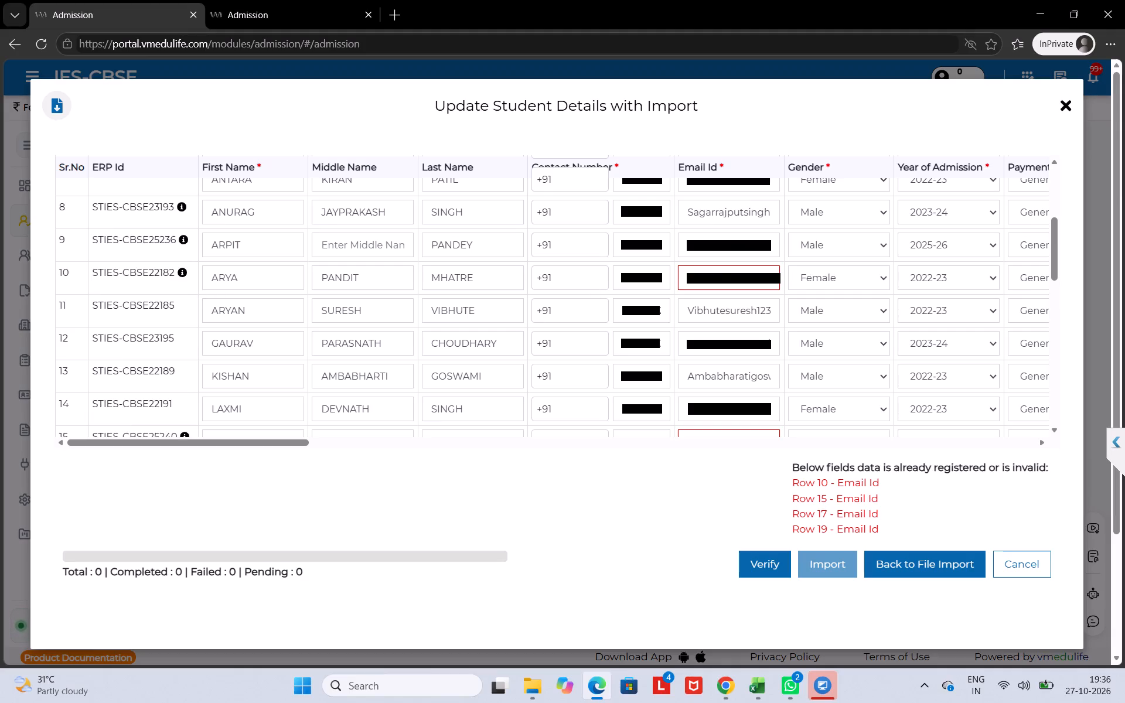
click(687, 282)
click(181, 274)
drag(684, 277, 851, 271)
click(773, 283)
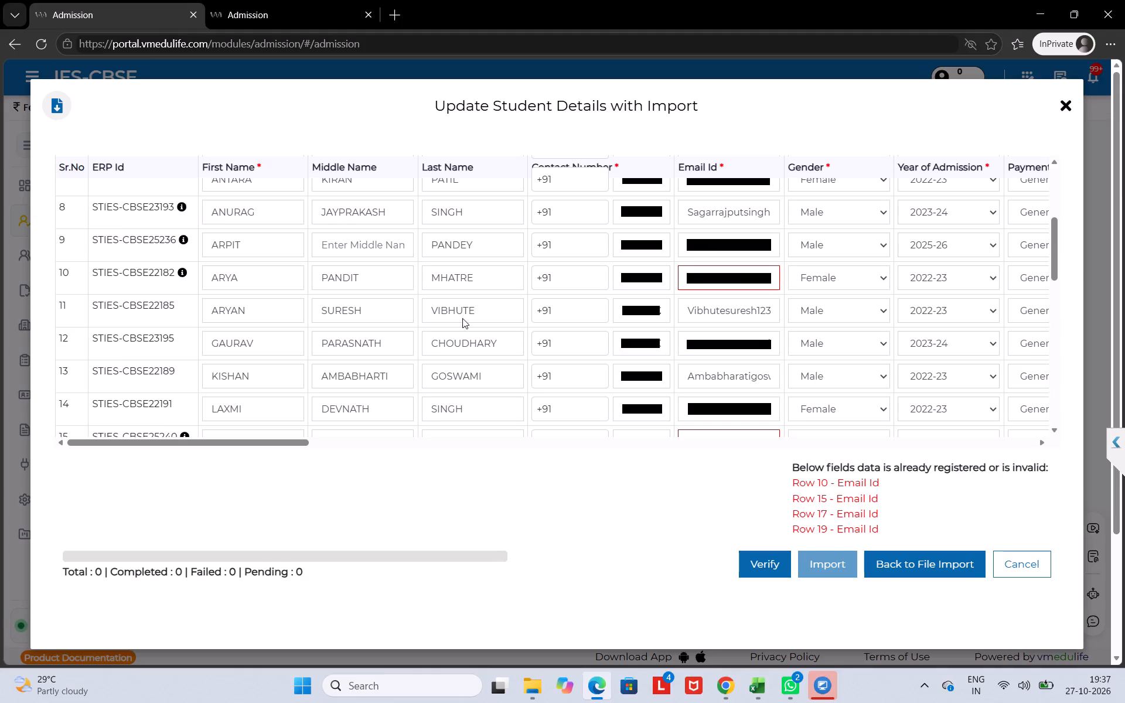
click(174, 267)
Examine row 15's flagged Email Id from start to end and the info marker beside its ERP Id.
scroll(664, 331, down, 2)
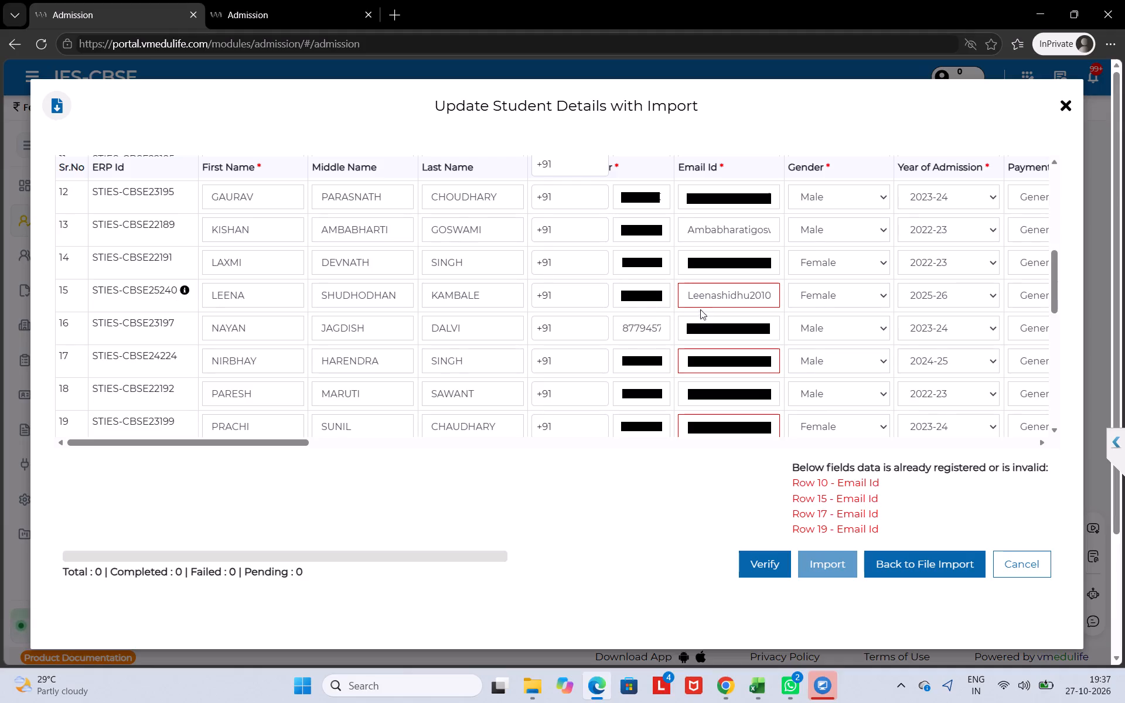
drag(683, 294, 778, 295)
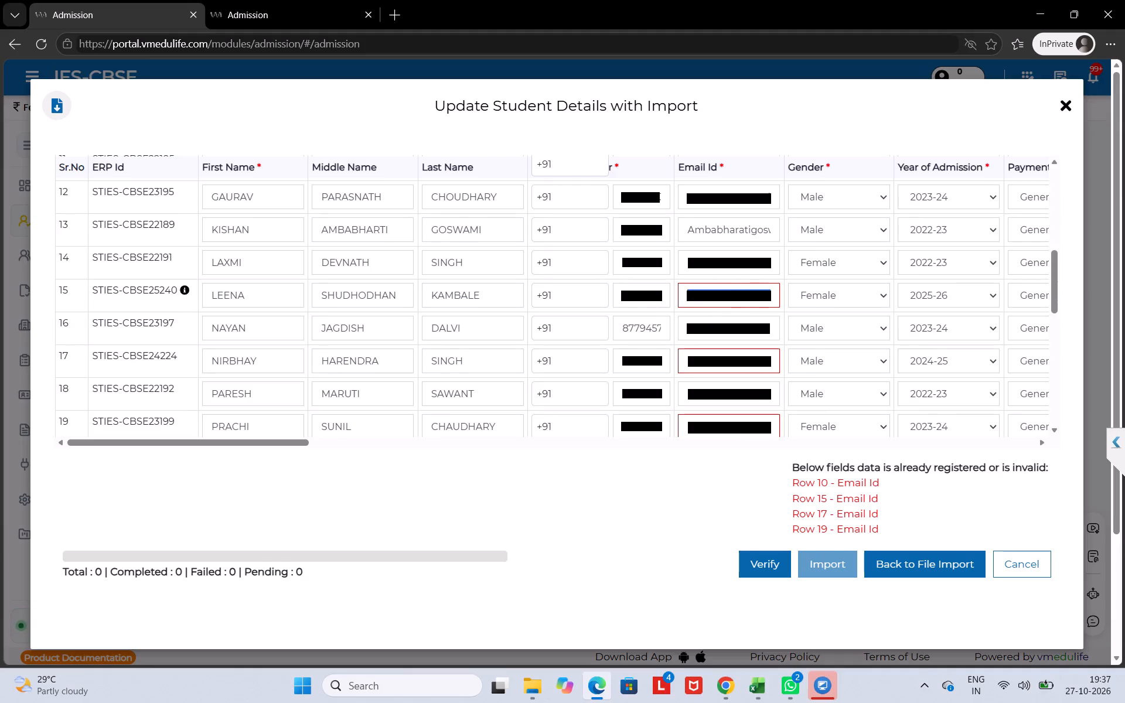
click(778, 295)
click(775, 295)
click(187, 291)
click(684, 299)
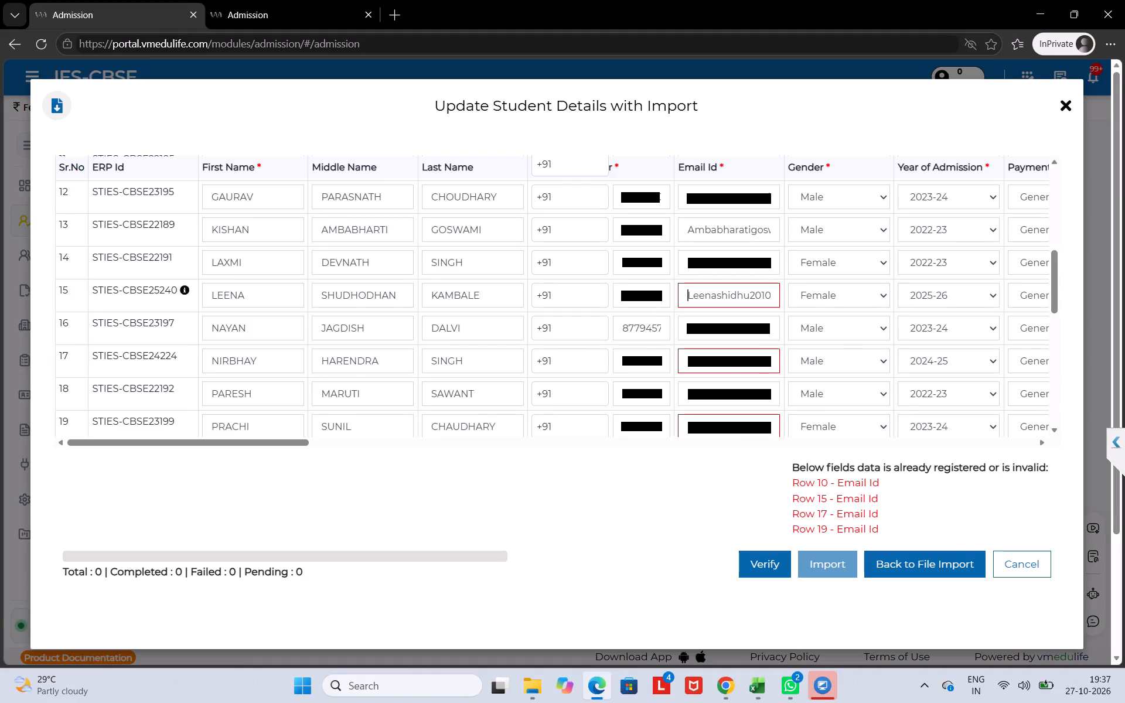
Recheck the info markers beside the ERP Ids of rows 10 and 9, and row 10's flagged Email Id.
scroll(768, 292, up, 2)
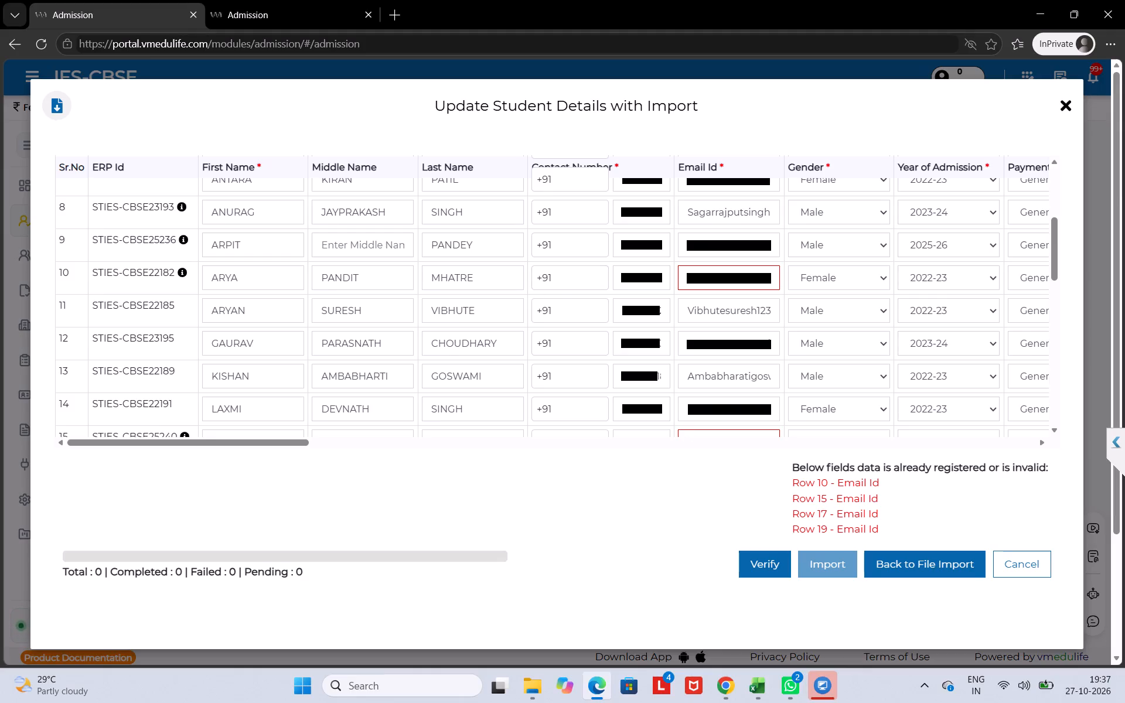
click(185, 278)
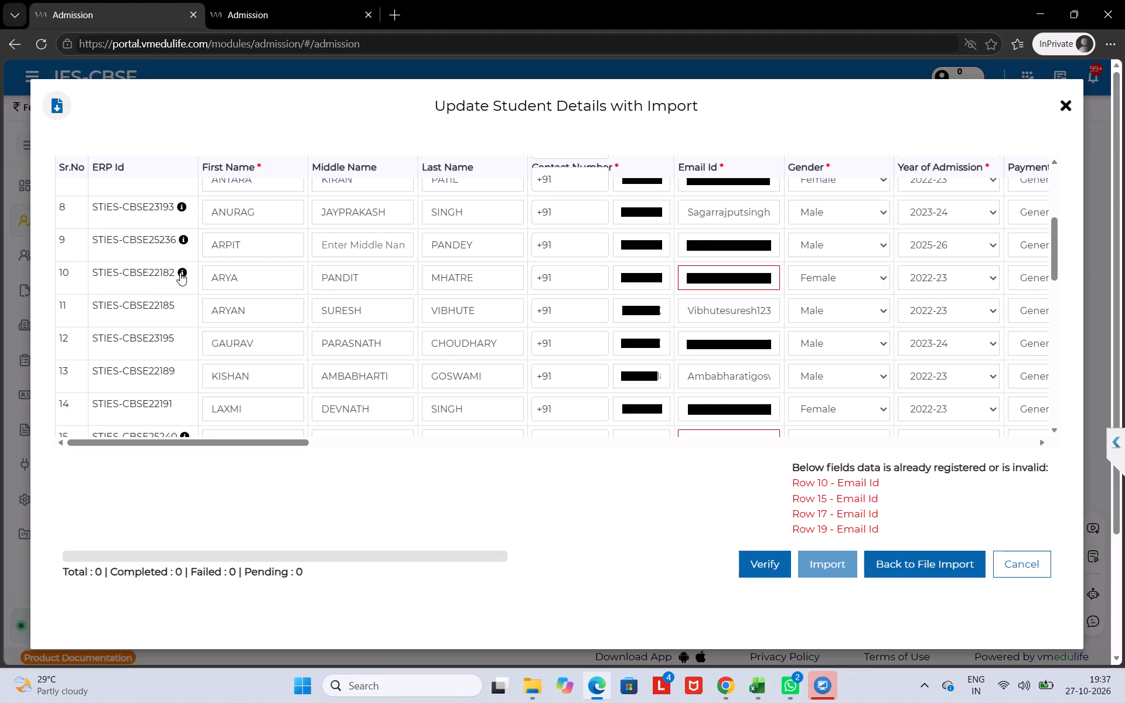
click(180, 272)
click(181, 277)
click(183, 238)
click(679, 279)
Review the flagged Email Ids of rows 15, 17 and 19 in the import preview.
scroll(648, 289, up, 3)
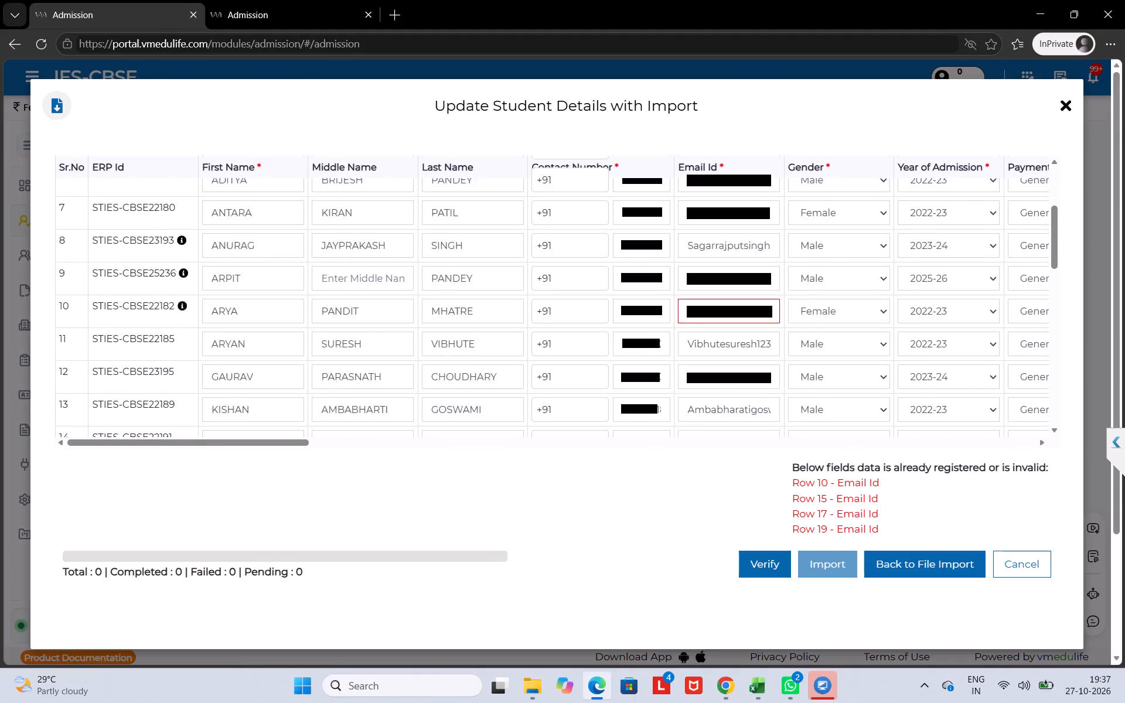
scroll(660, 325, down, 6)
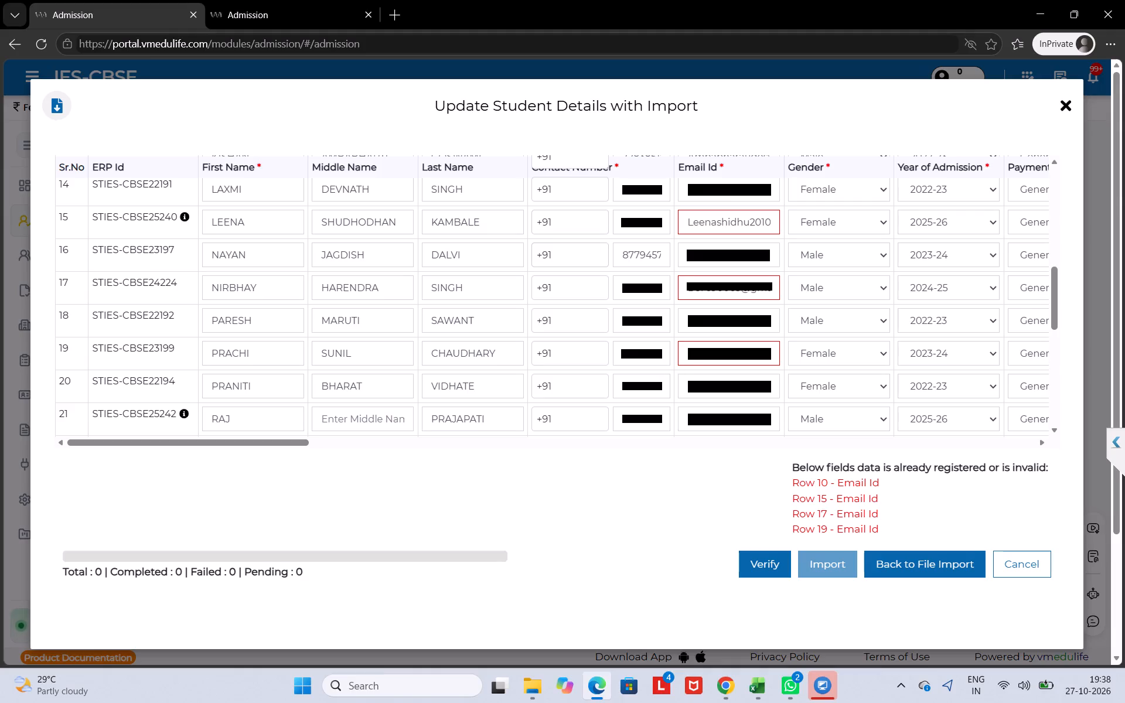
scroll(691, 264, up, 3)
scroll(695, 319, down, 4)
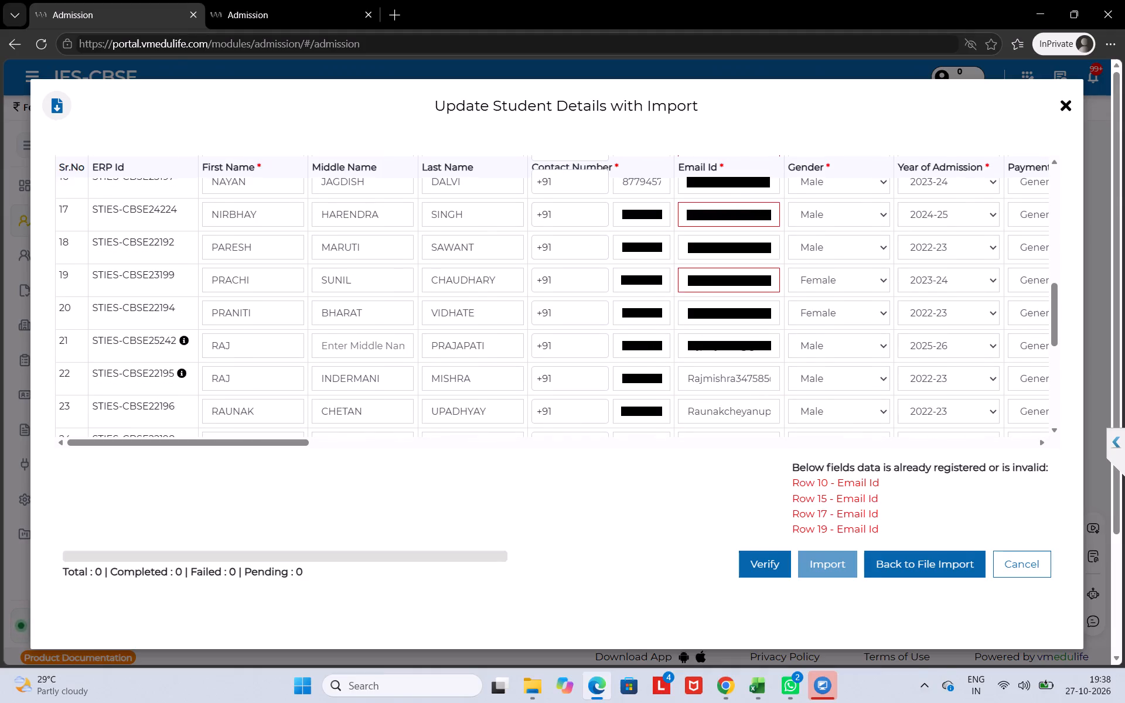
click(682, 285)
click(703, 290)
click(684, 214)
click(682, 218)
scroll(682, 218, up, 2)
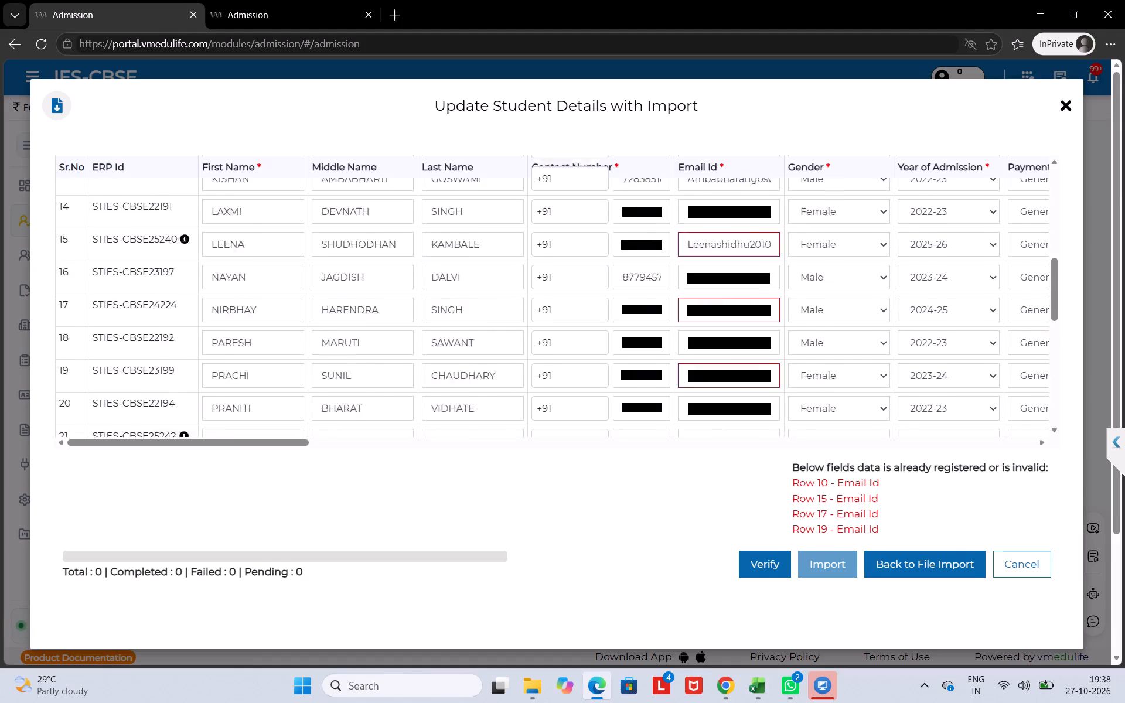
click(684, 305)
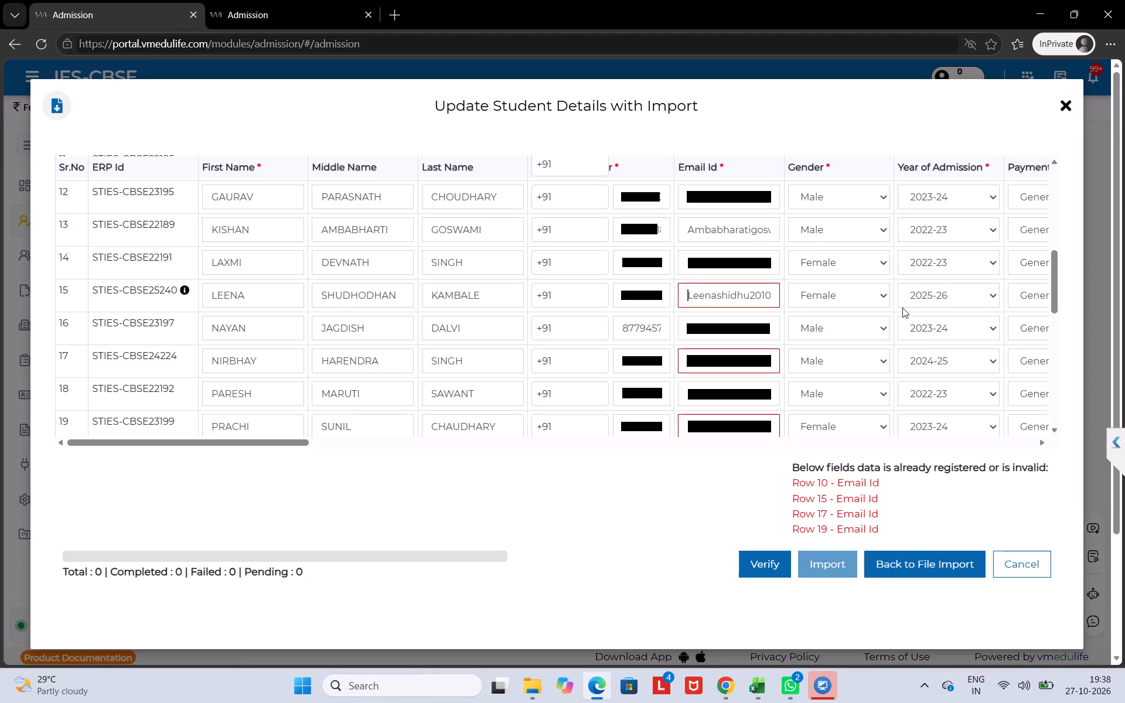
scroll(687, 307, down, 1)
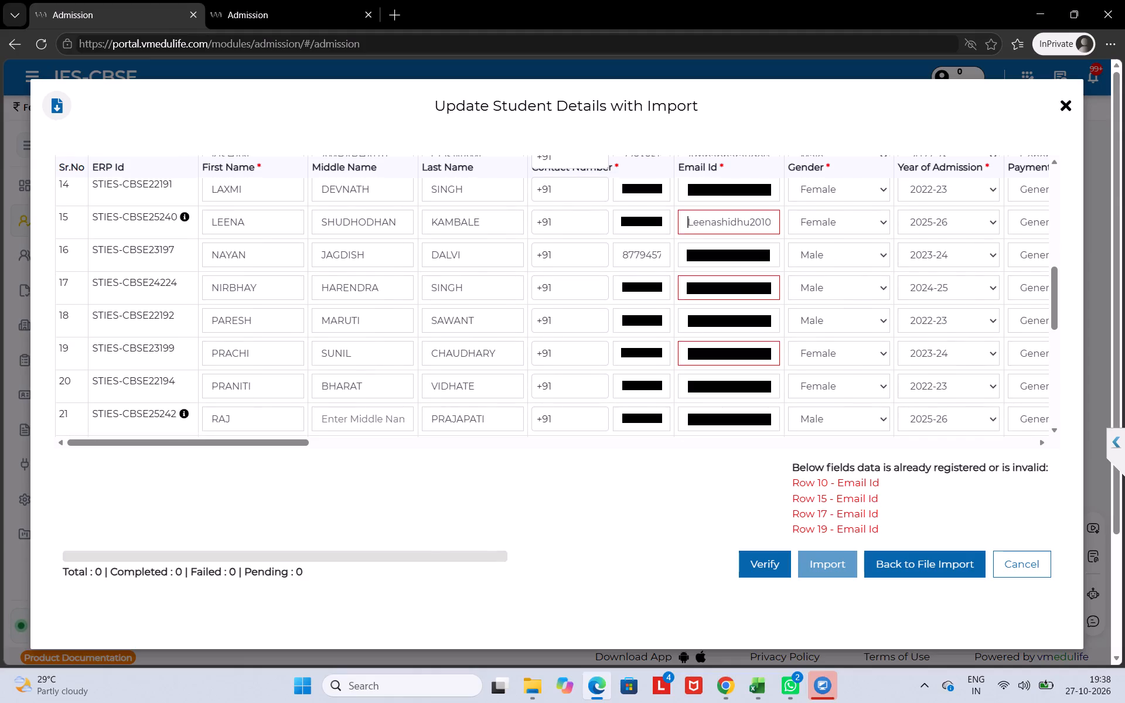
click(681, 295)
click(680, 353)
Look through the remaining preview rows down to row 33 and check the info marker beside row 21's ERP Id.
scroll(721, 360, down, 1)
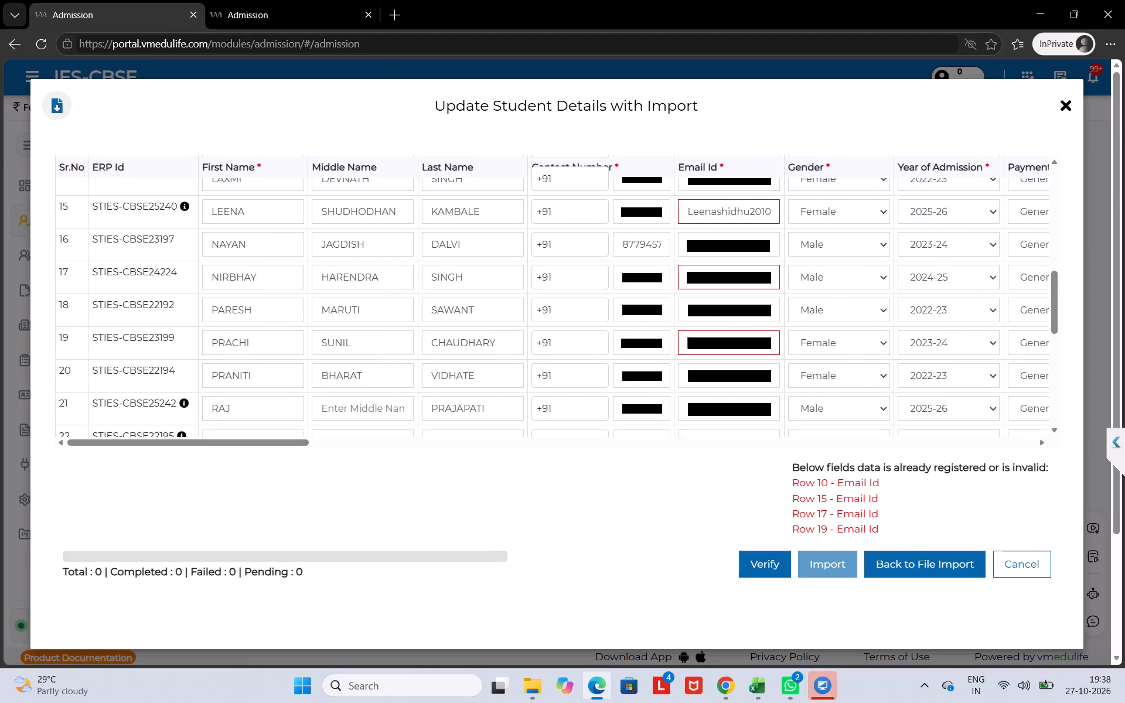
scroll(713, 372, down, 8)
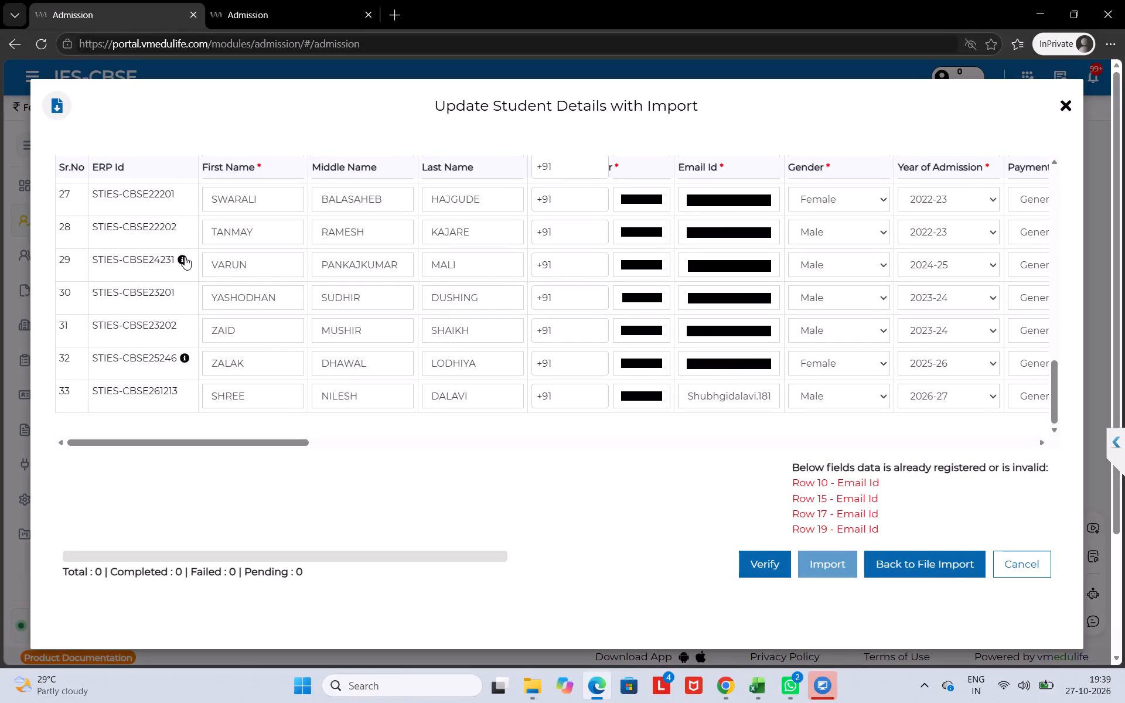
scroll(185, 260, up, 4)
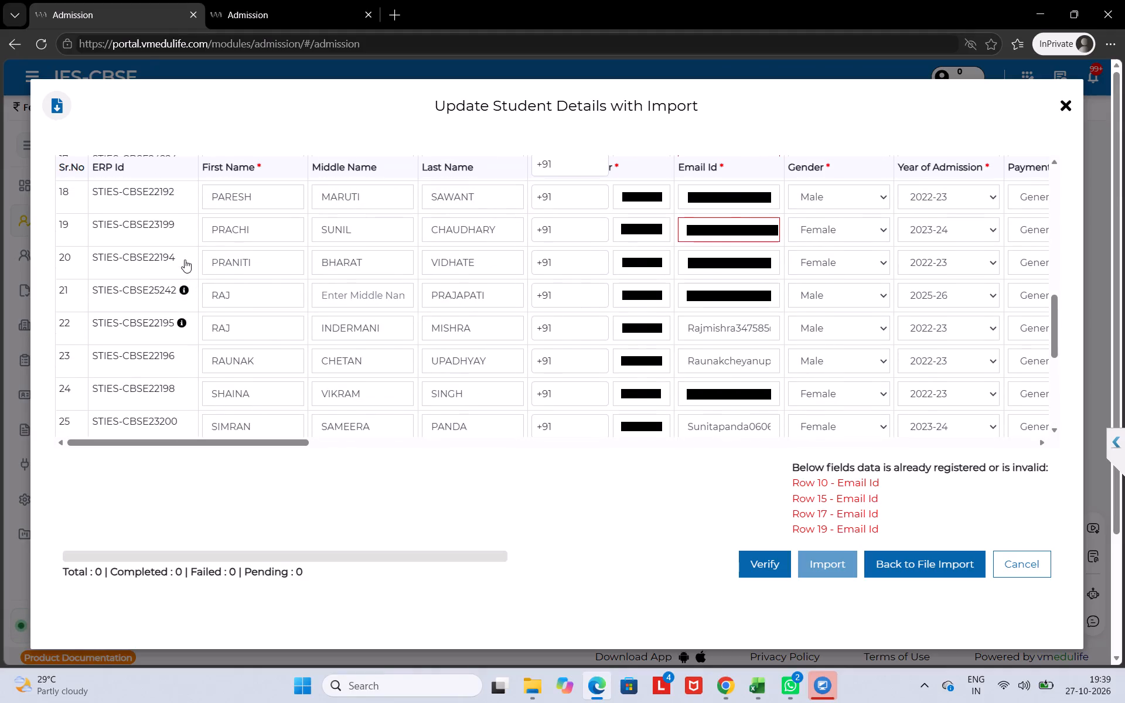
click(186, 289)
Check the info markers beside the ERP Ids of rows 22 and 21 in the import preview.
click(179, 323)
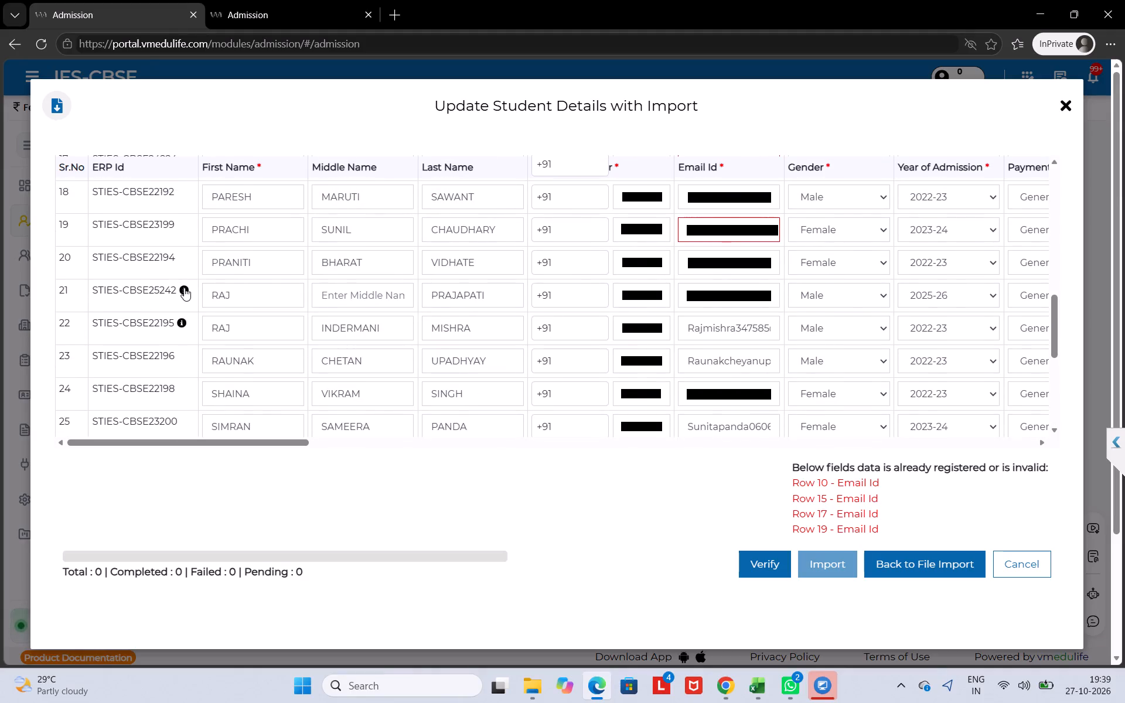
click(184, 290)
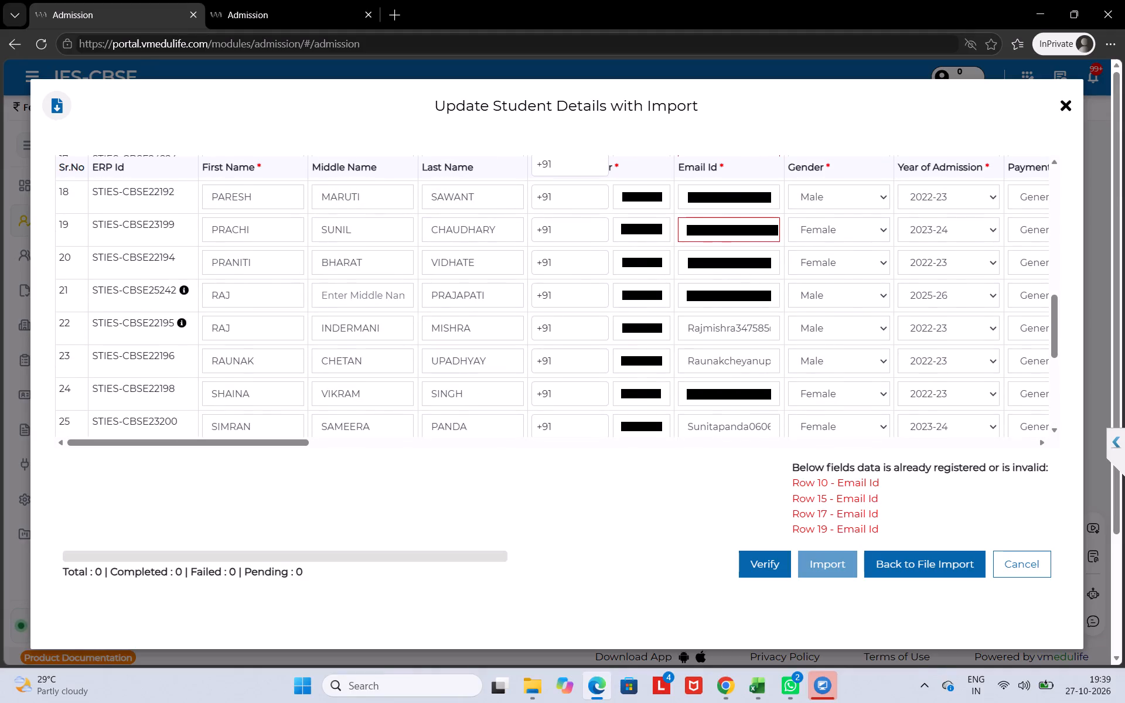
Examine row 19's flagged Email Id through to its end and back to its start.
click(689, 229)
key(Right)
key(Right)
key(Right)
key(Right)
key(Right)
key(Right)
key(Right)
key(Right)
key(Right)
key(Right)
key(Right)
key(Right)
key(Right)
key(Right)
key(Right)
key(Right)
key(Right)
key(Right)
key(Right)
key(Right)
key(Left)
key(Left)
key(Left)
key(Left)
key(Left)
key(Left)
key(Left)
key(Left)
key(Left)
key(Left)
key(Left)
key(Left)
key(Left)
key(Left)
key(Left)
key(Left)
key(Left)
key(Left)
key(Left)
key(Left)
Check the info markers beside the ERP Ids of rows 32 and 29 in the import preview.
scroll(732, 303, down, 3)
scroll(701, 347, down, 4)
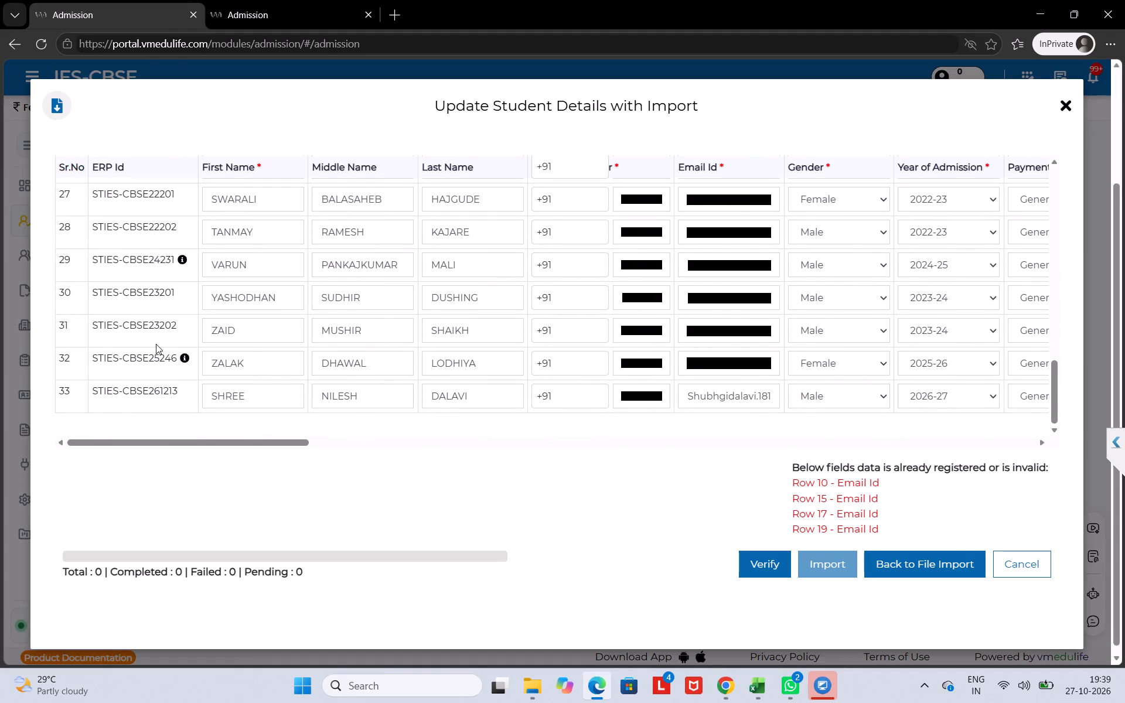
click(183, 358)
click(181, 260)
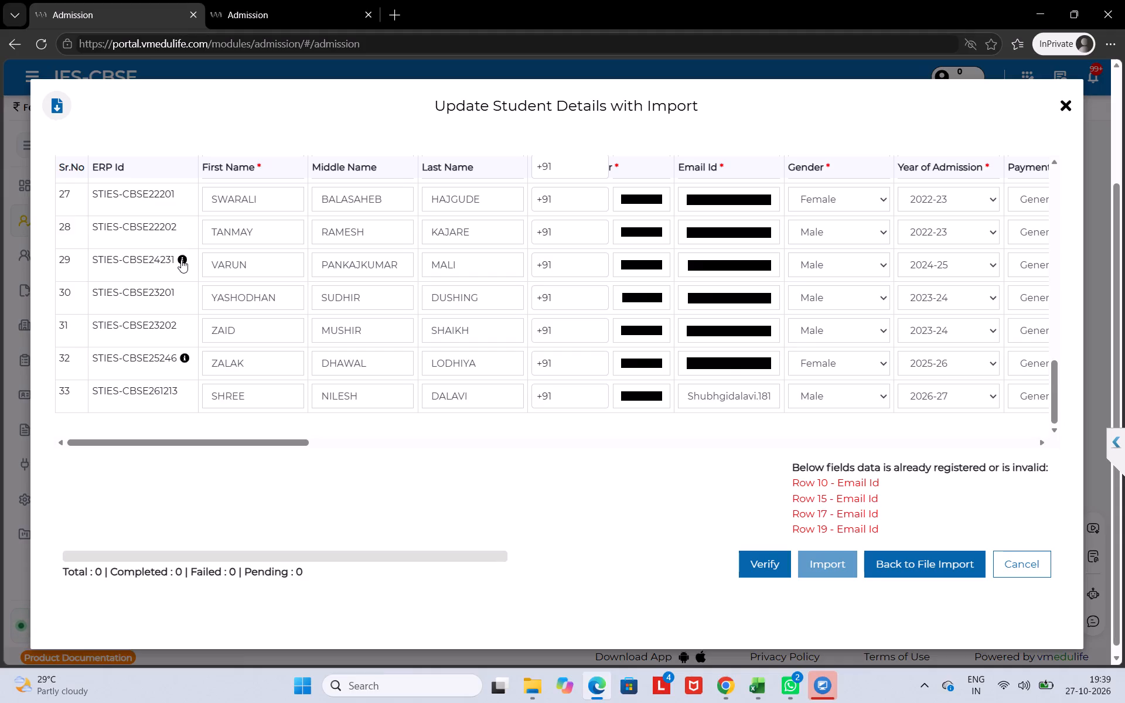
click(181, 260)
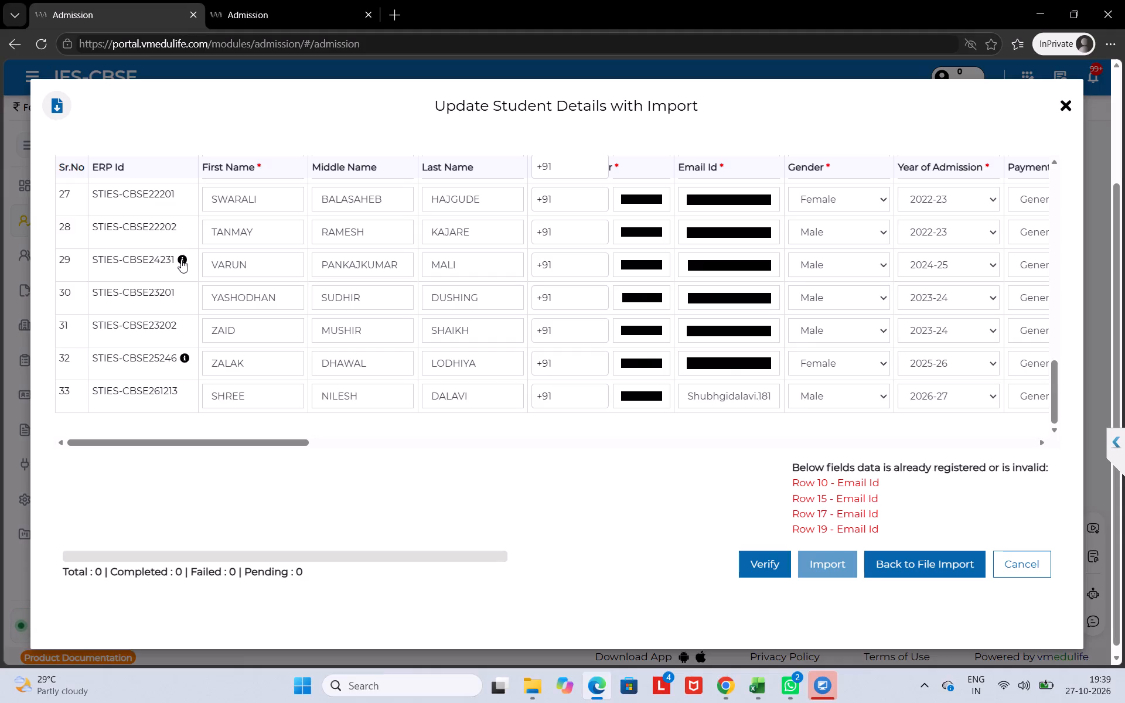
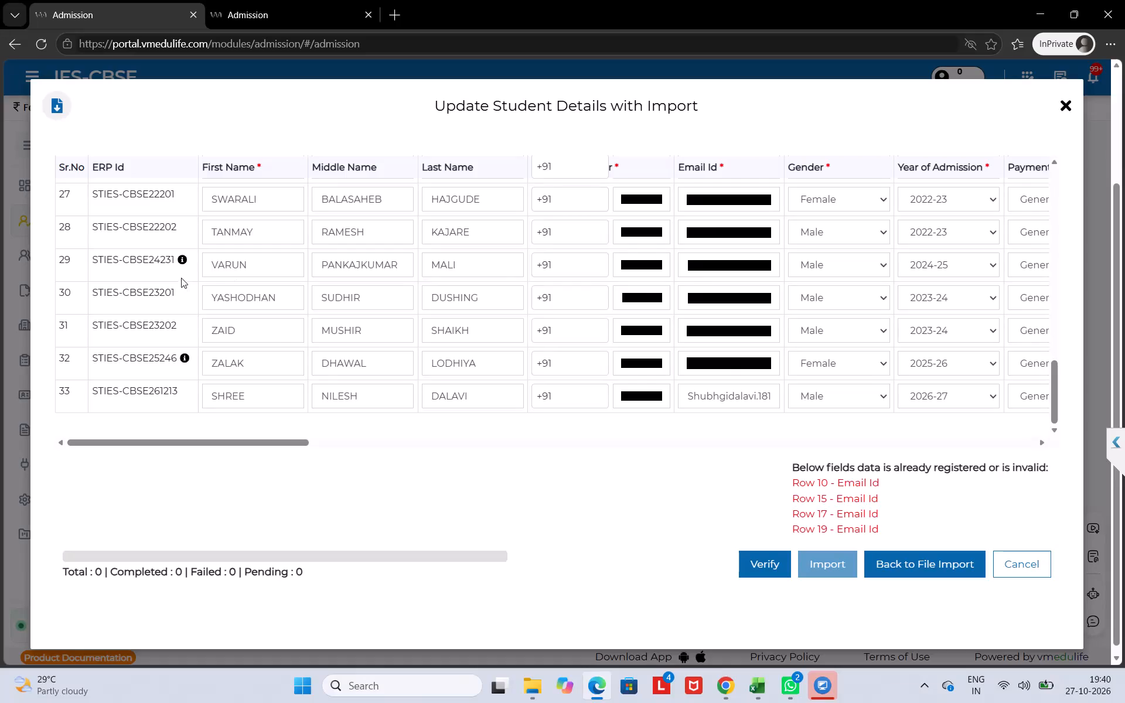
Check the info markers beside the ERP Ids of rows 29 and 32 in the import preview.
click(182, 255)
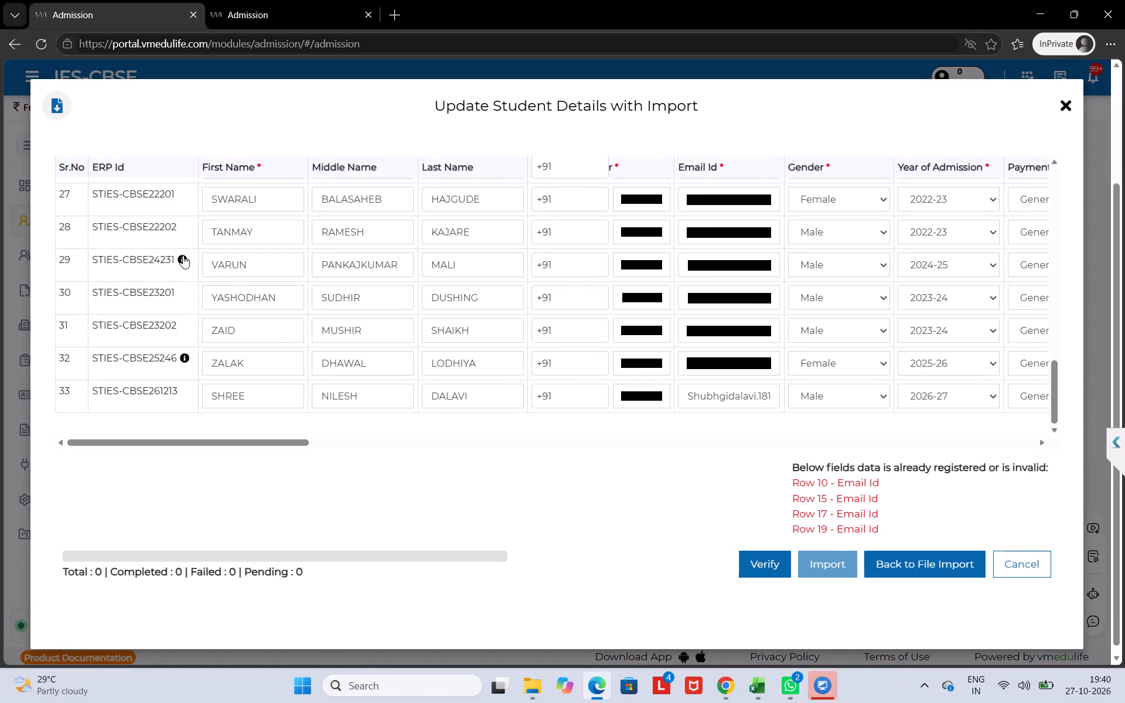
click(183, 261)
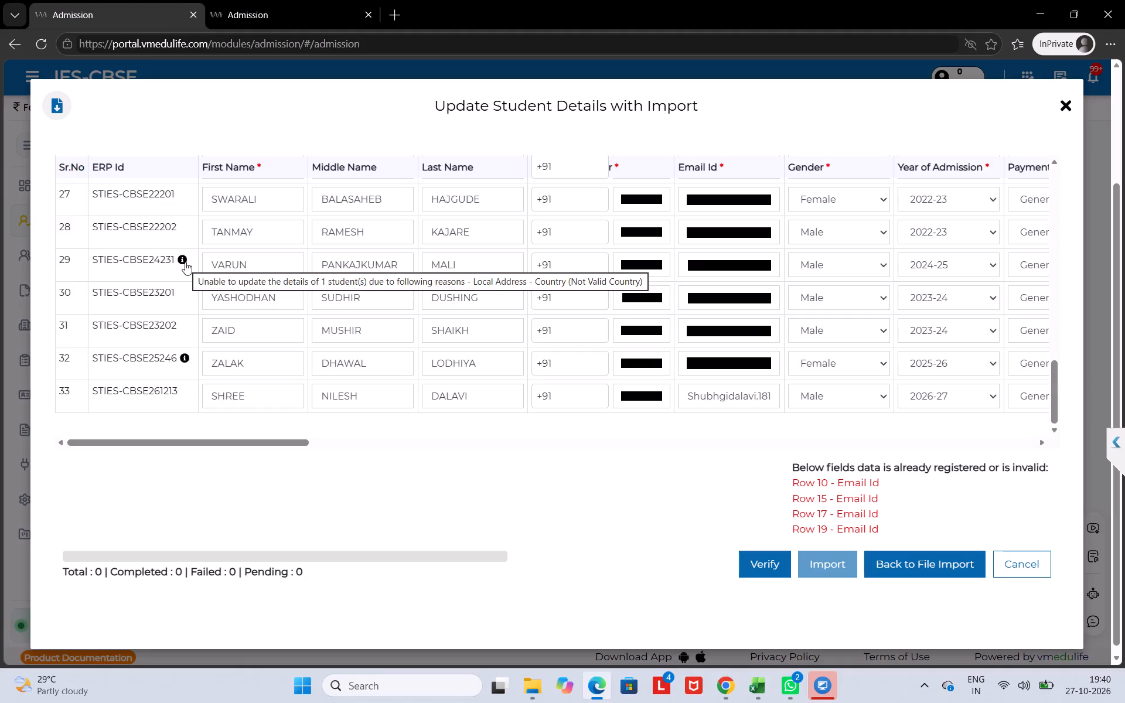
click(185, 262)
click(185, 262)
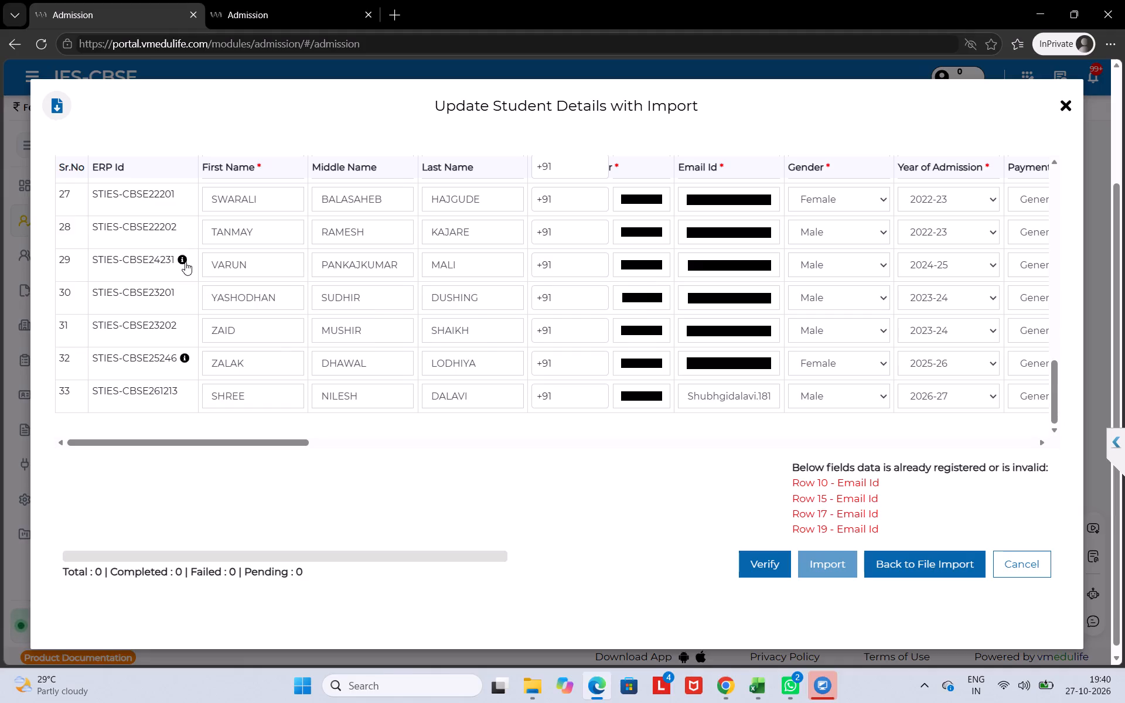
click(187, 357)
click(183, 359)
click(185, 262)
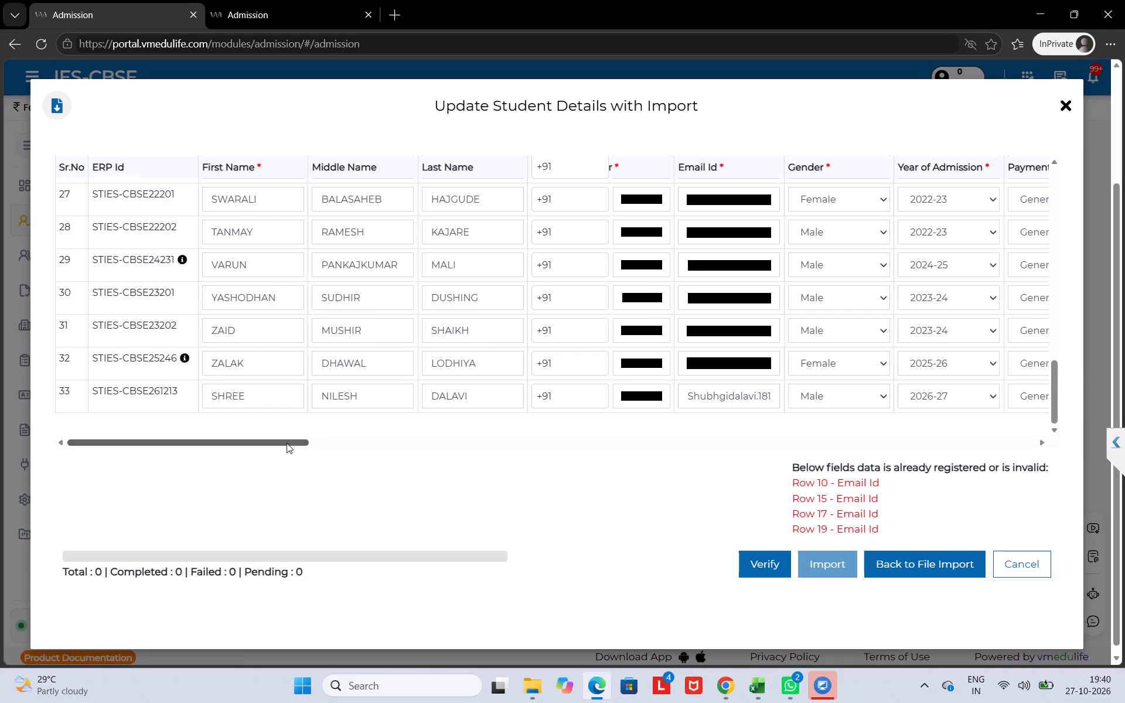
Look through the import preview from row 1 to row 33 and recheck the info markers of rows 32 and 29.
scroll(547, 404, up, 5)
scroll(346, 376, up, 10)
scroll(469, 344, down, 5)
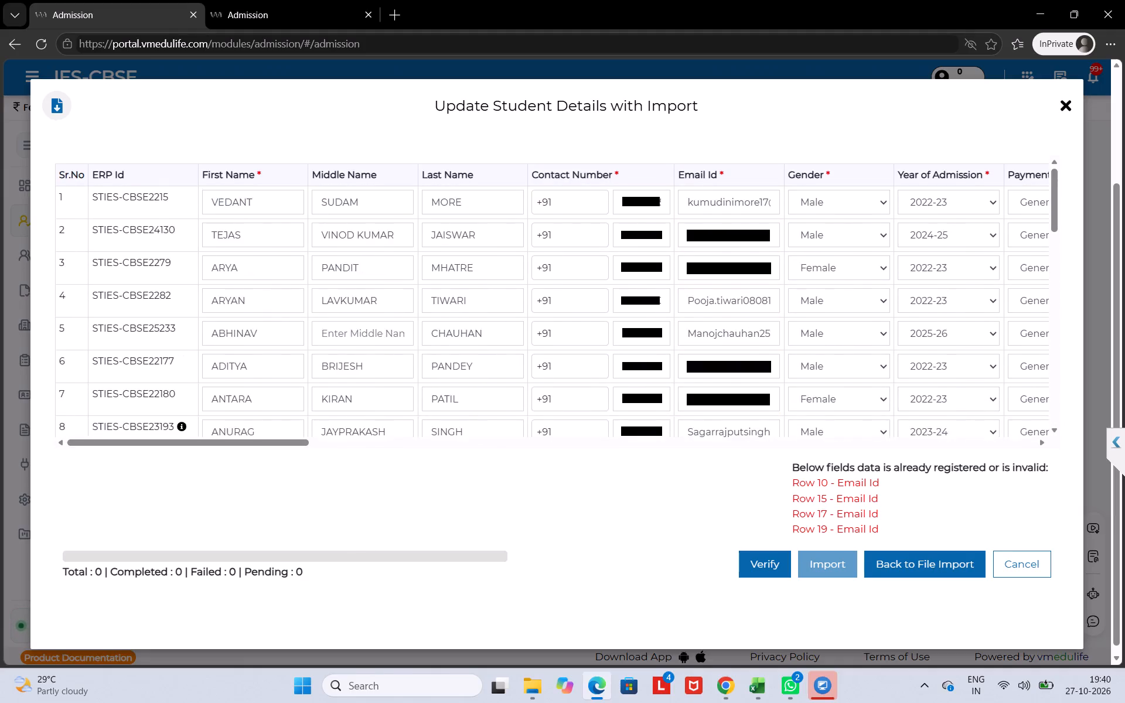
scroll(470, 339, down, 5)
scroll(247, 364, down, 4)
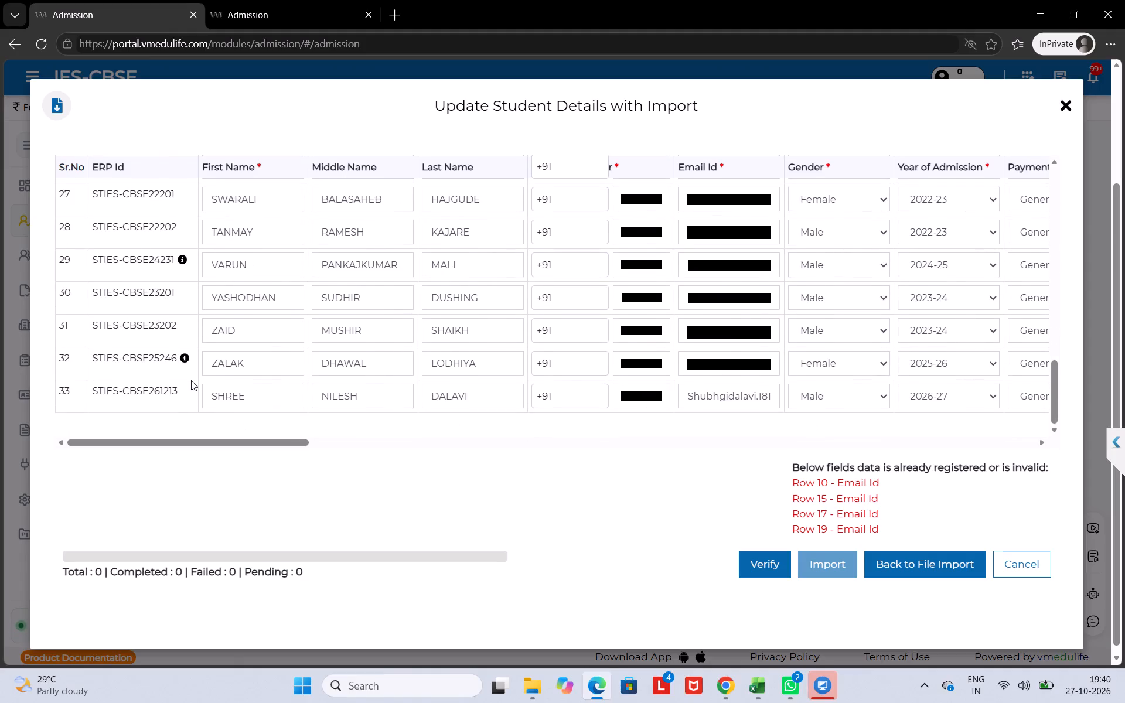
click(183, 361)
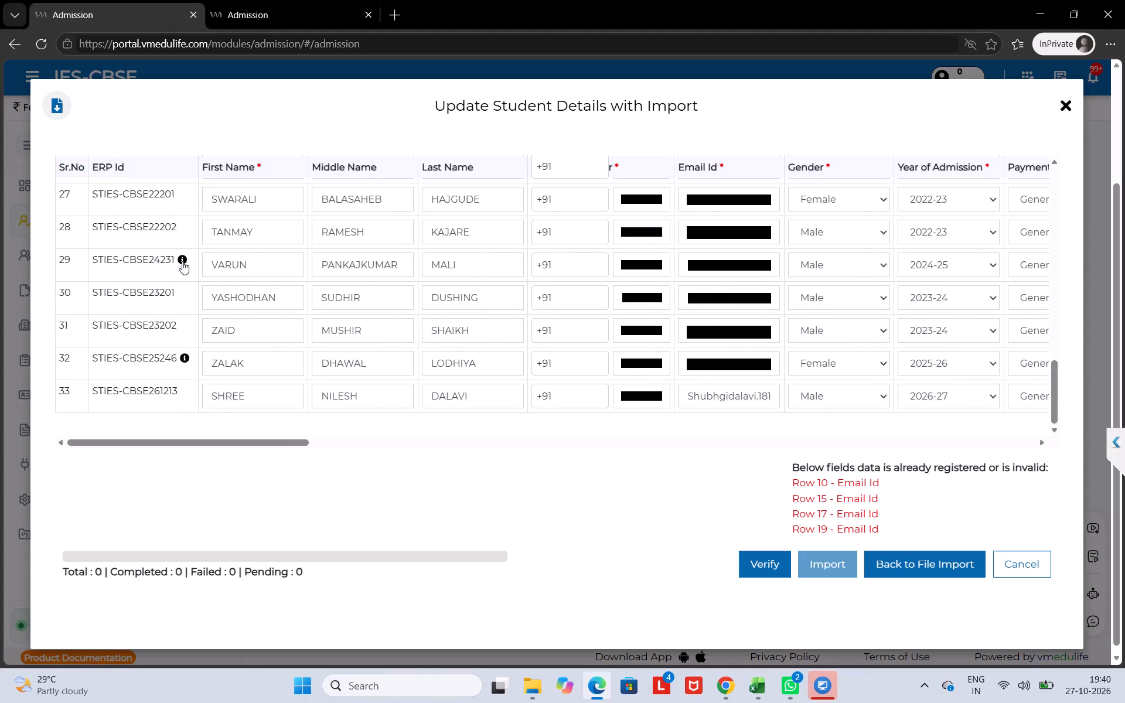
click(182, 261)
Check the info markers beside the ERP Ids of rows 21 and 15 in the import preview.
scroll(469, 285, up, 4)
scroll(477, 293, down, 3)
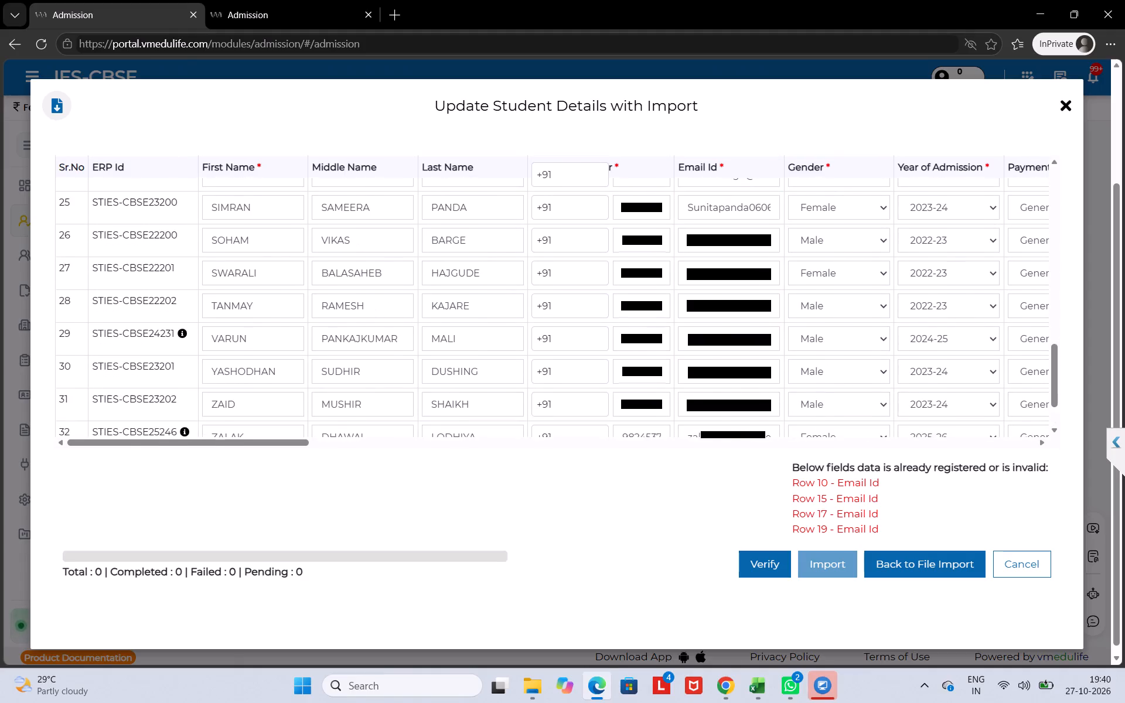
scroll(214, 220, up, 4)
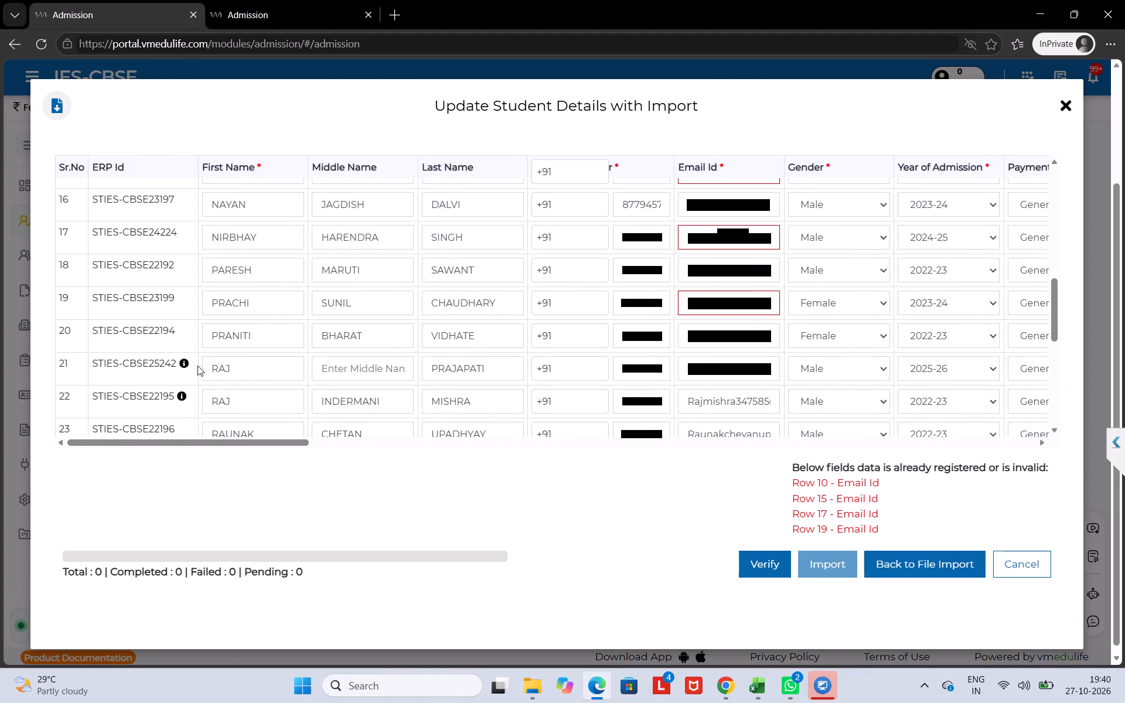
click(186, 363)
scroll(570, 257, up, 2)
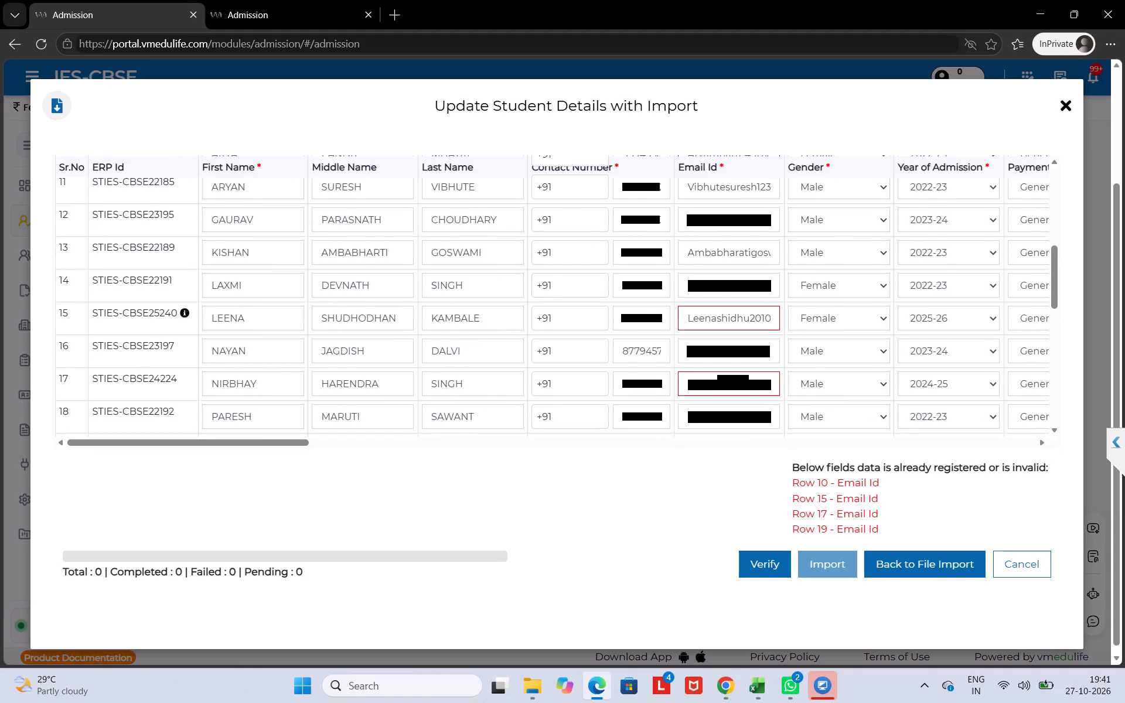
click(183, 313)
Examine row 15's flagged Email Id through to its end and back to its start.
drag(686, 319, 886, 329)
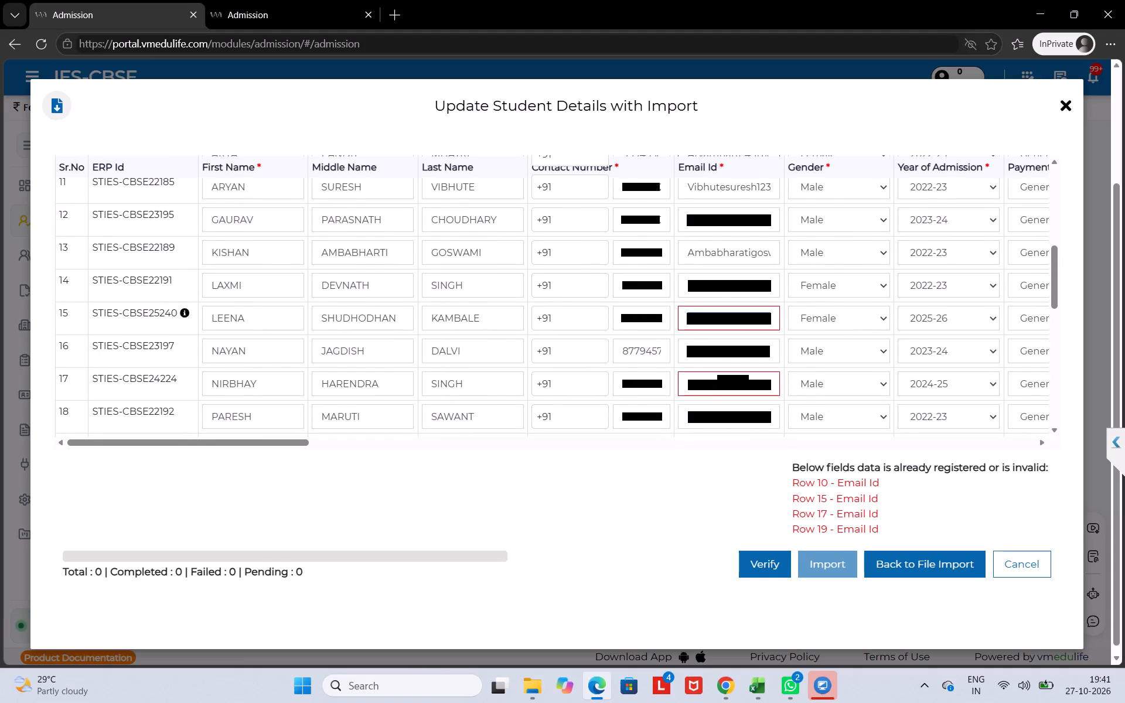
click(777, 319)
drag(773, 316, 677, 318)
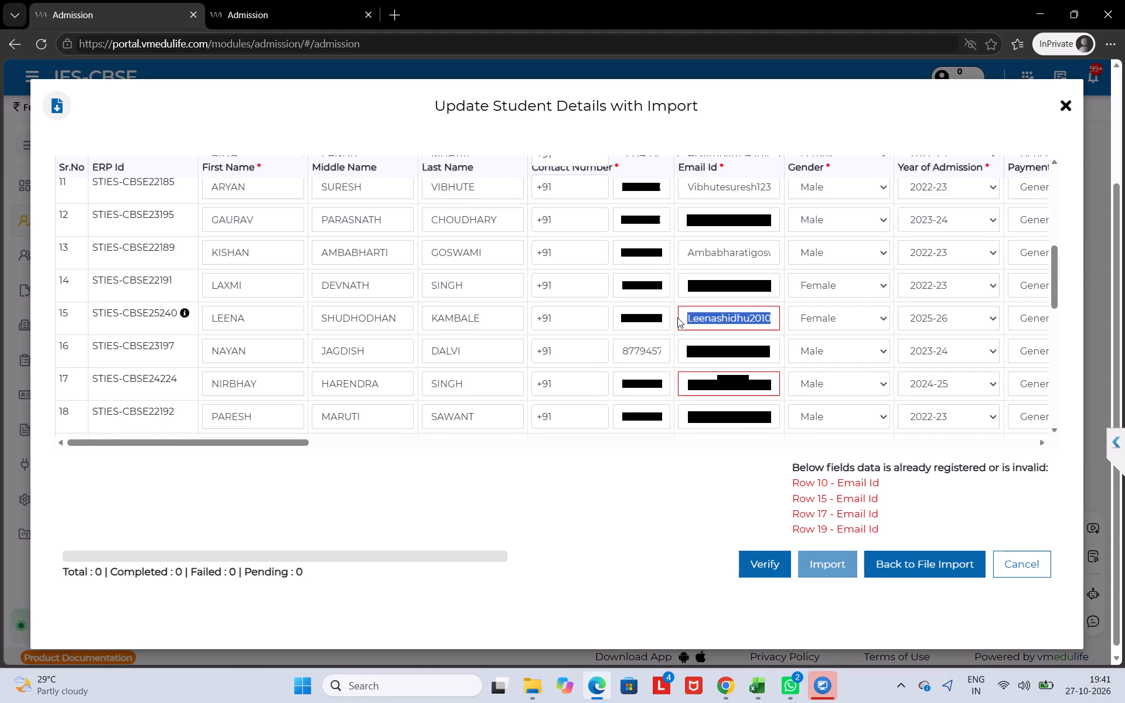
drag(677, 318, 676, 318)
click(688, 319)
drag(688, 319, 782, 319)
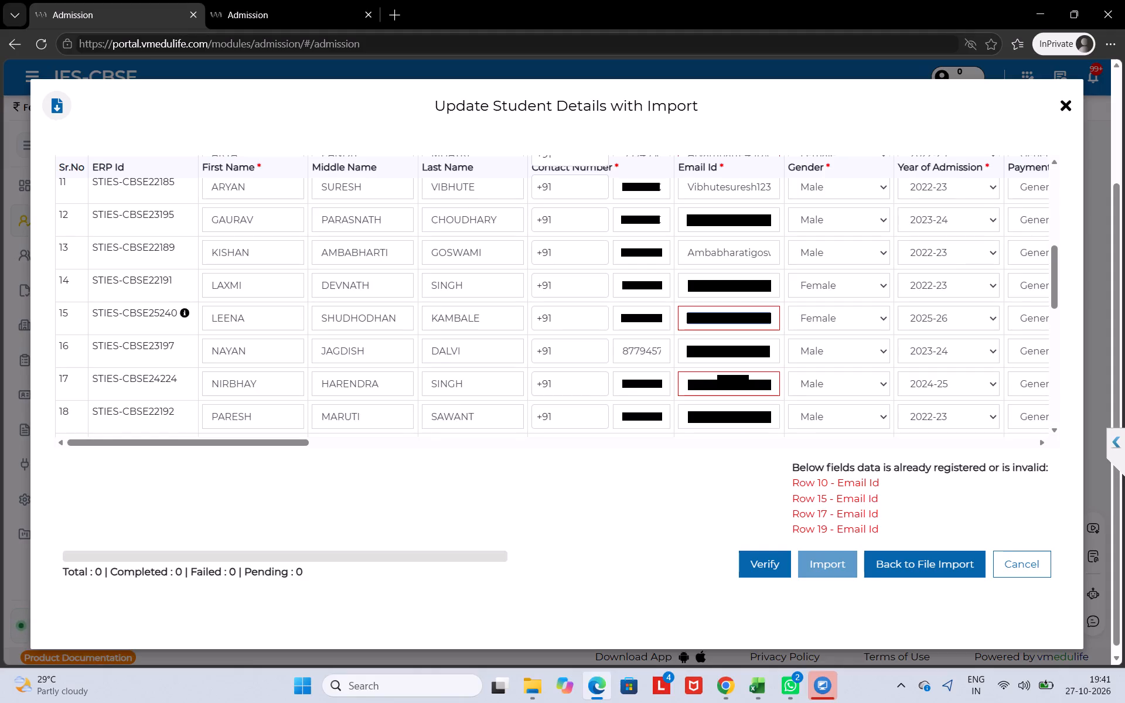
click(772, 313)
click(772, 315)
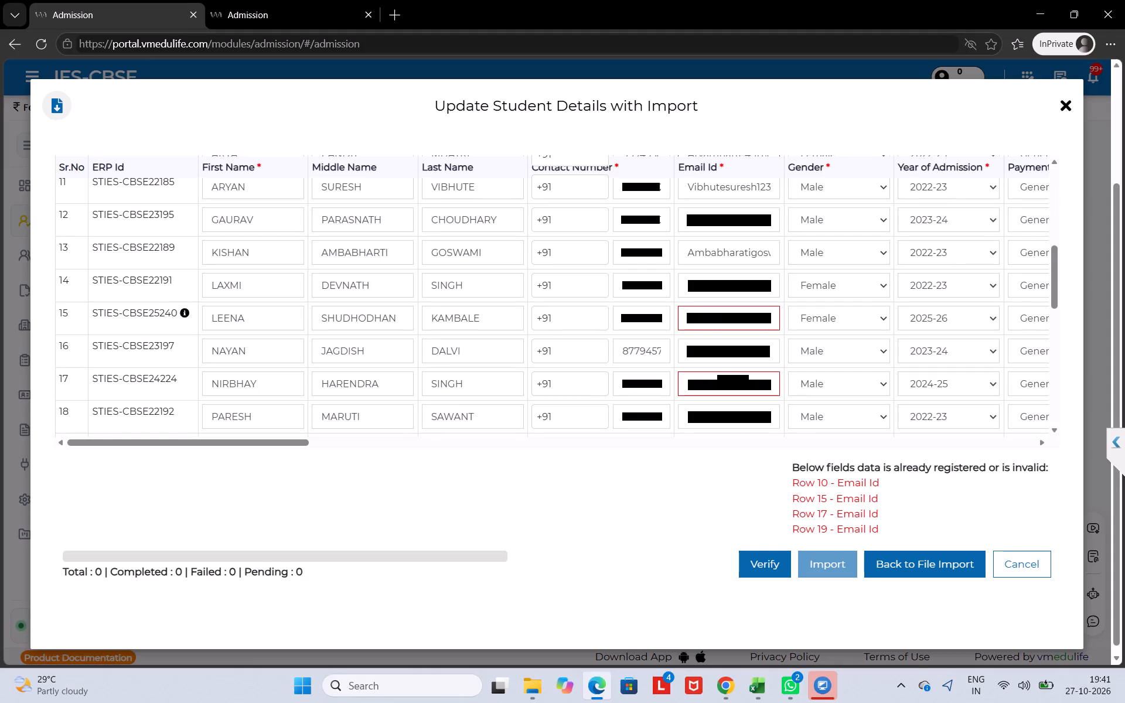
click(775, 318)
Look through the preview rows down to row 33 and examine the start of row 29's Email Id.
scroll(731, 402, down, 11)
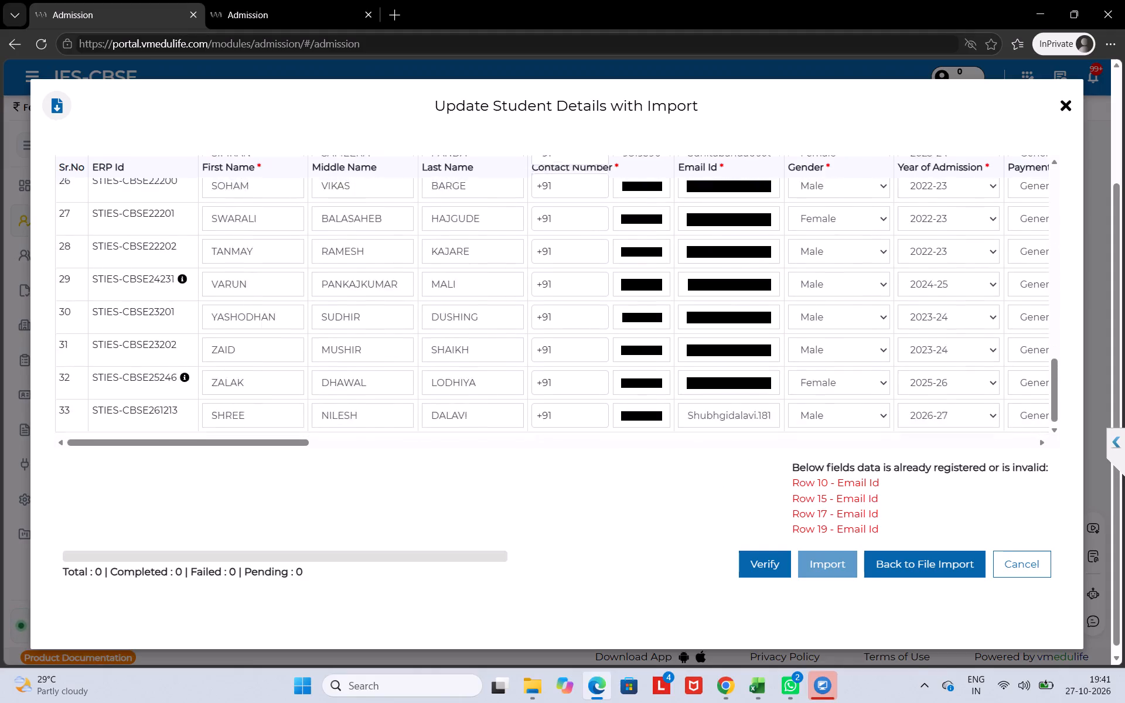
scroll(722, 445, down, 6)
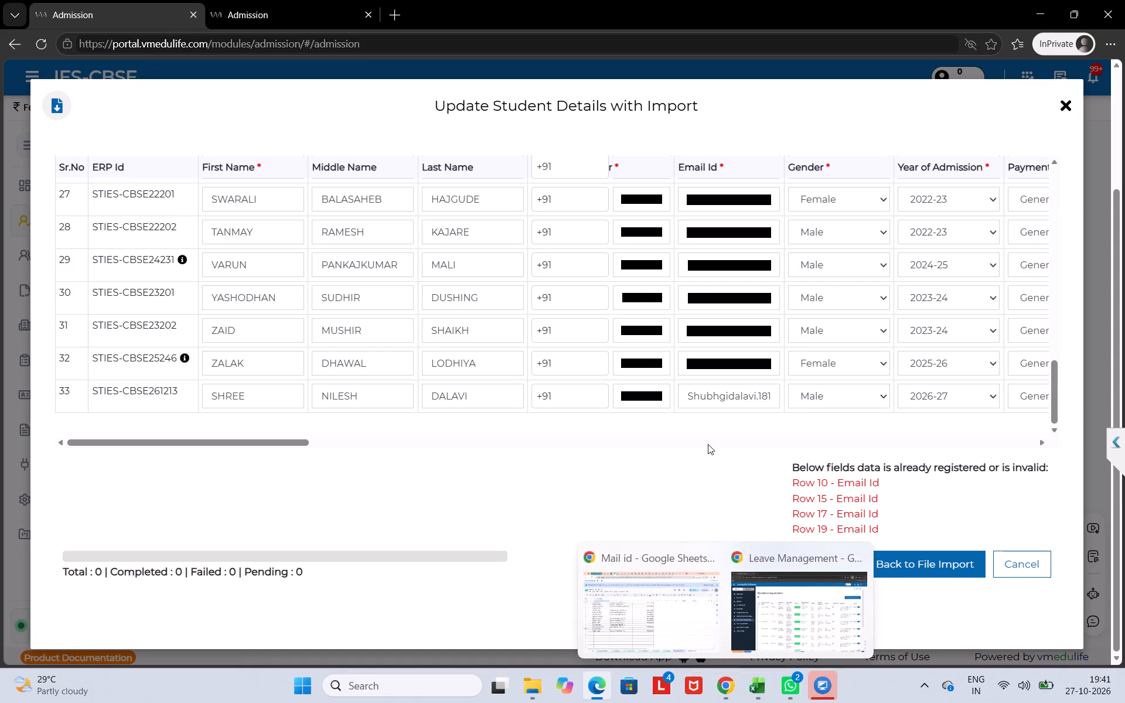
scroll(694, 291, down, 4)
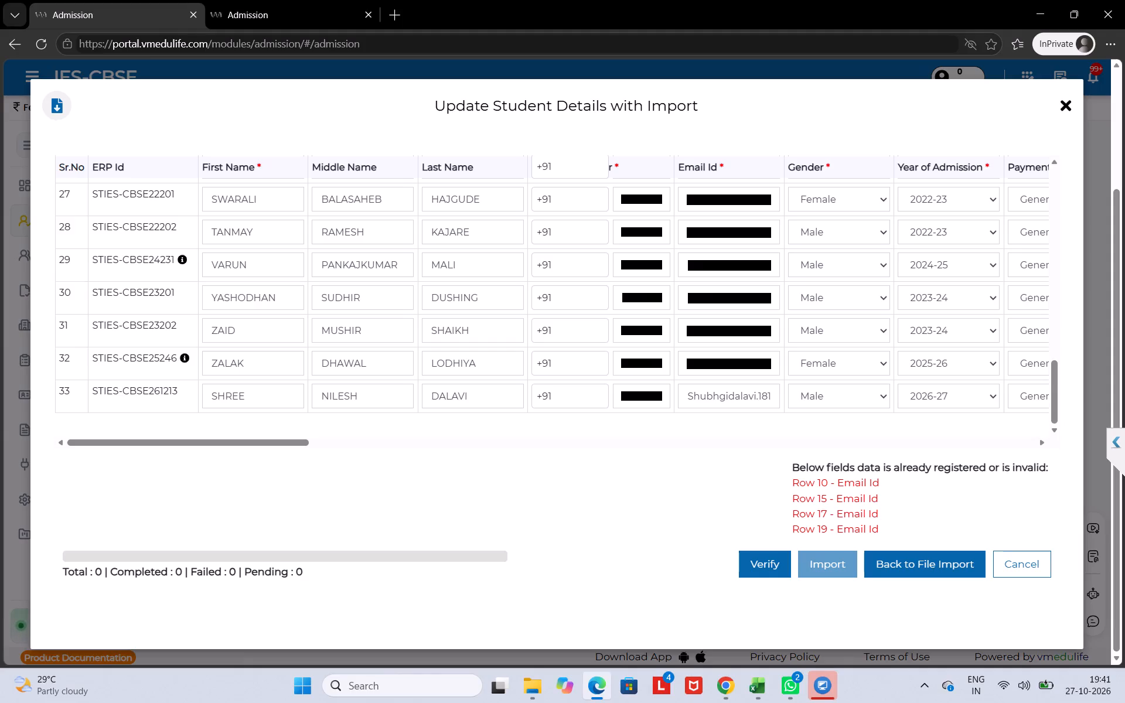
click(684, 265)
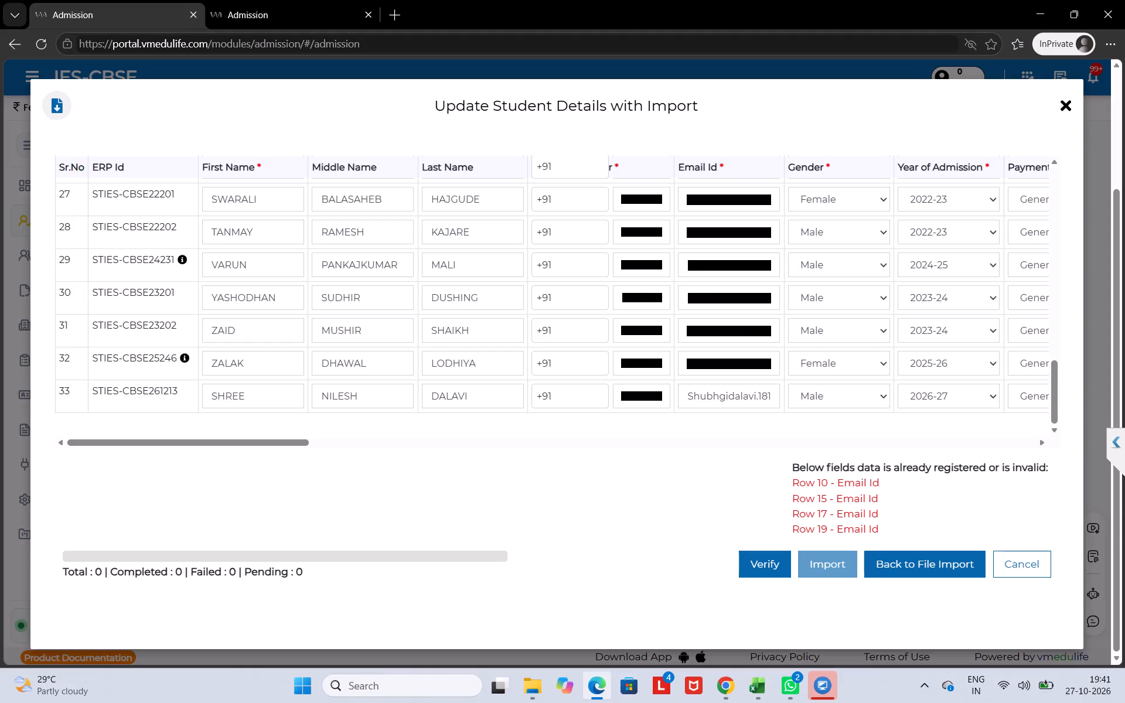
click(686, 267)
scroll(704, 269, down, 4)
Recheck the info markers beside the ERP Ids of rows 29 and 32.
click(183, 258)
click(186, 357)
click(180, 264)
click(179, 257)
Recheck the info markers beside the ERP Ids of rows 15 and 21 in the import preview.
scroll(551, 259, up, 1)
scroll(628, 273, up, 3)
scroll(687, 299, up, 3)
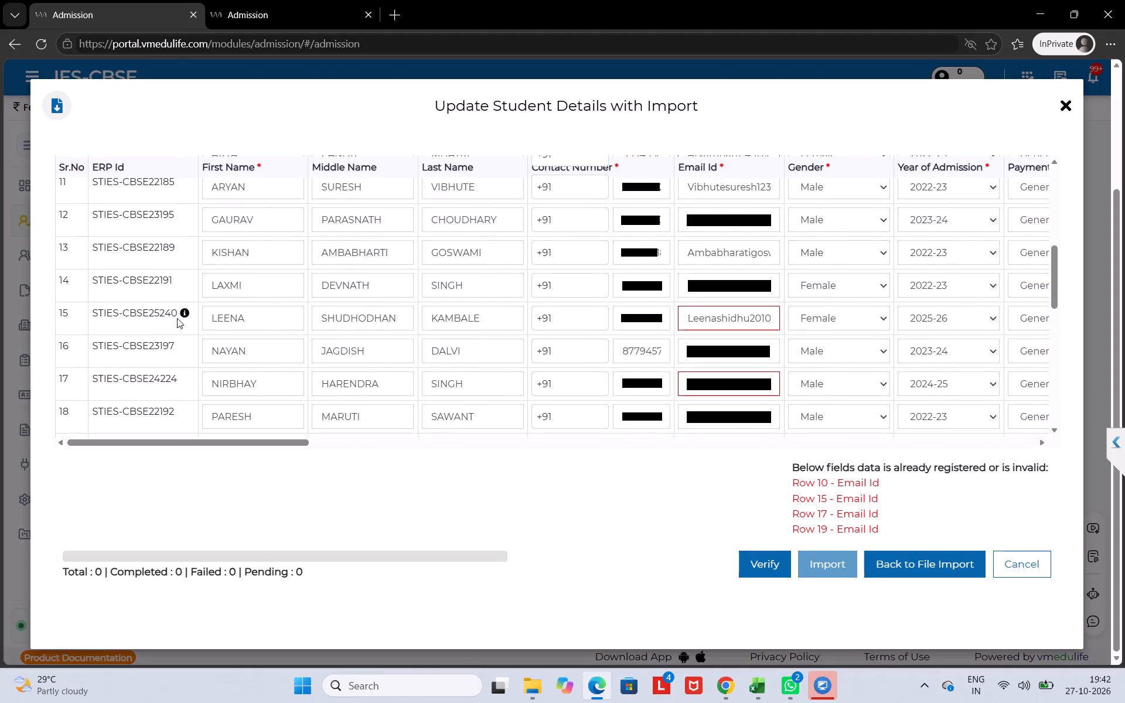
scroll(177, 318, down, 1)
click(189, 241)
scroll(188, 263, down, 1)
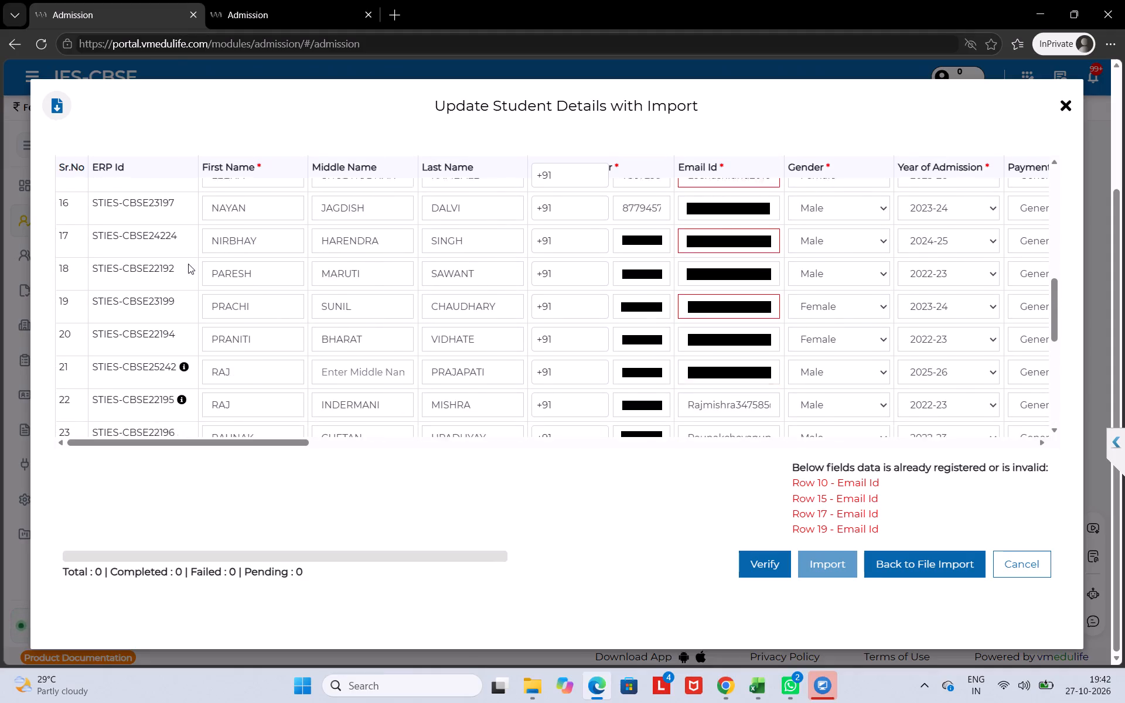
click(184, 364)
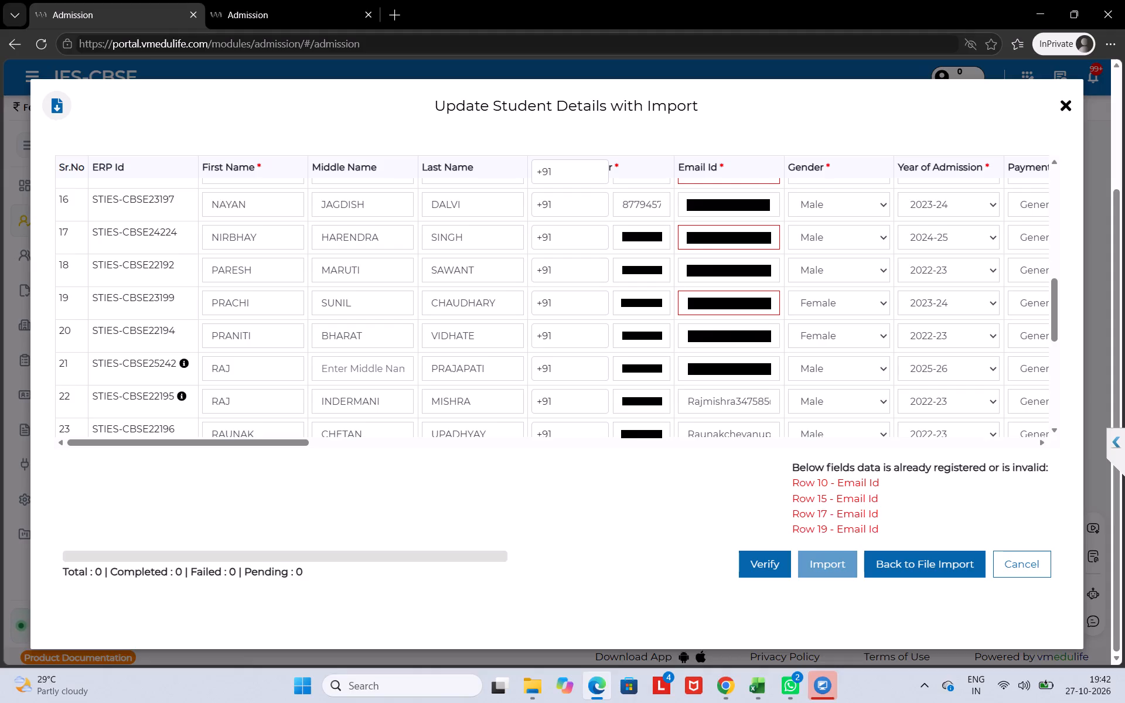
Examine the start of the flagged Email Ids in rows 17, 15 and 19 of the import preview.
click(685, 234)
scroll(707, 259, up, 2)
click(689, 319)
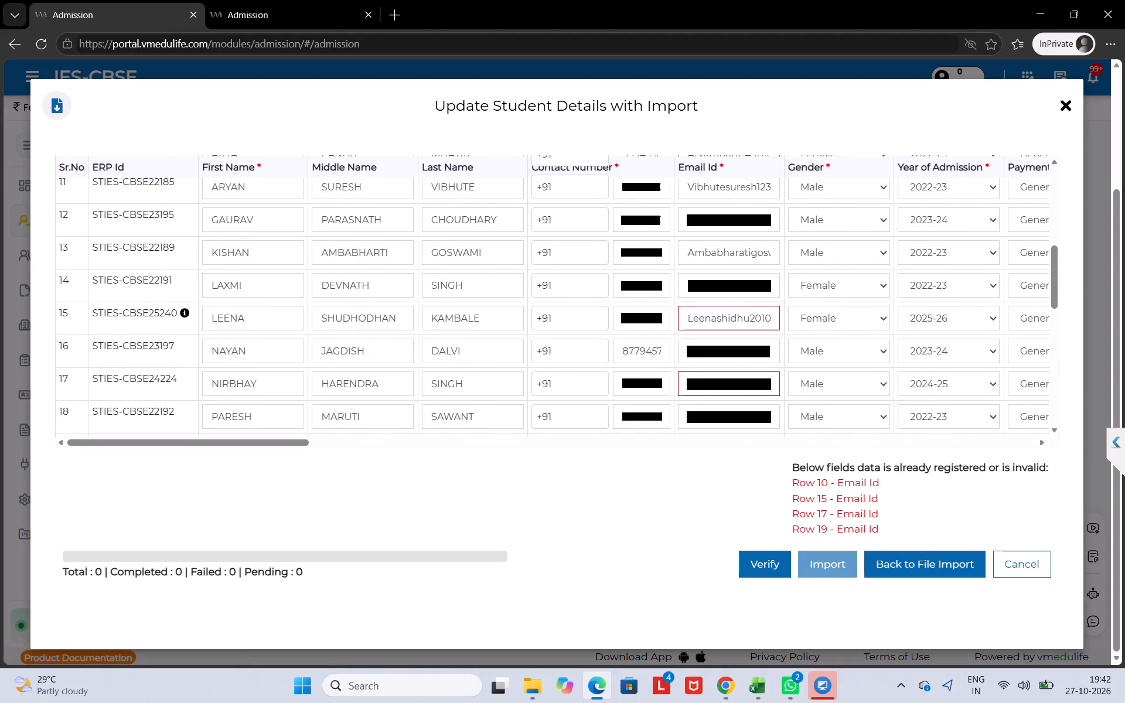
scroll(727, 326, down, 3)
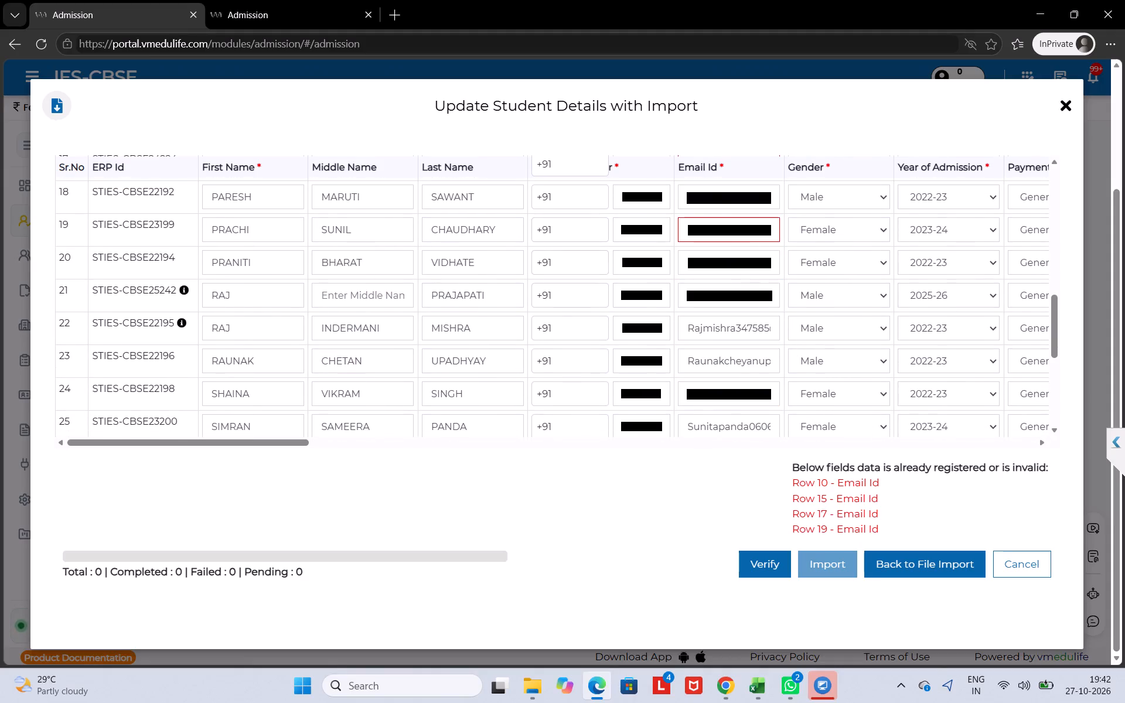
click(686, 232)
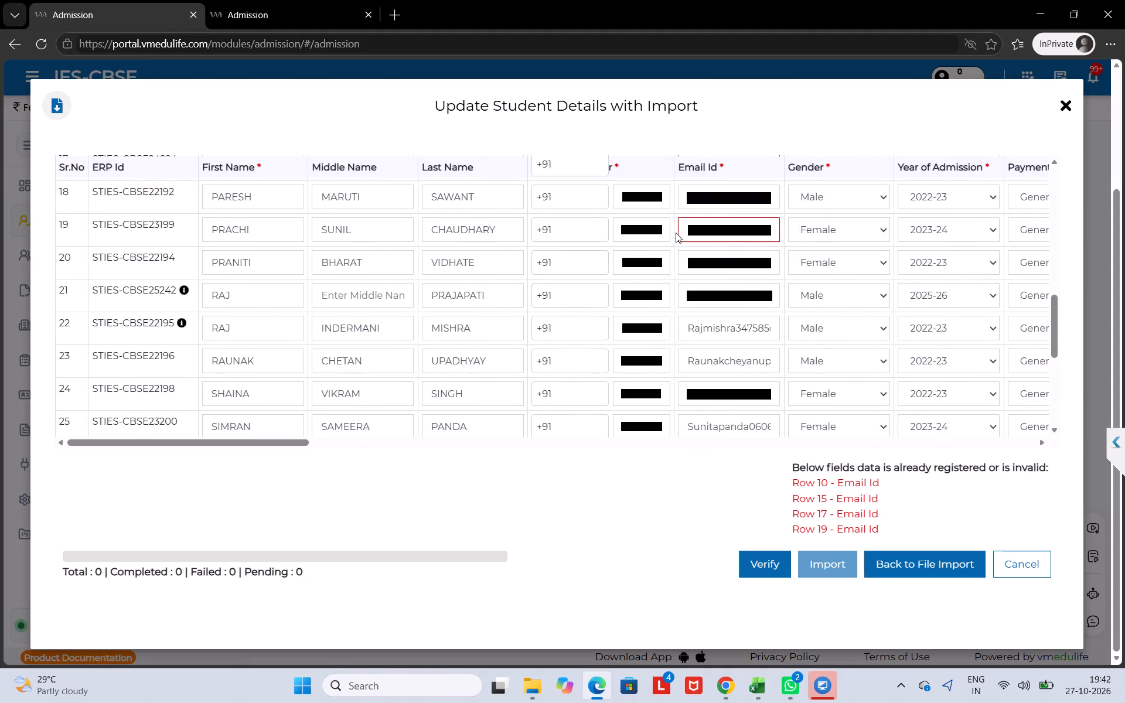
click(686, 231)
scroll(683, 236, up, 2)
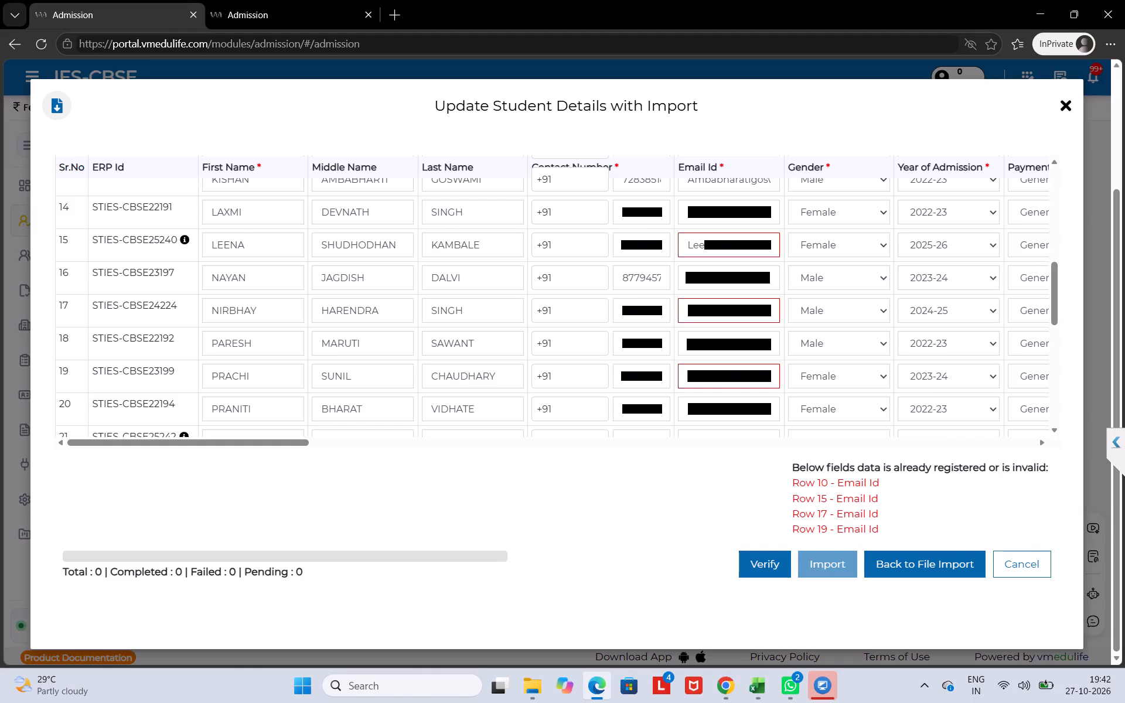
drag(682, 243, 693, 244)
click(682, 247)
Examine the full text of the flagged Email Id in row 15 of the import preview.
drag(684, 249, 703, 249)
click(771, 240)
drag(705, 243, 738, 243)
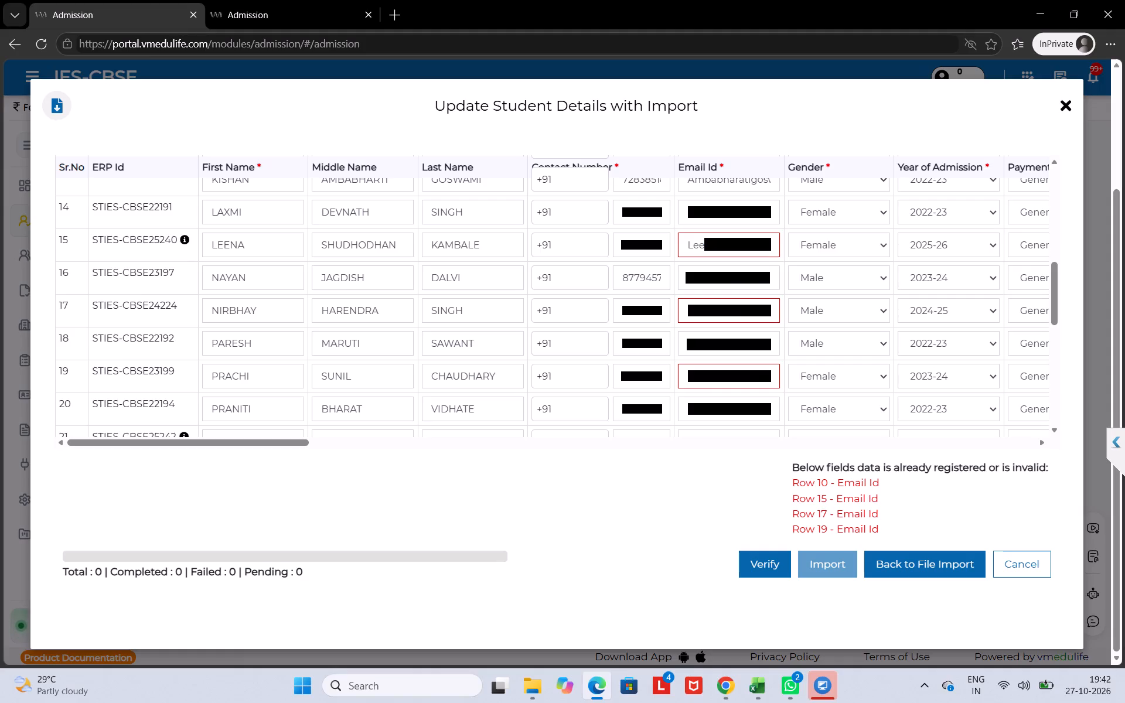
click(744, 248)
drag(692, 240, 740, 250)
click(758, 253)
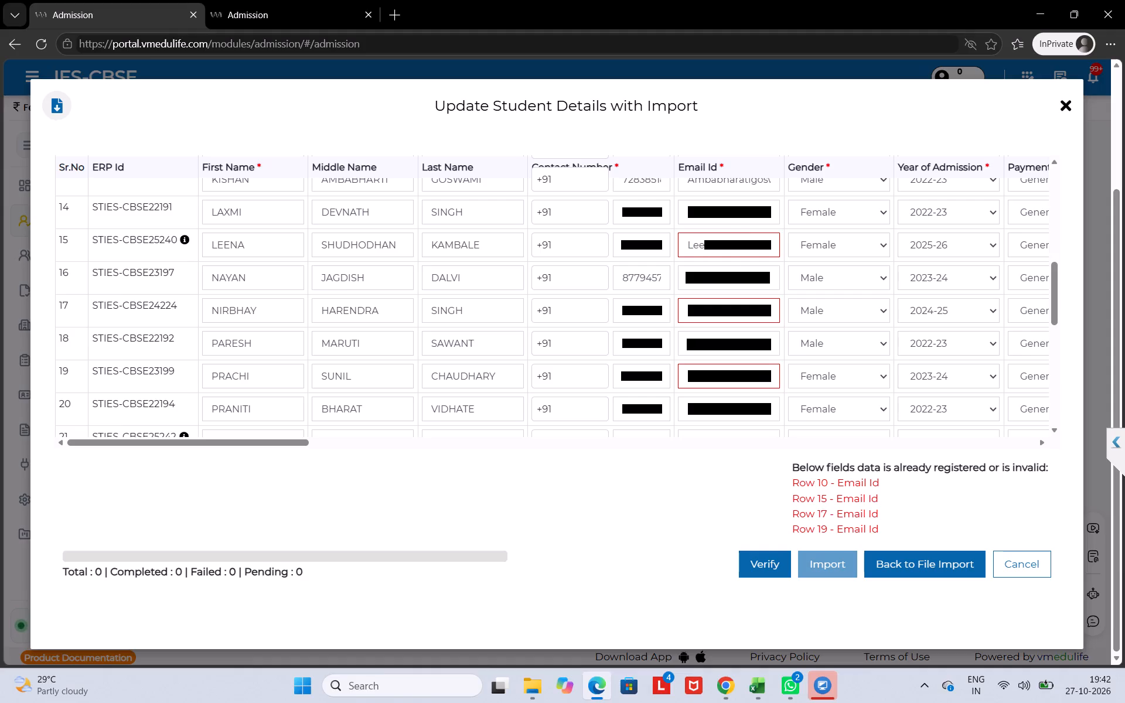
click(693, 245)
click(704, 247)
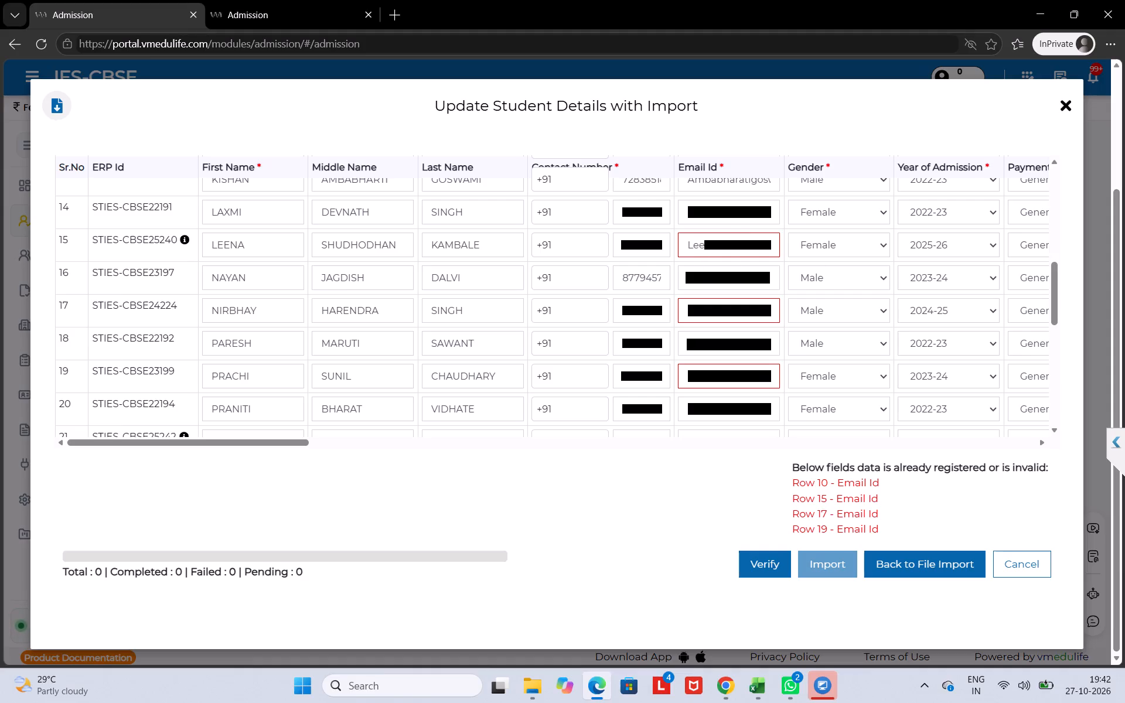
click(688, 246)
drag(691, 243, 742, 243)
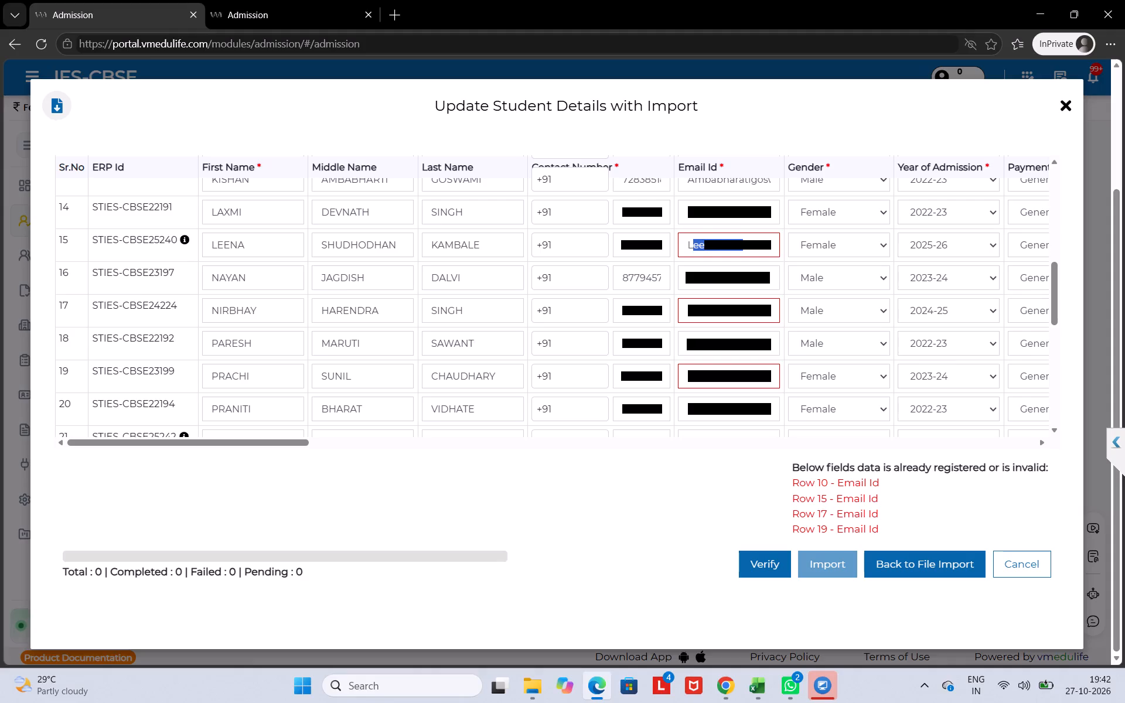
click(766, 244)
drag(693, 245, 758, 246)
click(763, 245)
drag(691, 248, 761, 250)
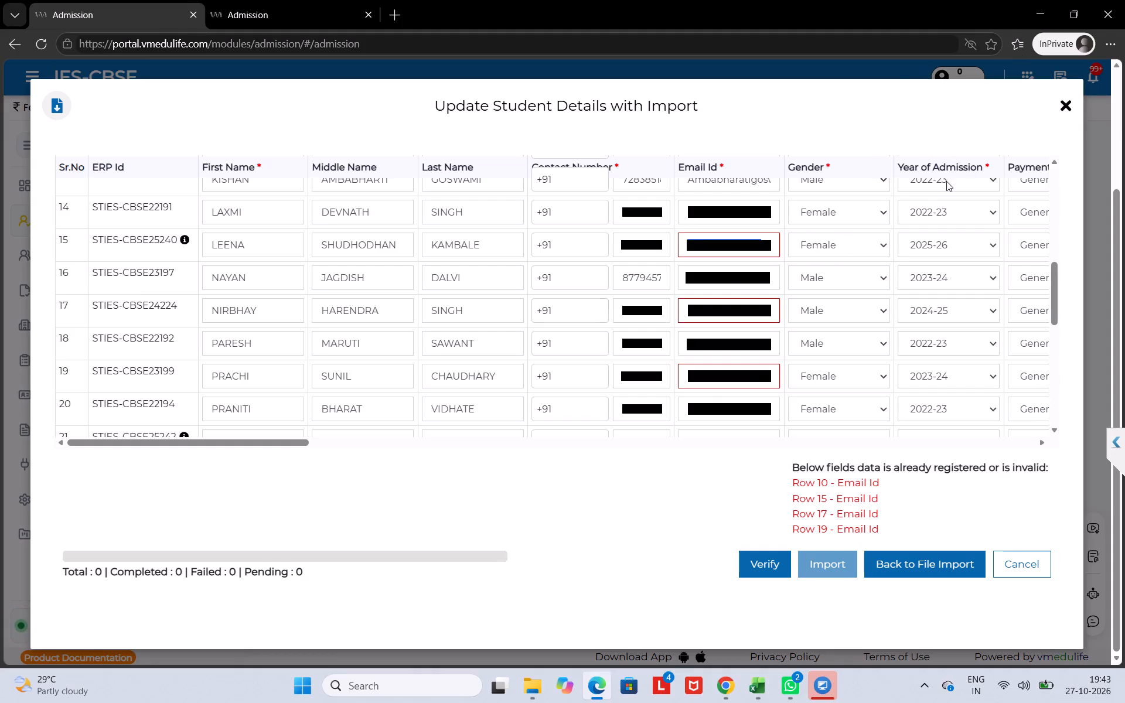
click(744, 243)
drag(698, 245, 722, 251)
Examine the flagged Email Id in row 10 and look over the neighbouring preview rows.
scroll(739, 250, down, 3)
scroll(736, 250, up, 5)
click(696, 228)
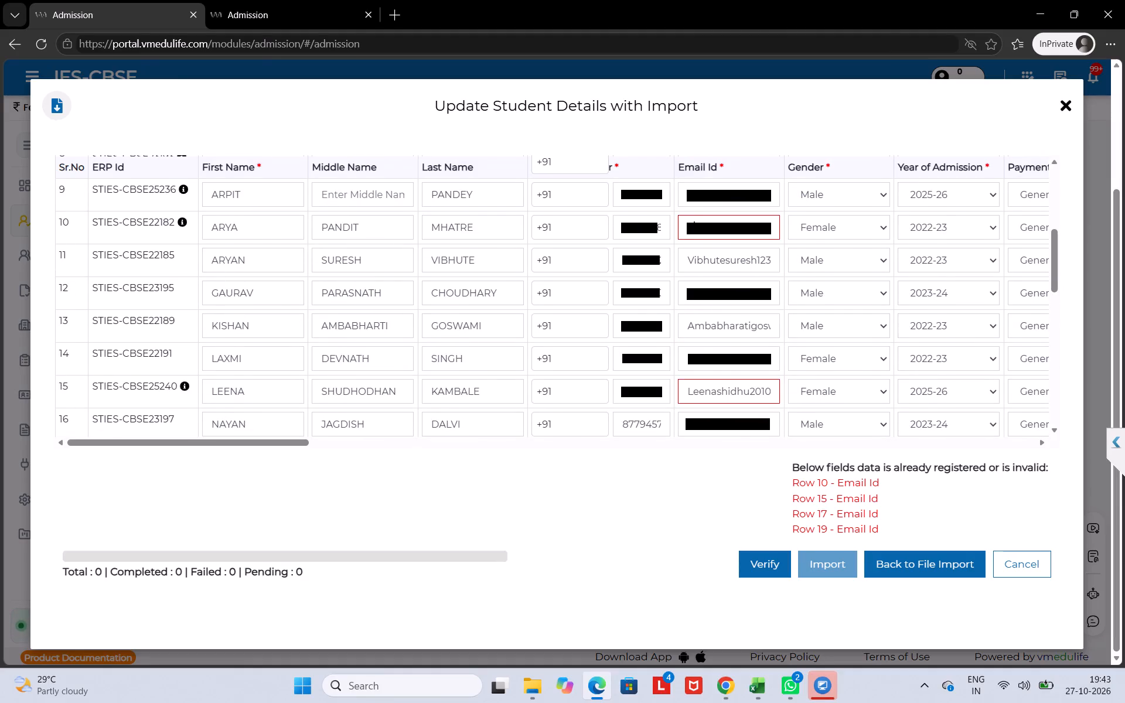
drag(702, 228, 742, 228)
scroll(739, 229, up, 4)
scroll(698, 281, up, 4)
scroll(696, 285, down, 9)
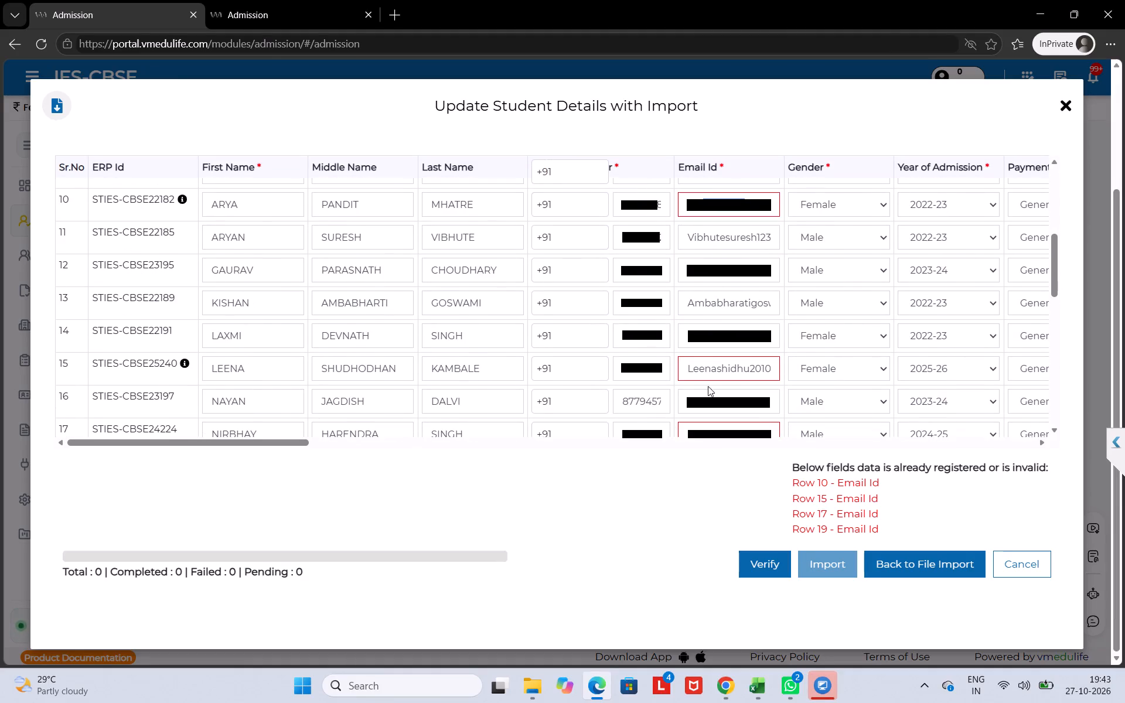
Recheck the flagged Email Ids in rows 15, 17 and 19, including the info marker beside row 21's ERP Id.
click(699, 374)
scroll(701, 370, down, 3)
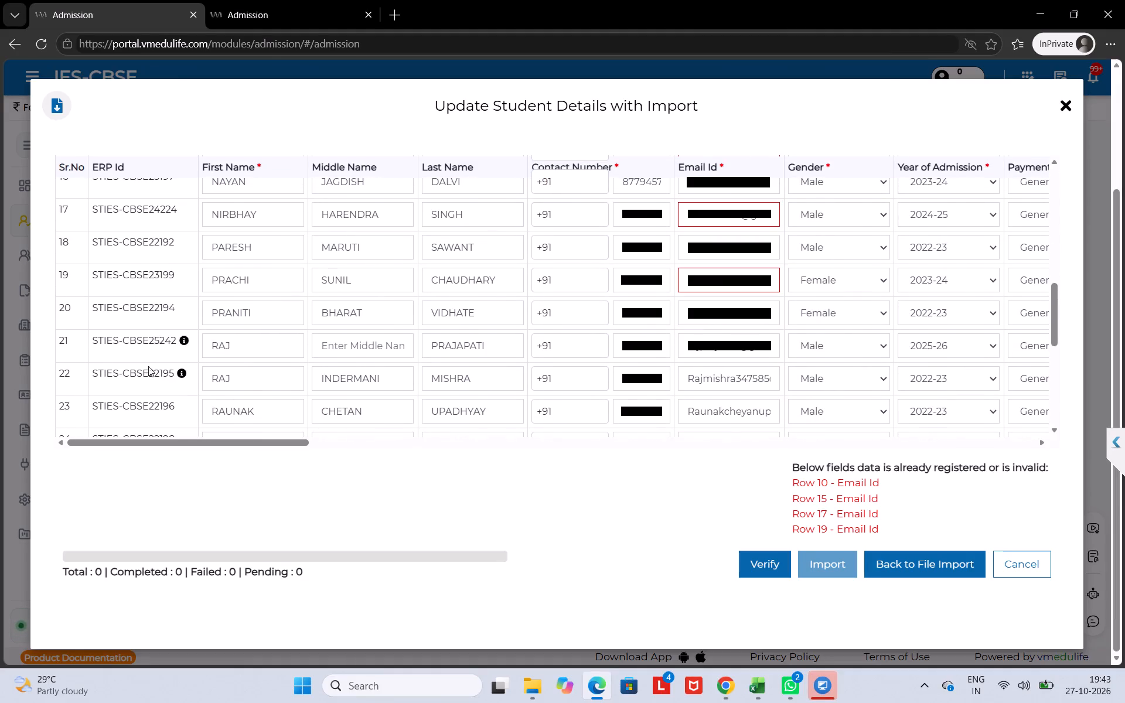
click(182, 345)
click(697, 284)
scroll(698, 320, up, 1)
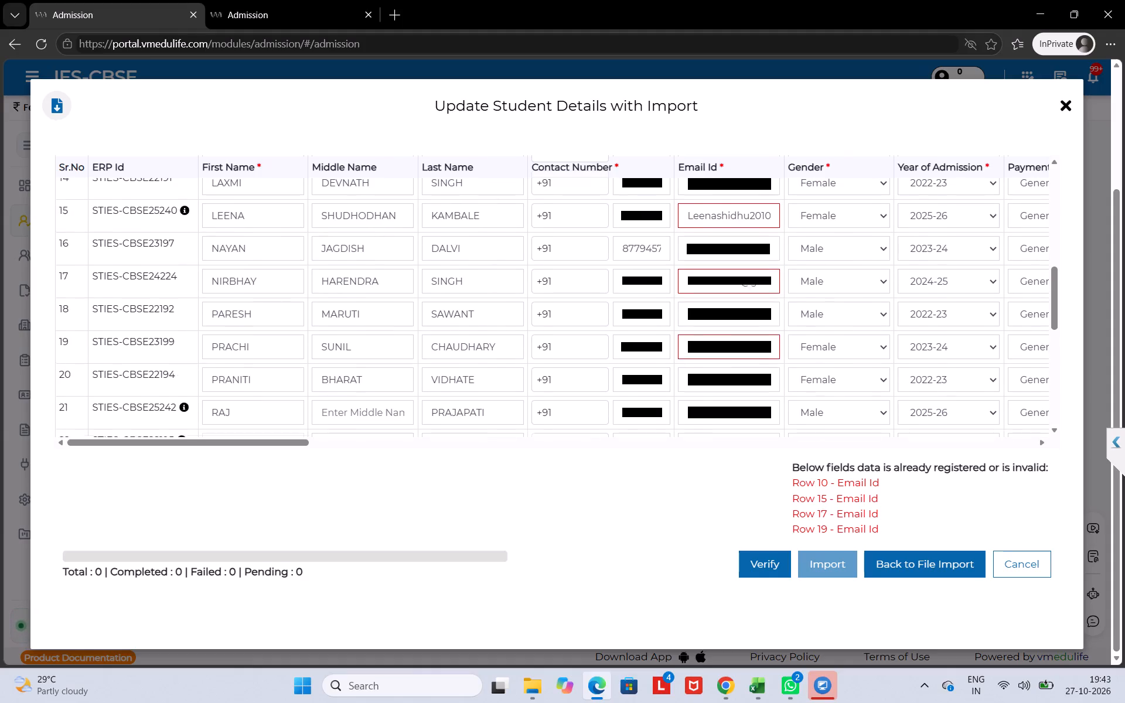
scroll(710, 277, up, 1)
click(694, 296)
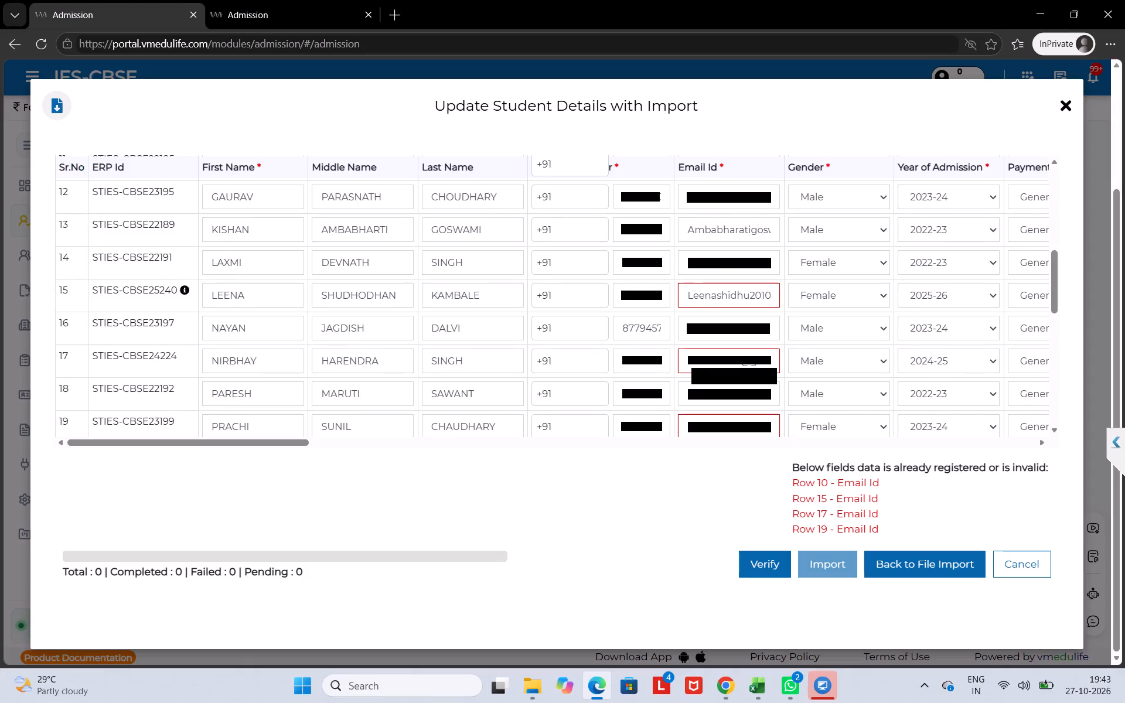
scroll(710, 305, down, 1)
click(693, 292)
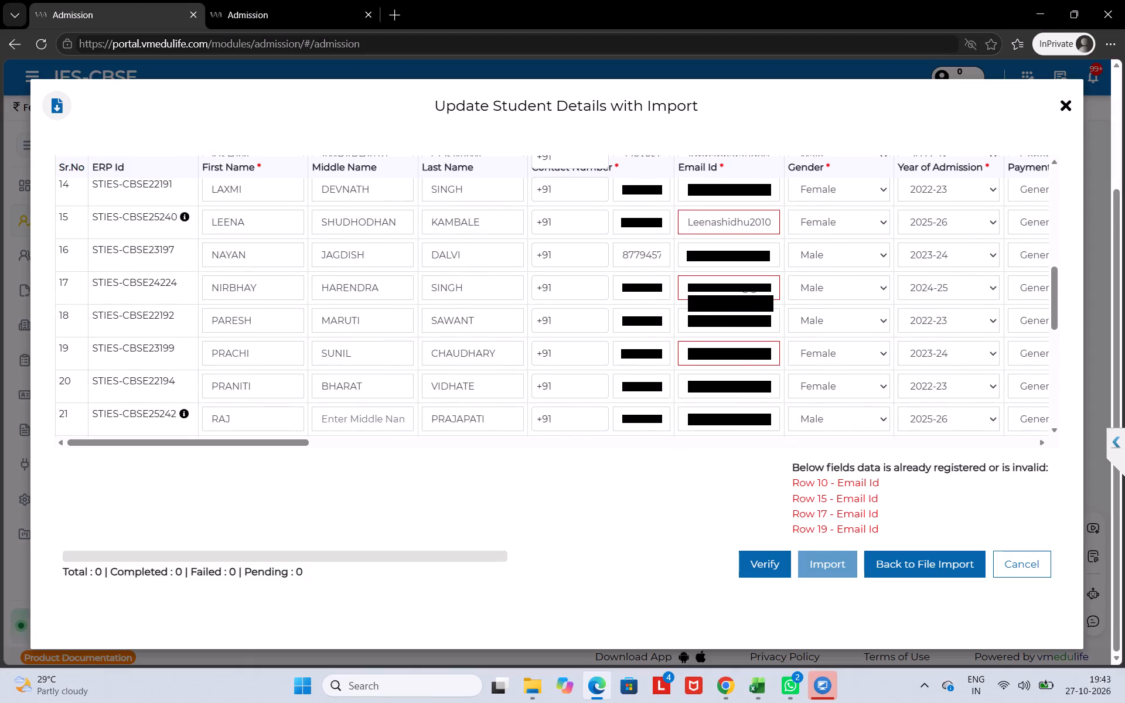
click(694, 353)
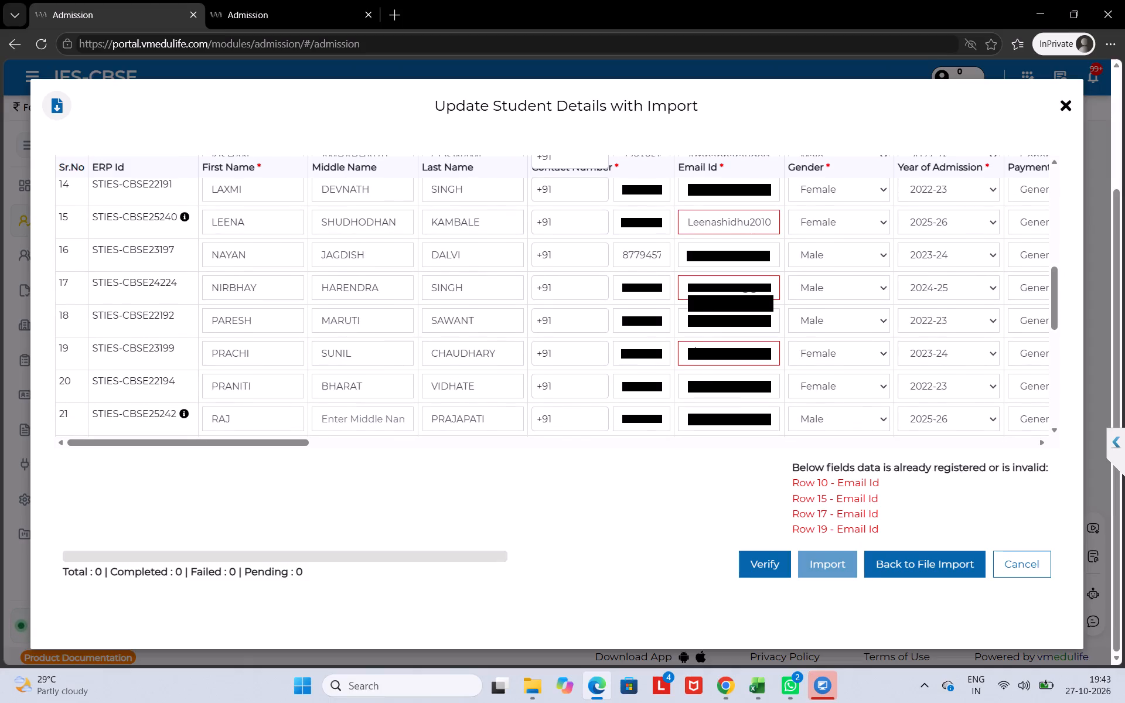
click(694, 290)
click(695, 226)
Check the info markers beside the ERP Ids of rows 15 and 21 in the import preview.
scroll(356, 262, up, 1)
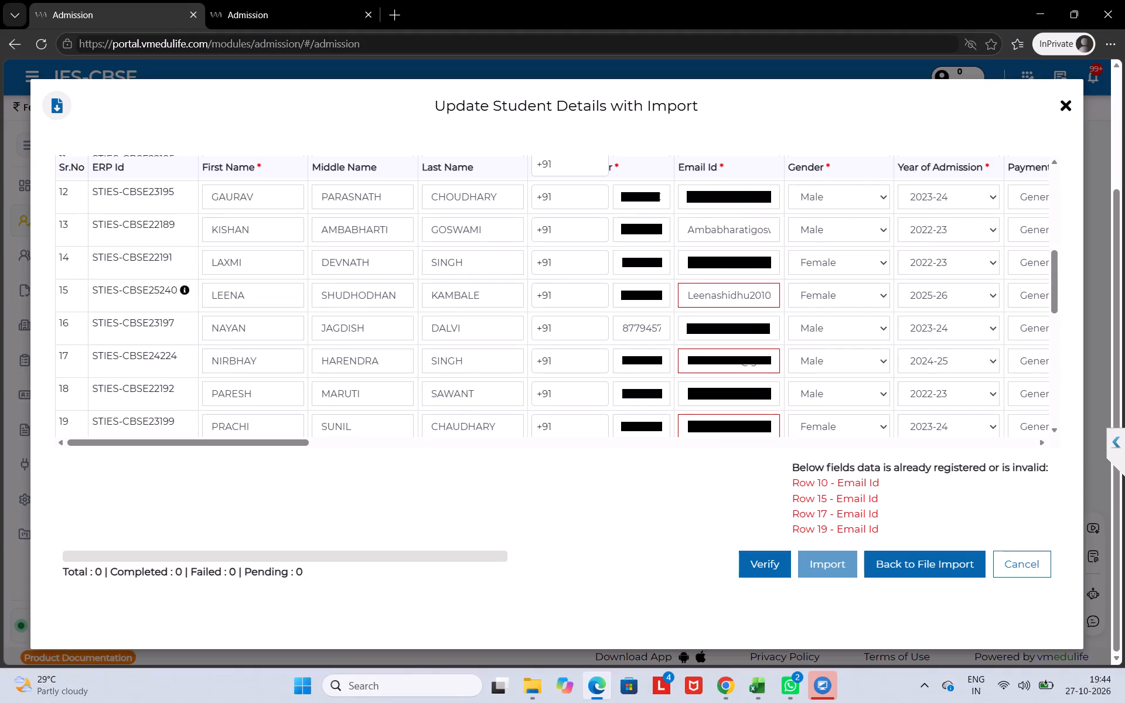
click(187, 294)
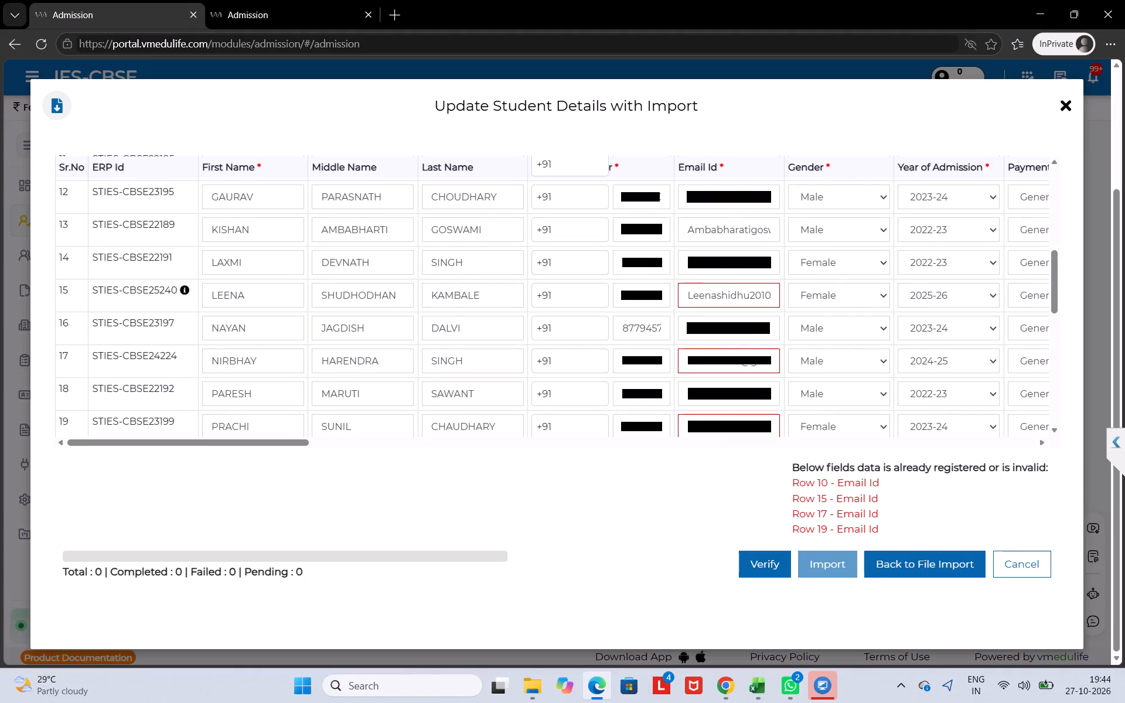
scroll(697, 297, down, 3)
scroll(700, 245, up, 1)
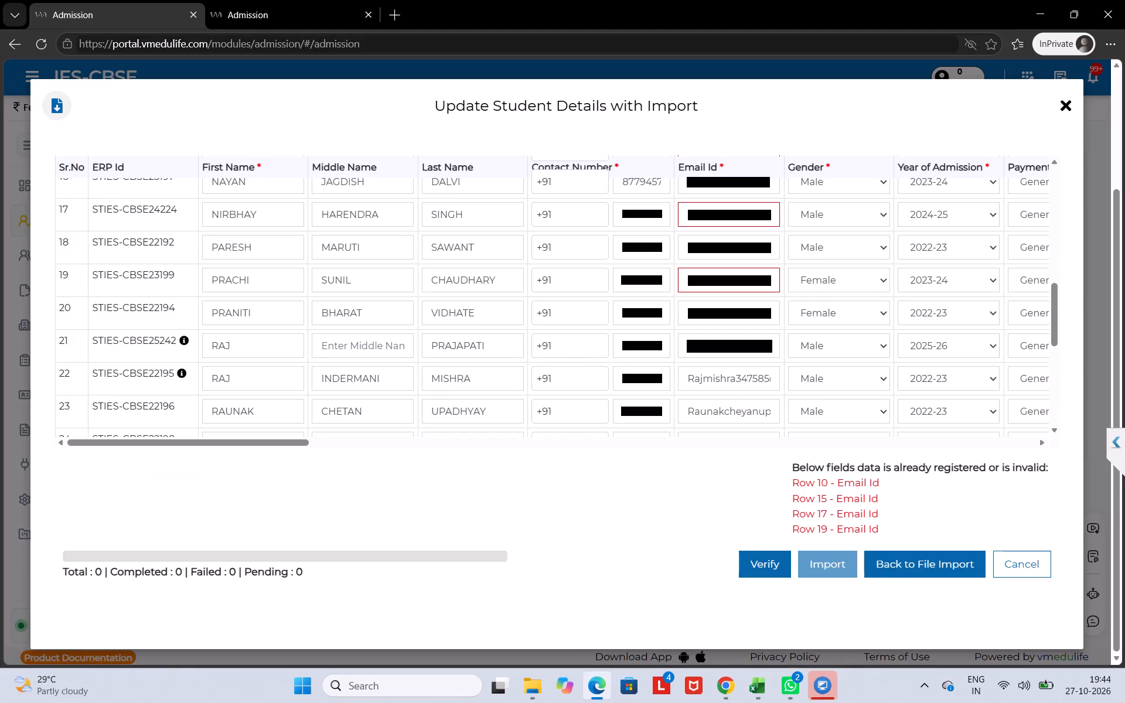
click(183, 339)
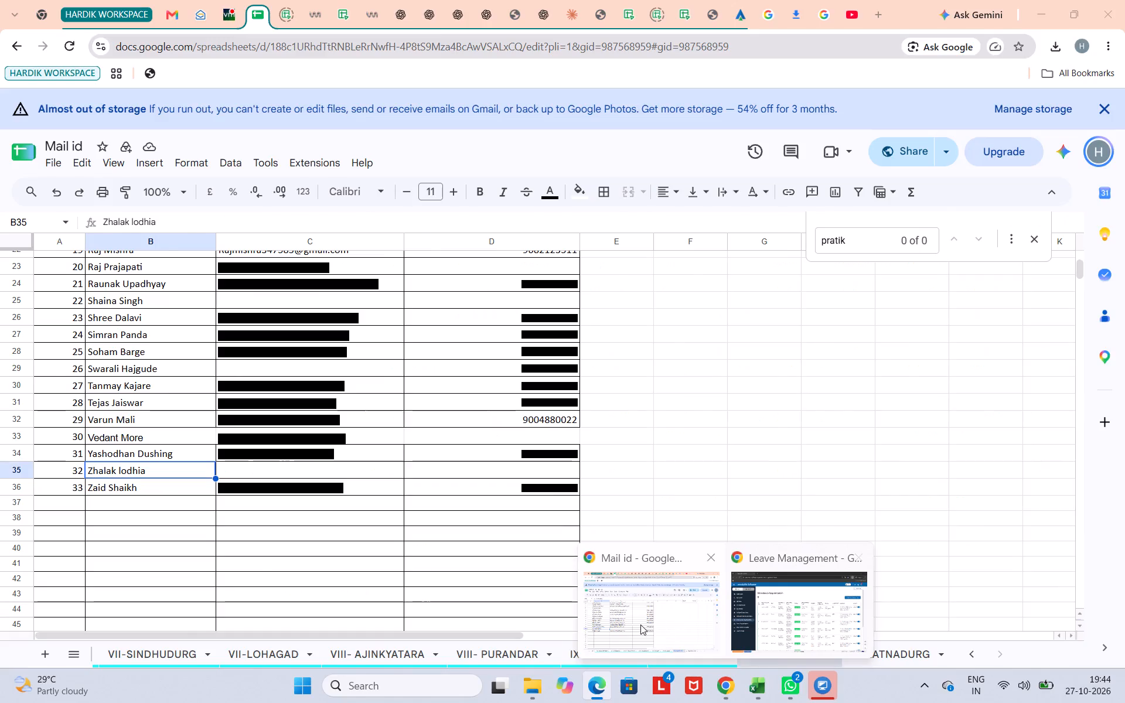
Look back through the preview rows from row 1 and check the First Name entries of rows 8 and 9.
scroll(707, 332, up, 1)
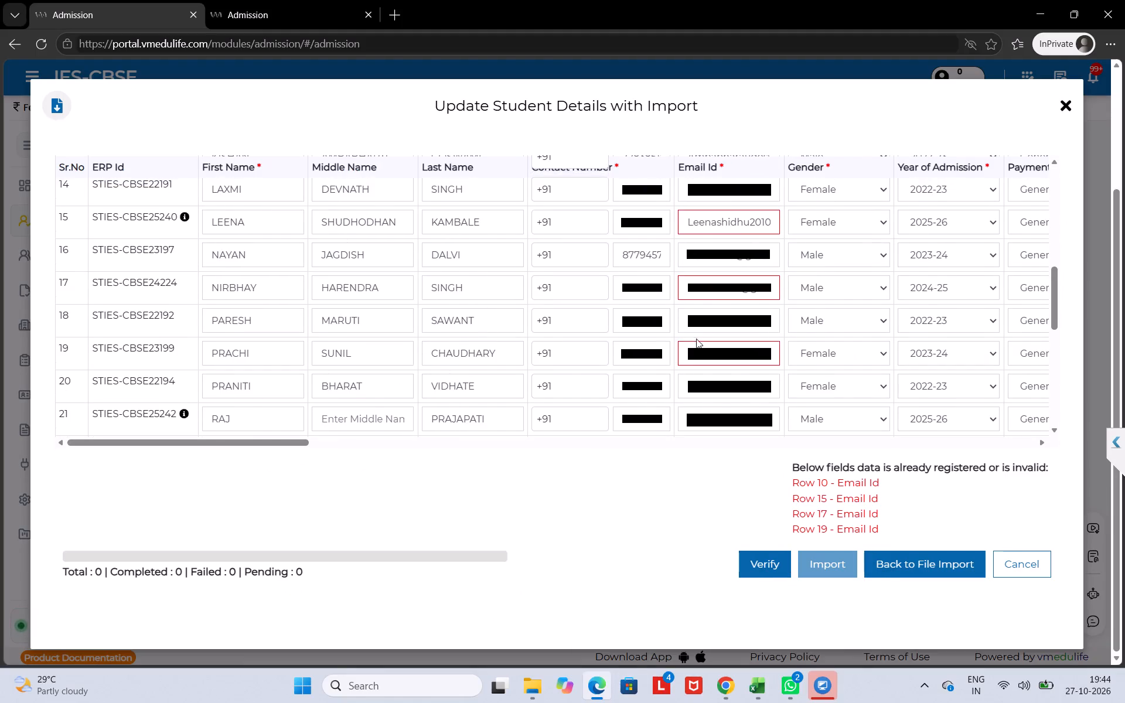
scroll(682, 359, up, 2)
scroll(682, 358, down, 2)
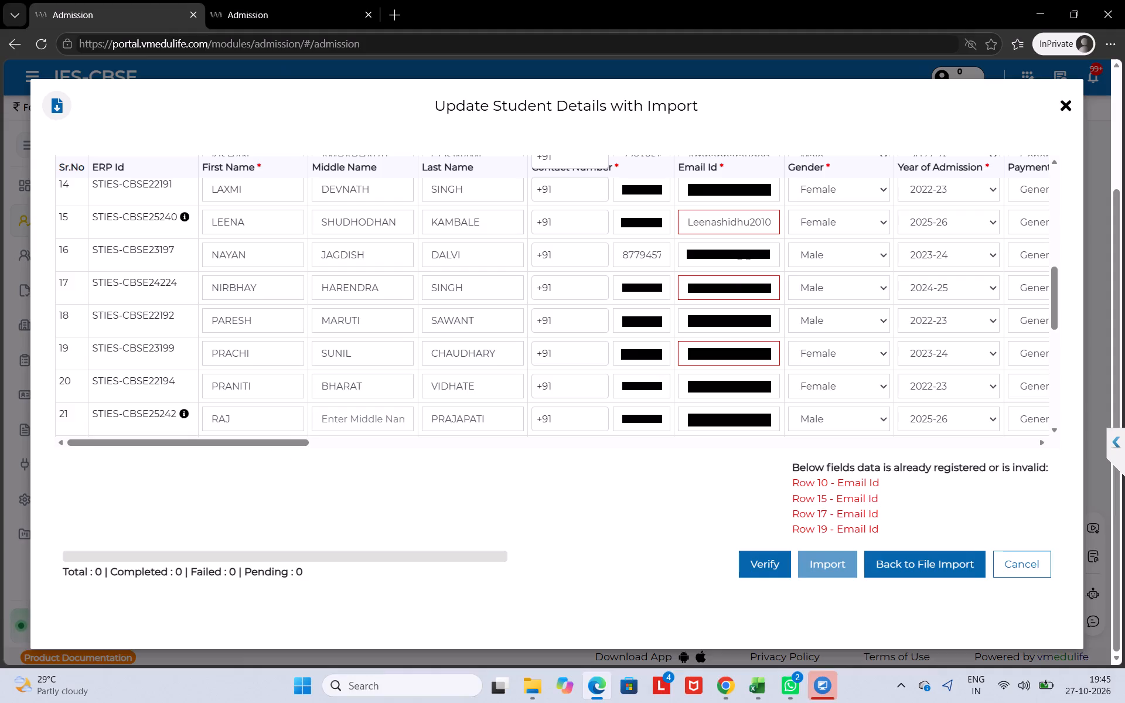
scroll(281, 424, up, 11)
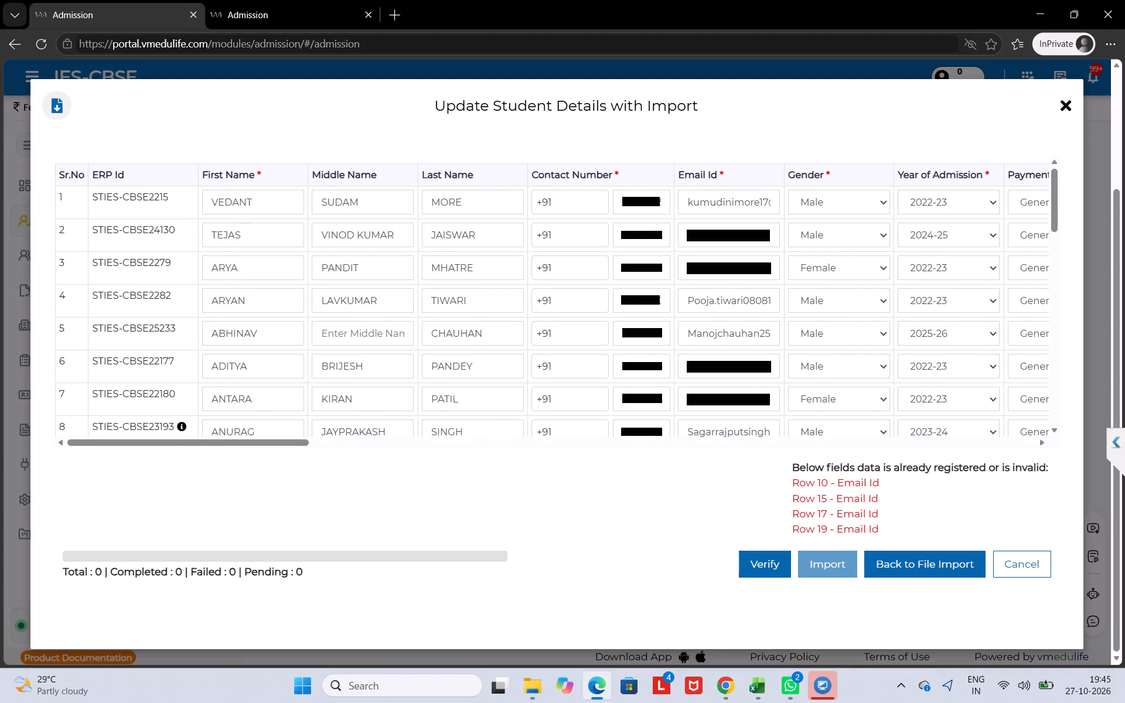
scroll(255, 420, down, 3)
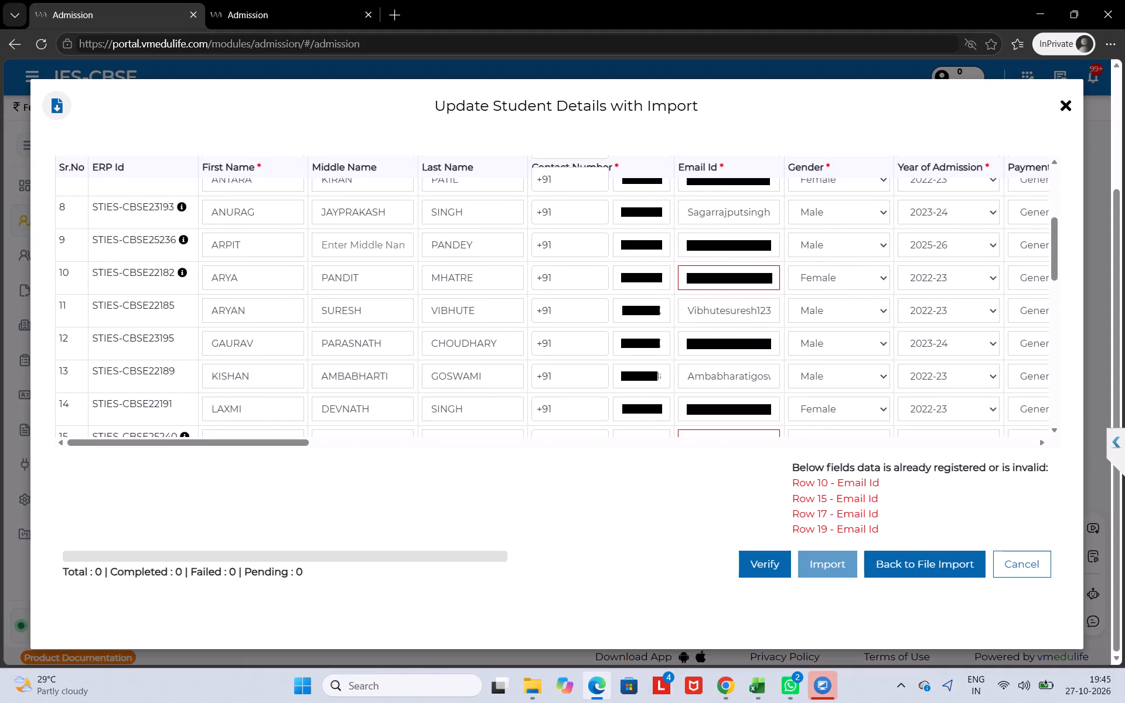
click(271, 213)
click(267, 247)
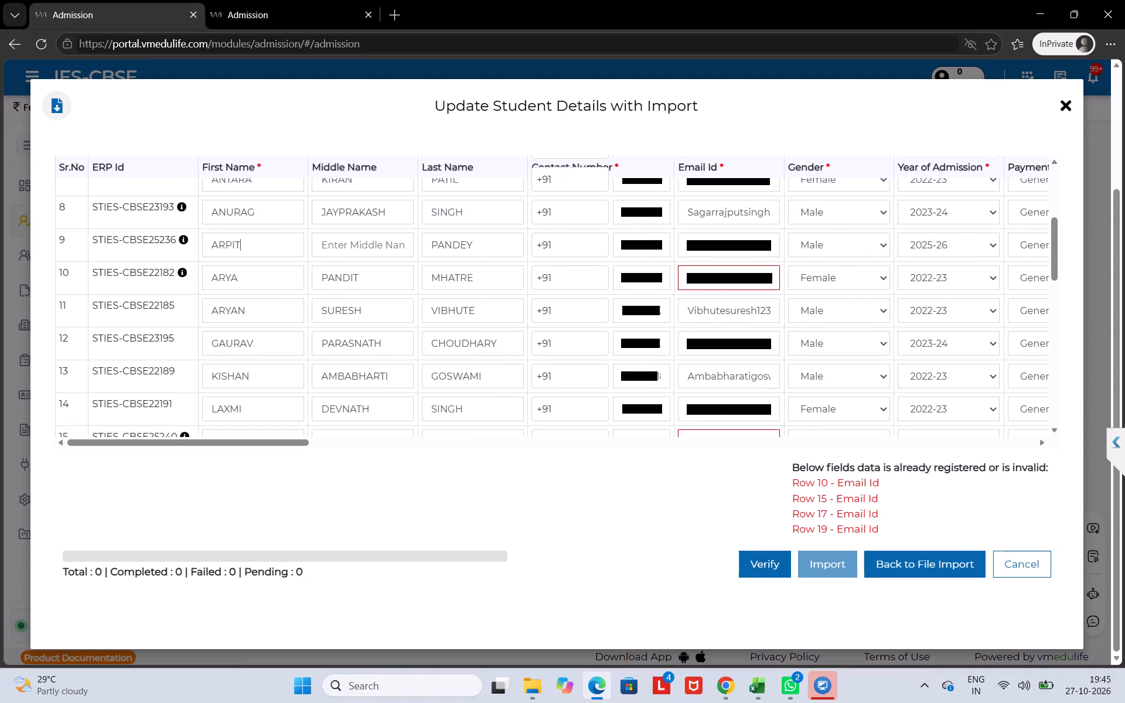
Look over the First Name entries of rows 10 and 15 and the preview columns through Date of Joining / Admission.
click(271, 283)
scroll(275, 283, down, 2)
click(274, 292)
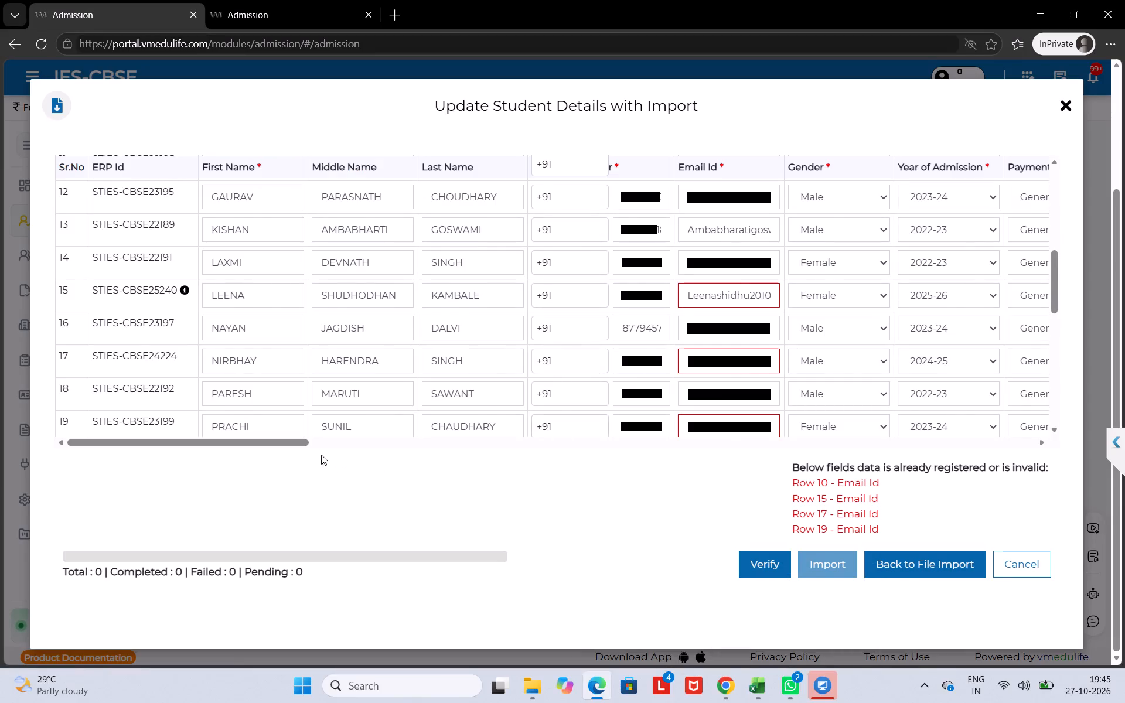
drag(315, 445, 328, 445)
drag(328, 445, 321, 447)
drag(308, 451, 216, 442)
click(216, 442)
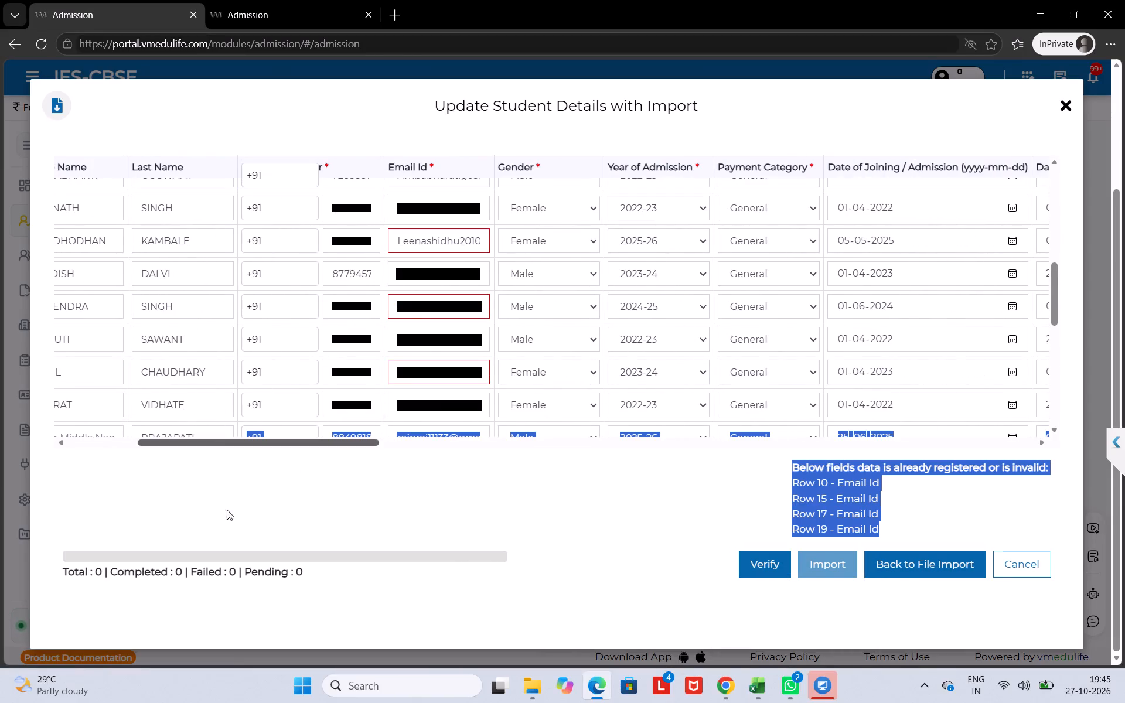
scroll(578, 418, up, 4)
drag(324, 443, 204, 448)
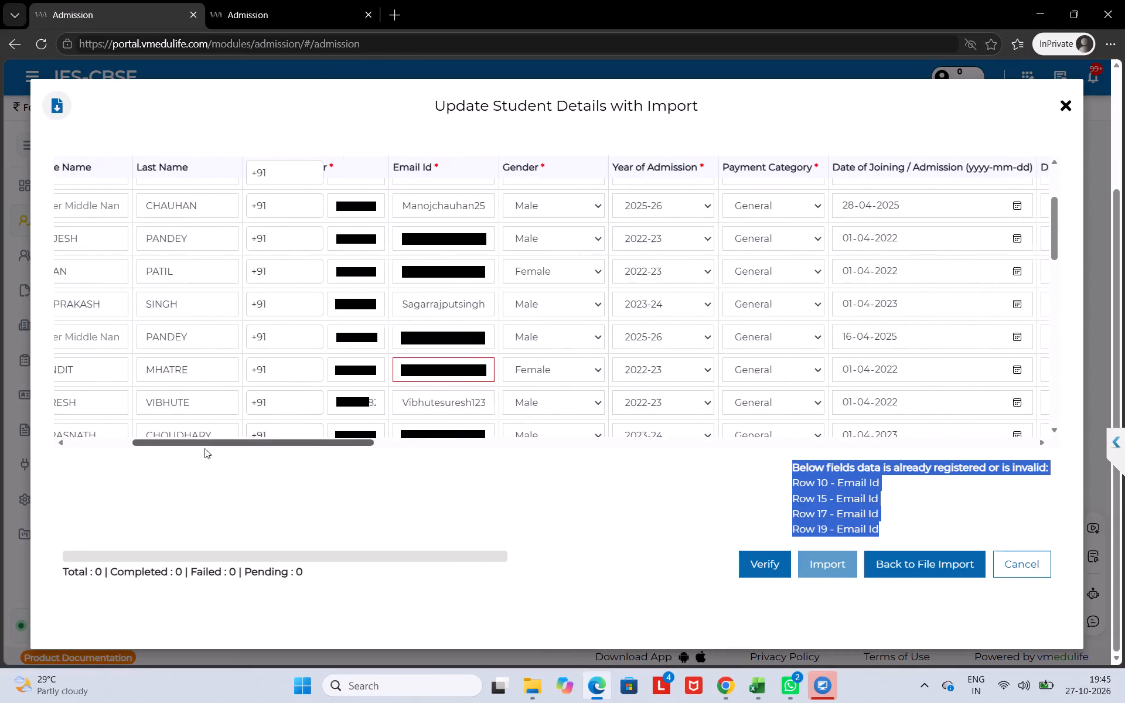